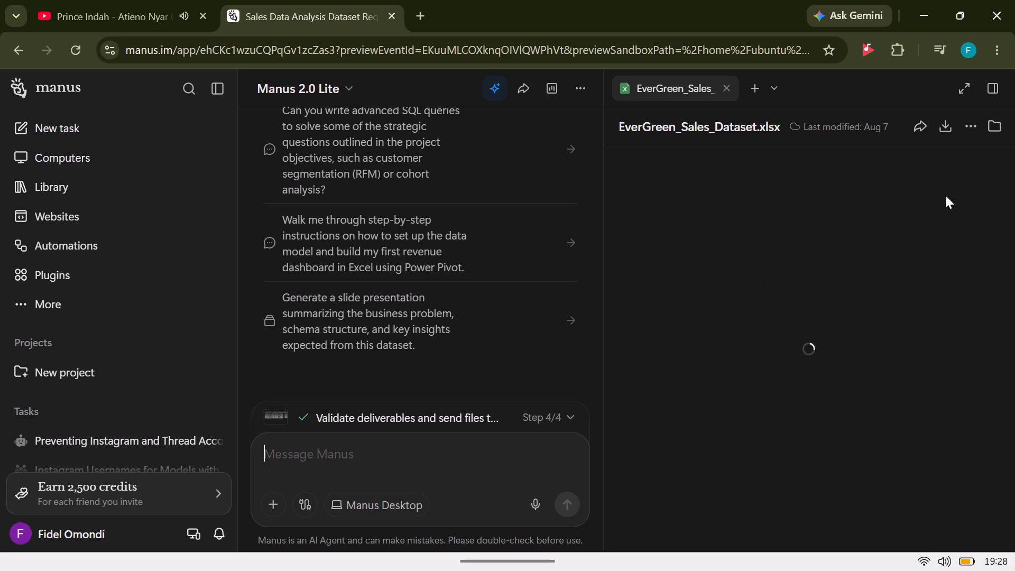
Download the EverGreen_Sales_Dataset.xlsx file from the task's file preview.
click(949, 128)
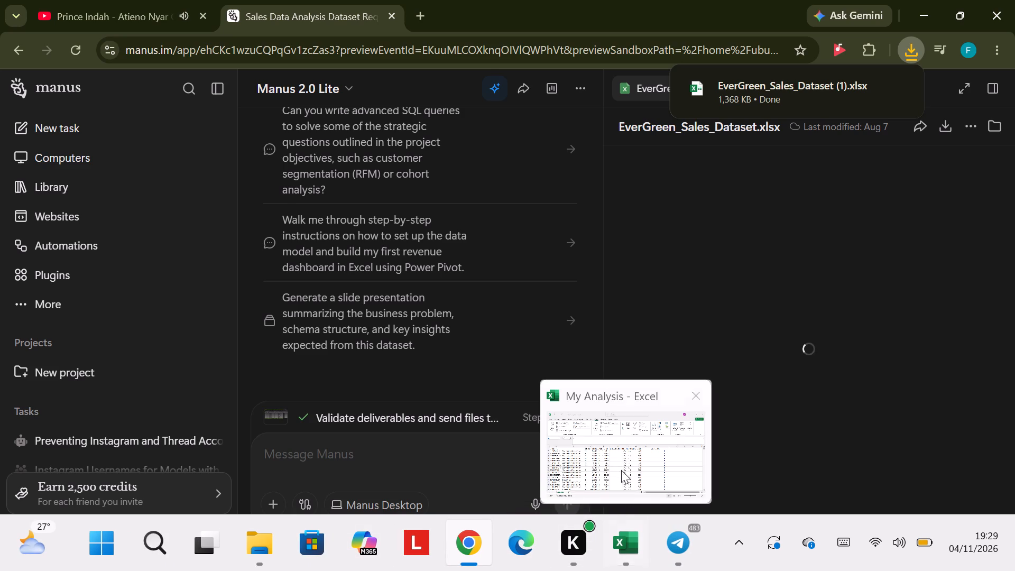
Switch to Excel and close the My Analysis workbook.
click(622, 469)
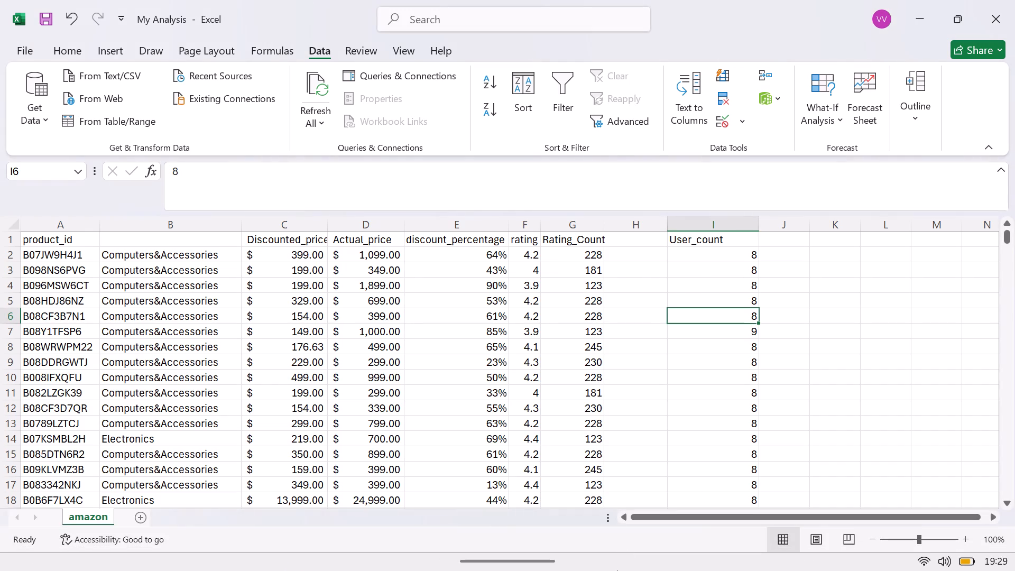
click(617, 547)
click(617, 547)
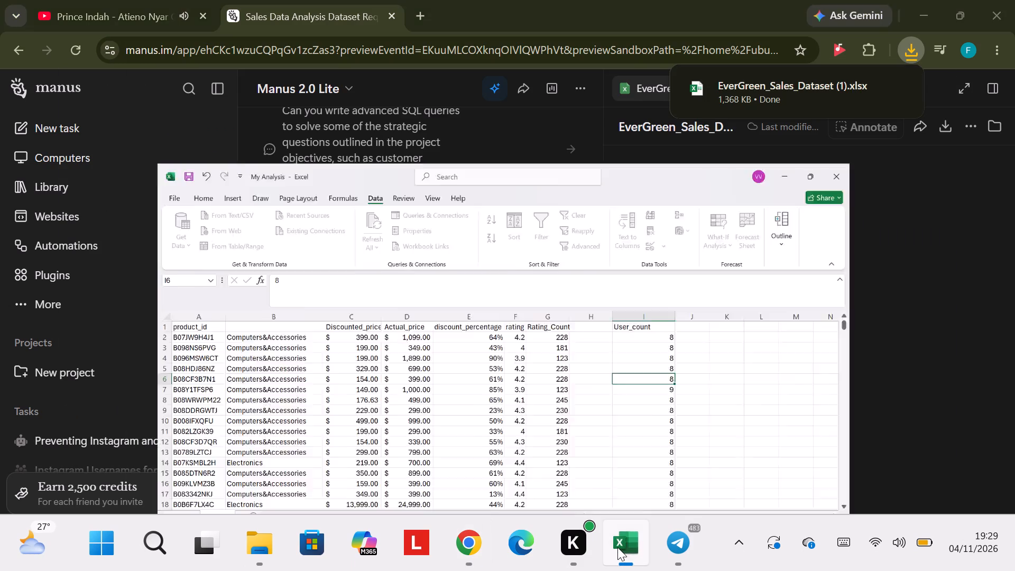
click(1003, 7)
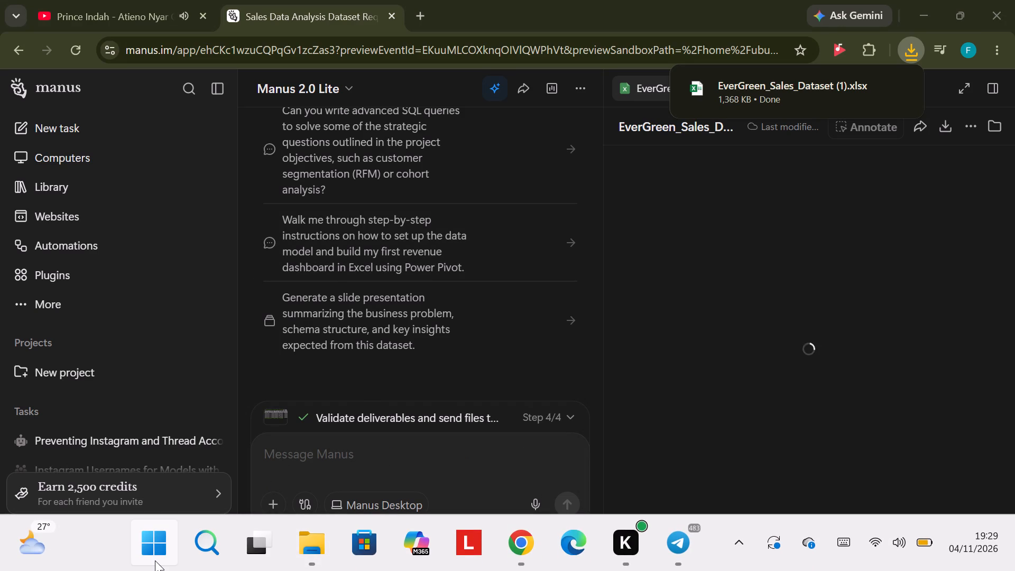
Launch Excel again and create a blank workbook.
click(155, 559)
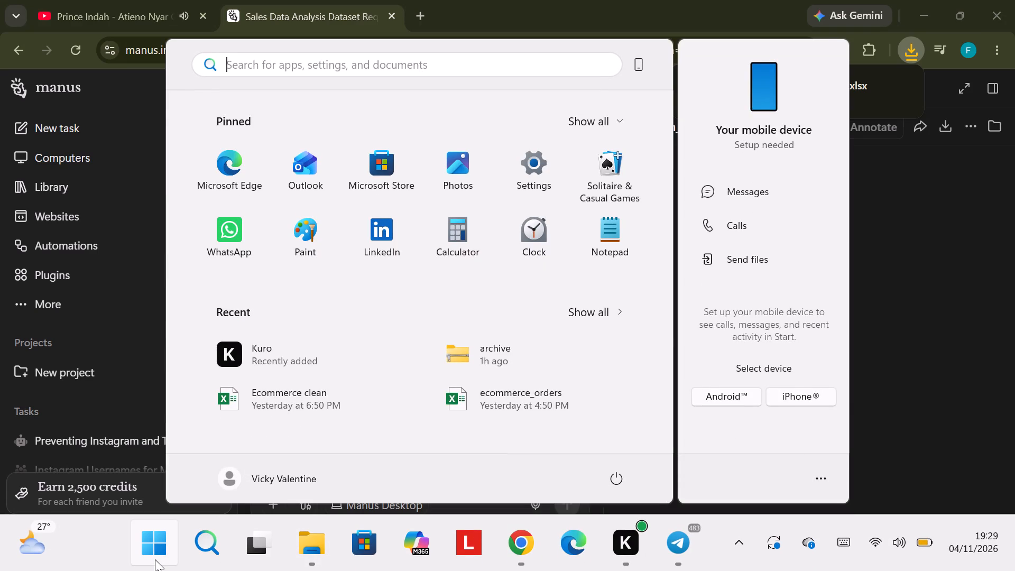
text(ex)
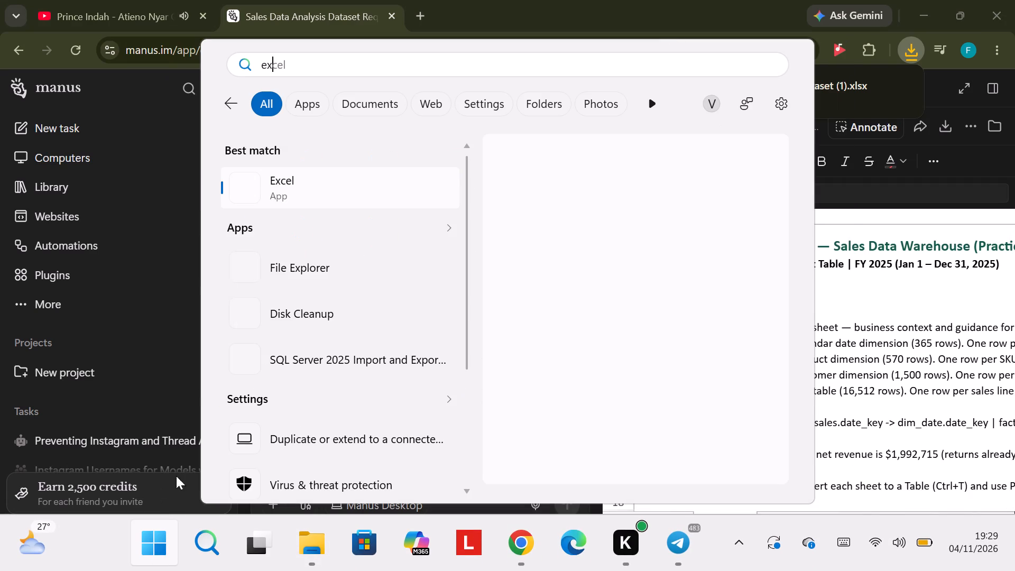
click(304, 179)
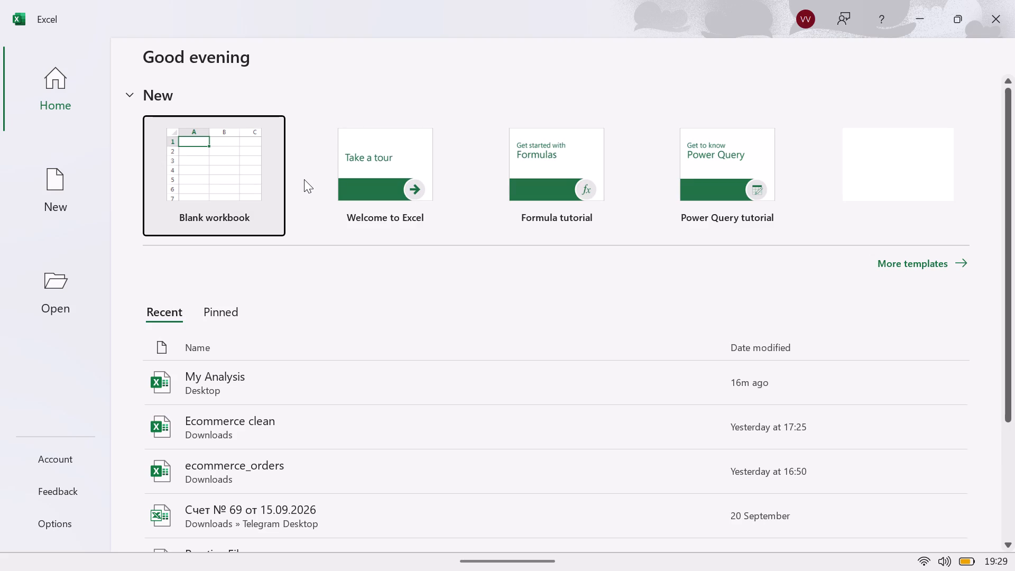
double_click(256, 188)
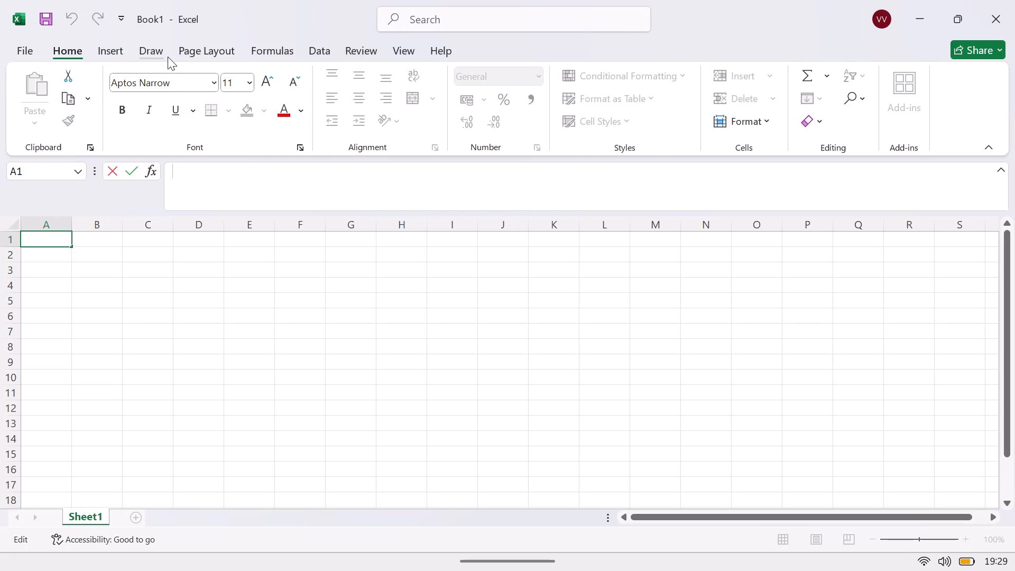
Start importing data from the Excel workbook EverGreen_Sales_Dataset (1) in the Downloads folder, with cell A1 selected.
click(117, 48)
click(333, 53)
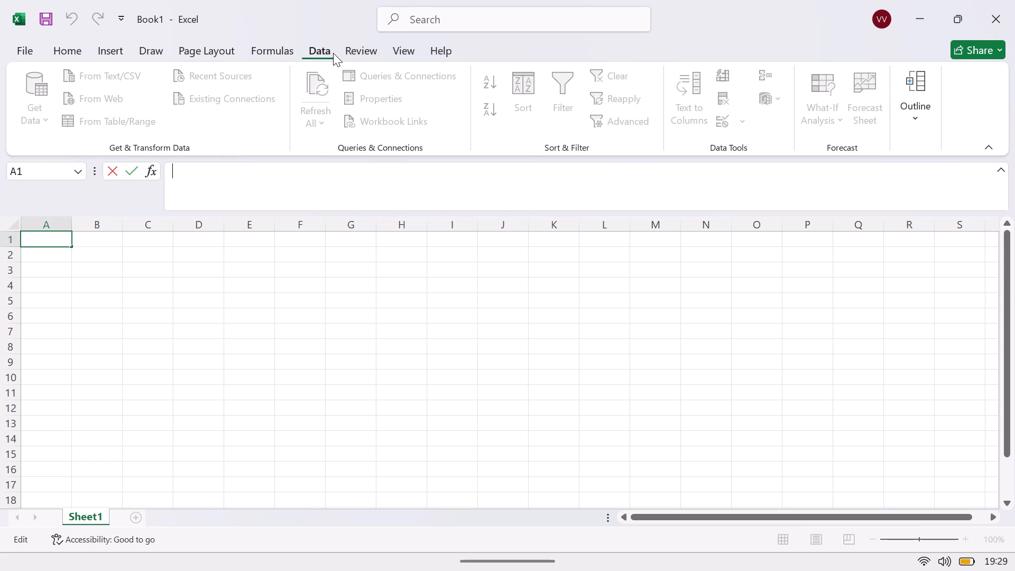
click(144, 369)
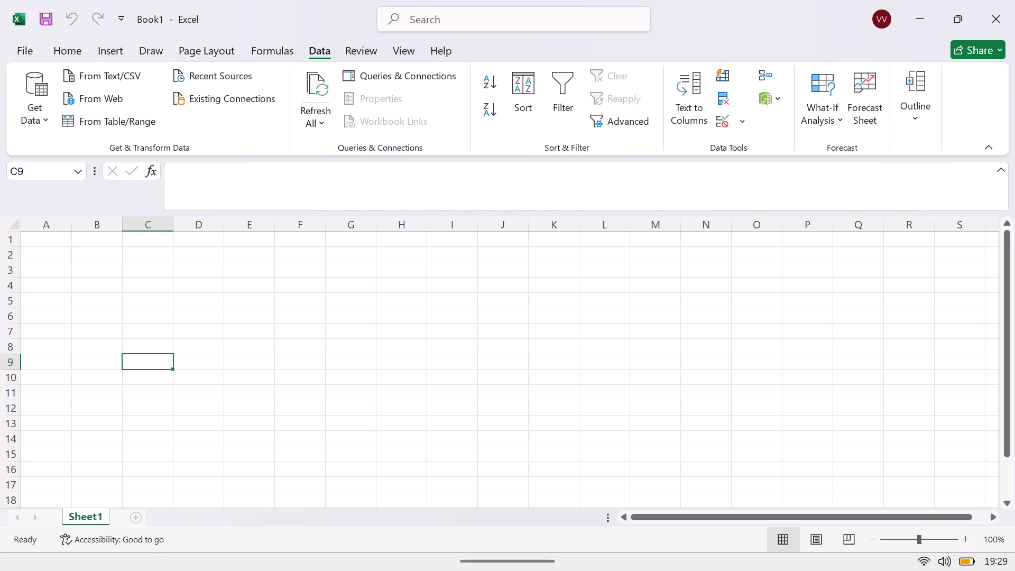
click(35, 243)
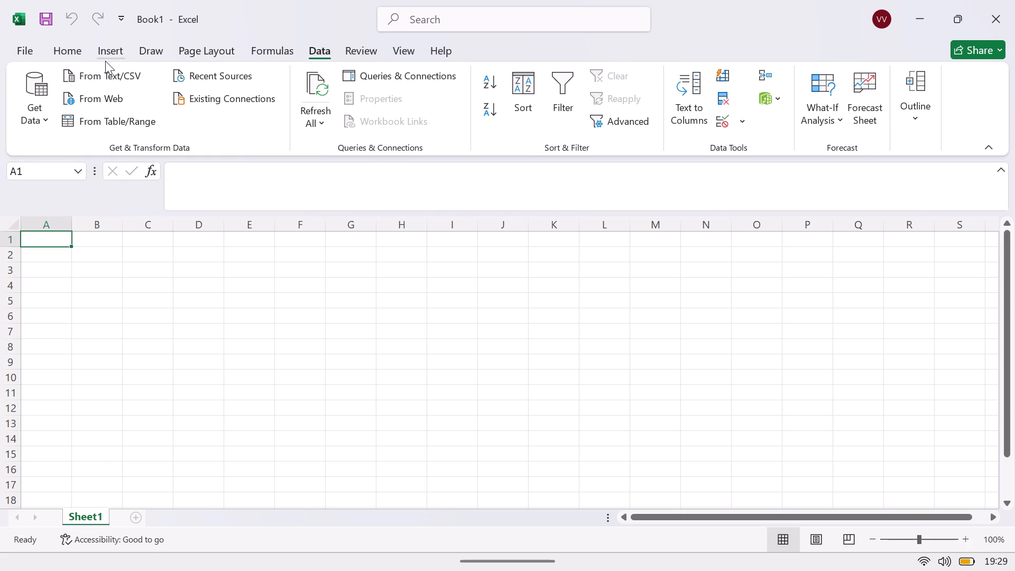
click(46, 117)
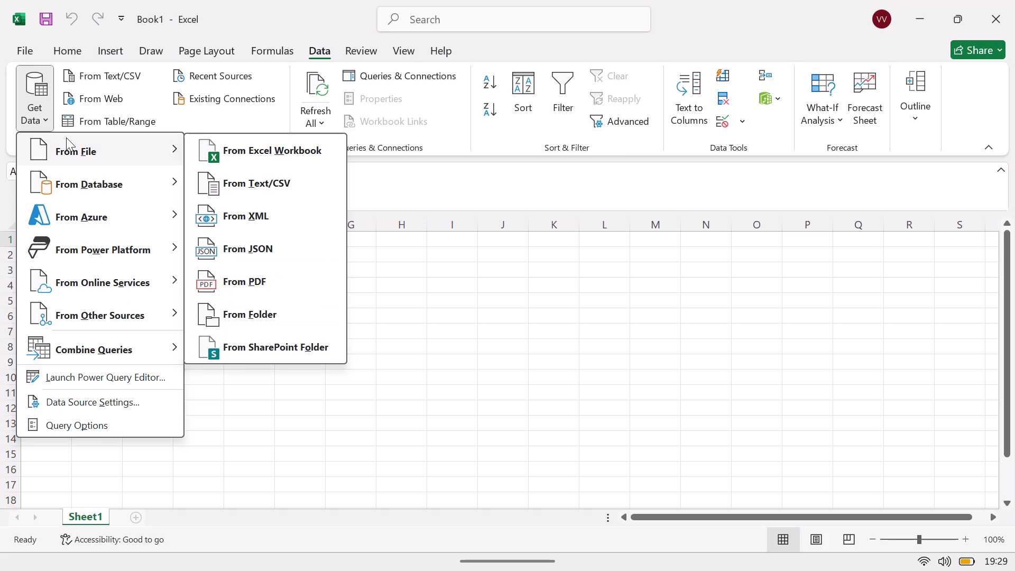
click(301, 145)
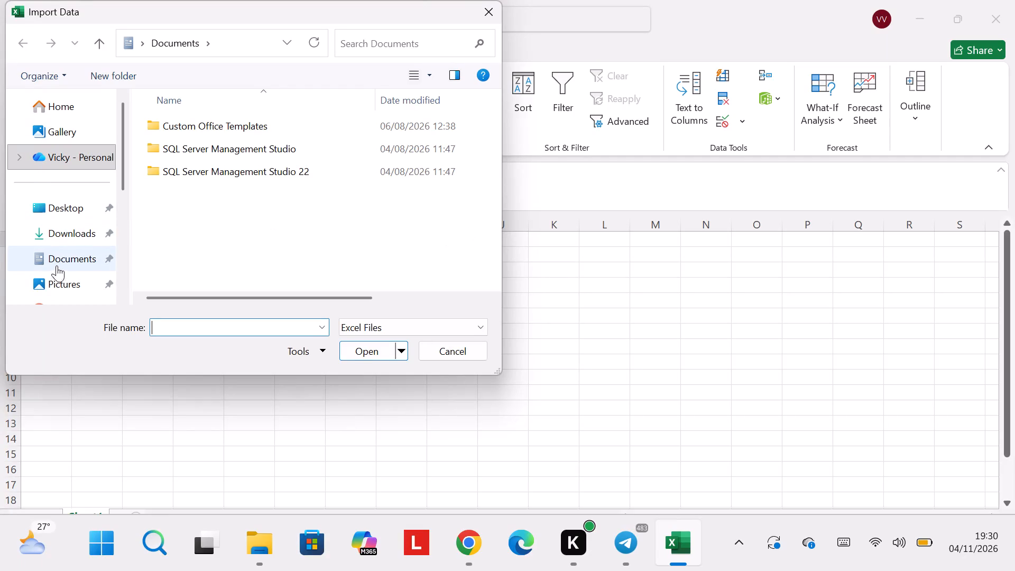
click(69, 237)
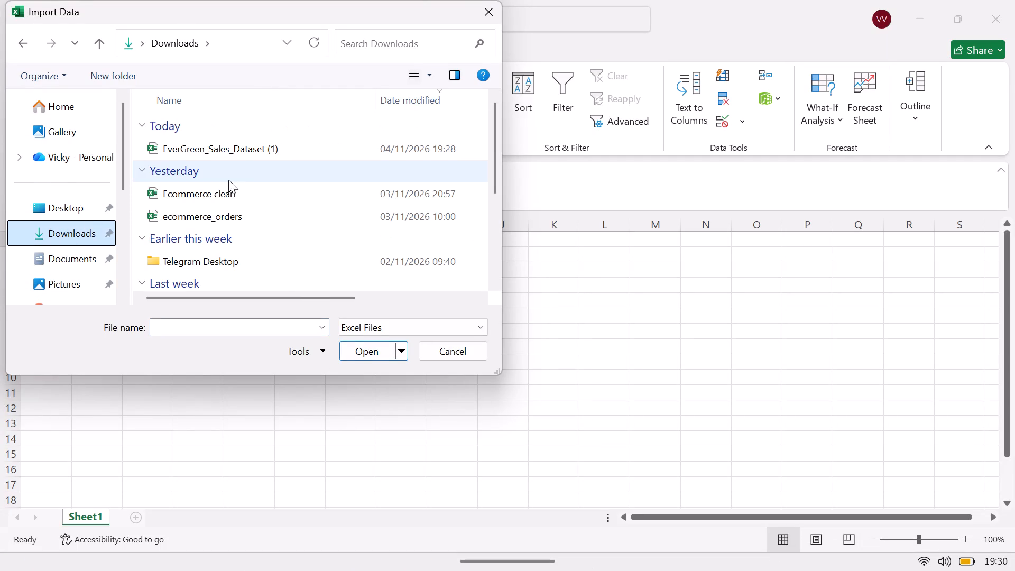
click(251, 155)
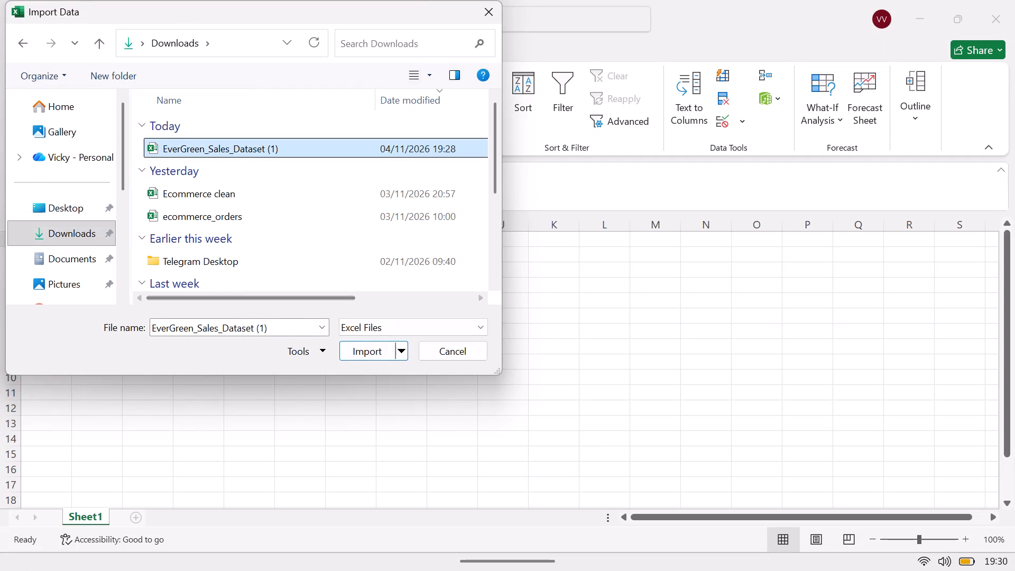
click(354, 346)
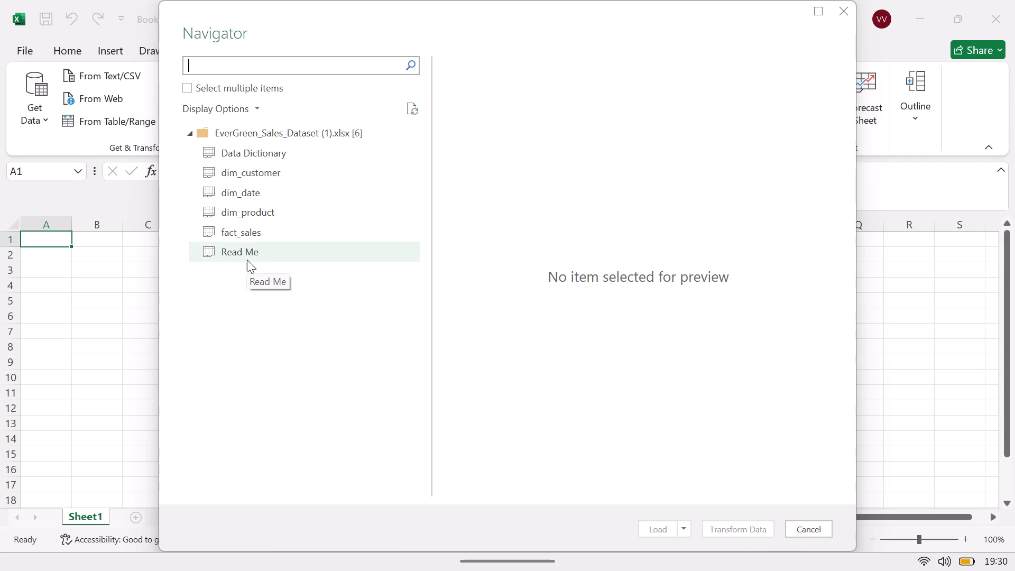
Preview the Data Dictionary sheet in the Navigator and read through its table, column and description entries.
click(239, 158)
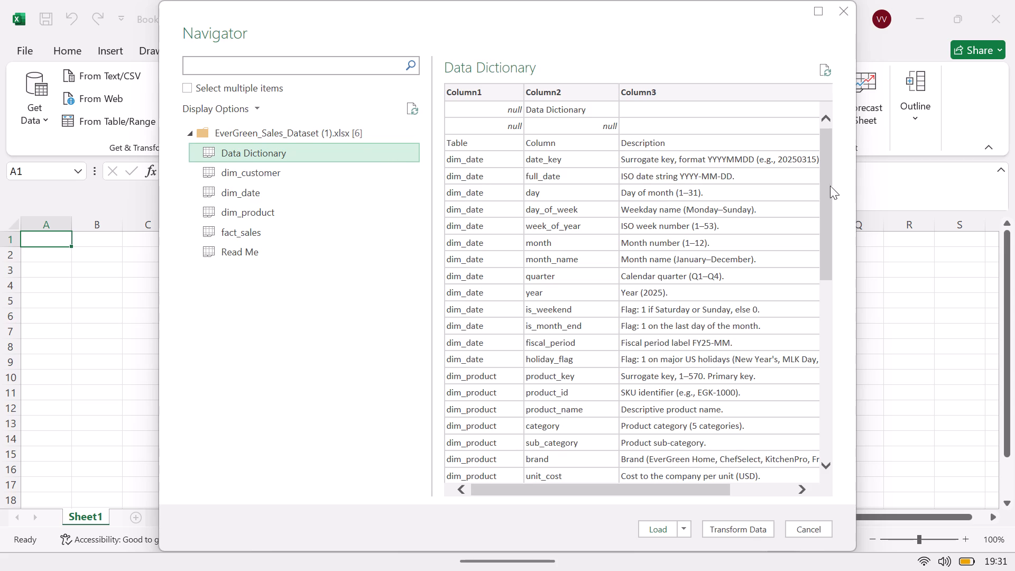
drag(829, 204, 836, 364)
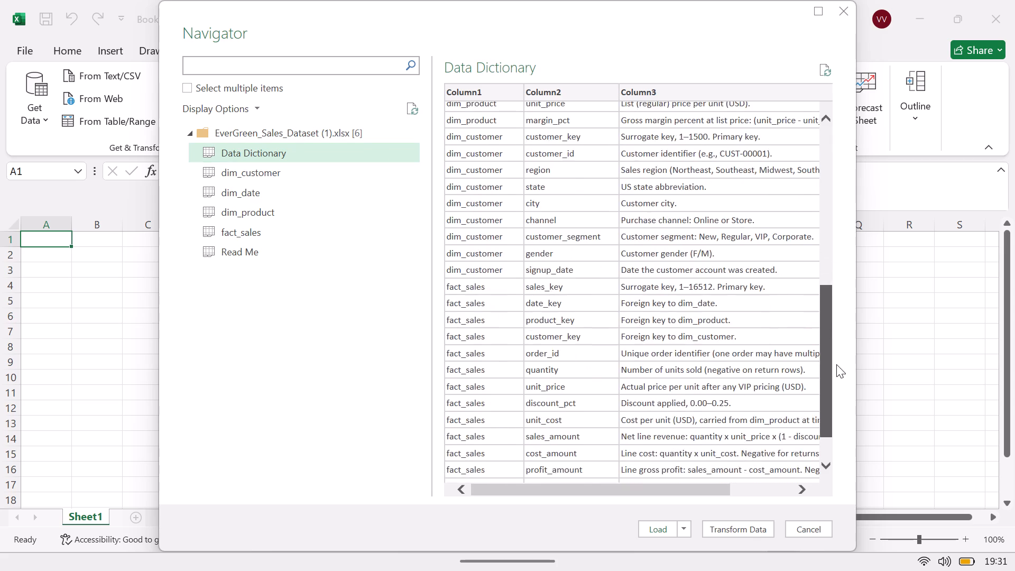
drag(836, 364, 842, 478)
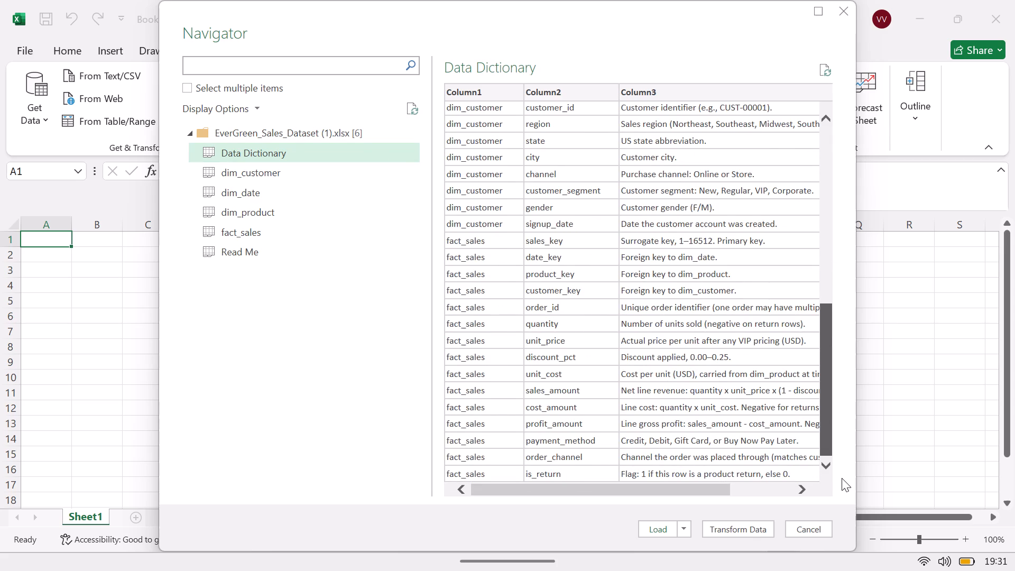
drag(842, 478, 841, 477)
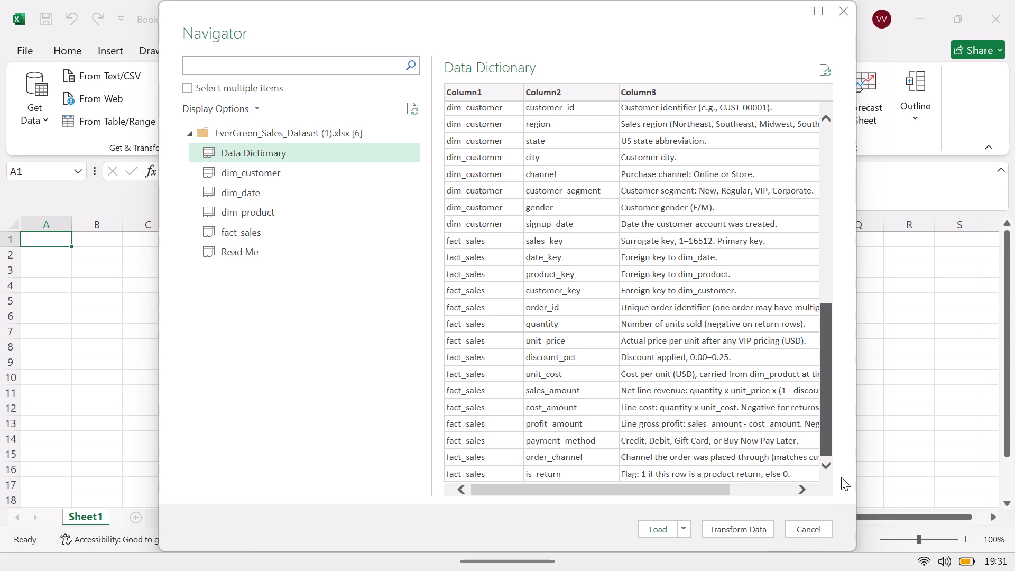
drag(841, 477, 841, 476)
drag(841, 476, 826, 370)
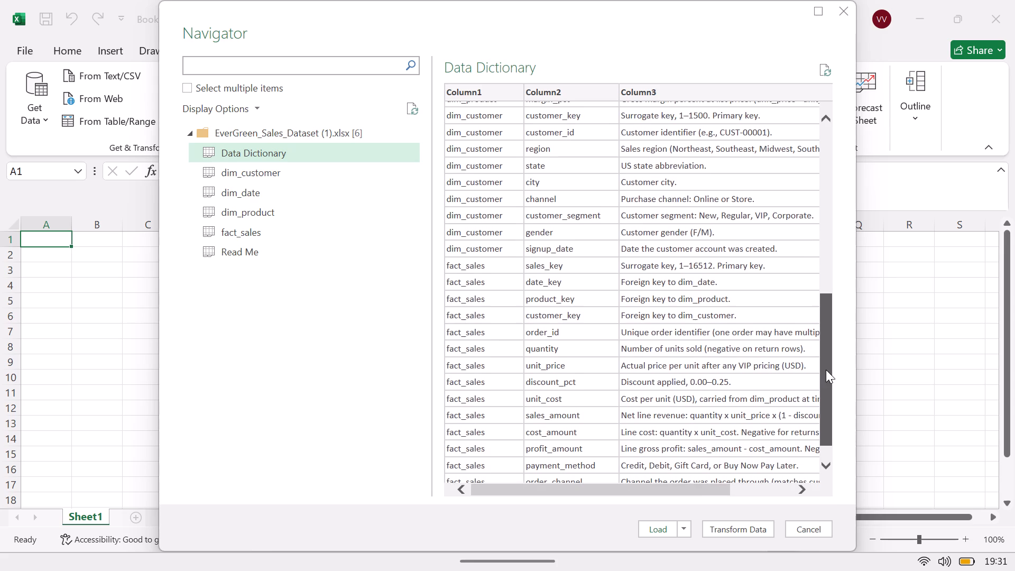
drag(826, 370, 825, 408)
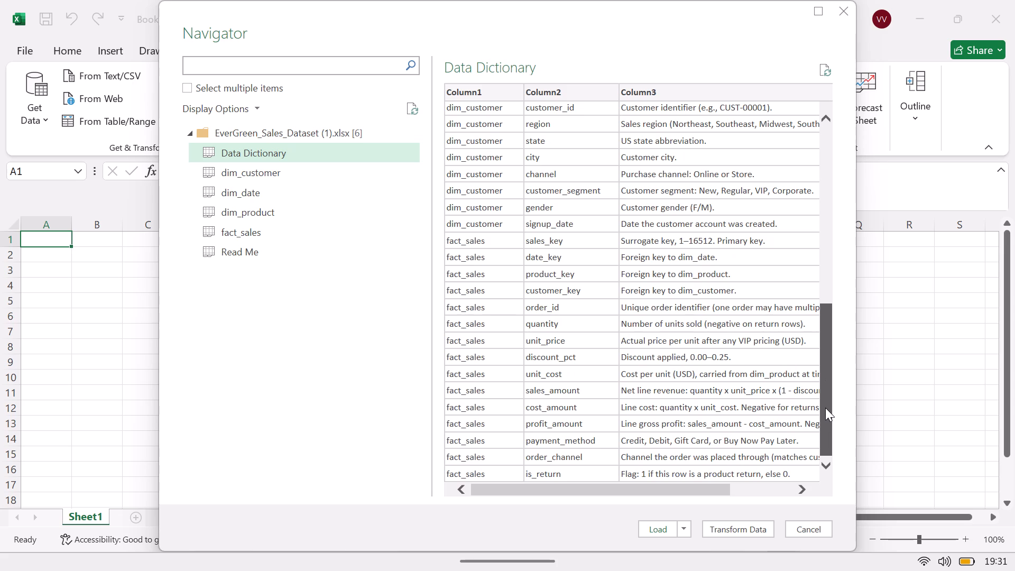
drag(825, 408, 824, 406)
drag(824, 406, 825, 322)
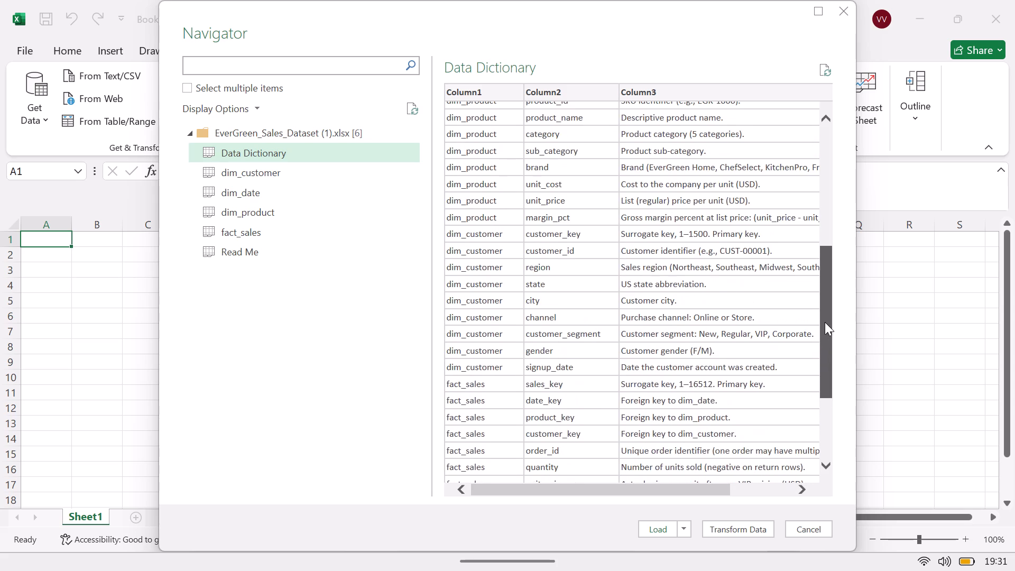
drag(825, 322, 797, 125)
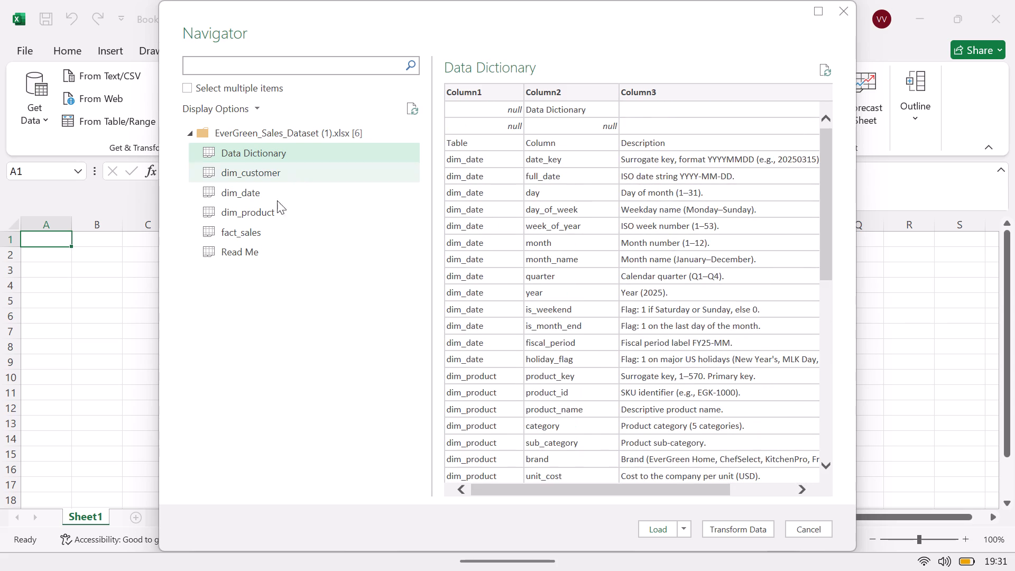
Preview the Read Me sheet in the Navigator and examine both columns for the dataset overview, table relationships and Excel tips.
click(246, 247)
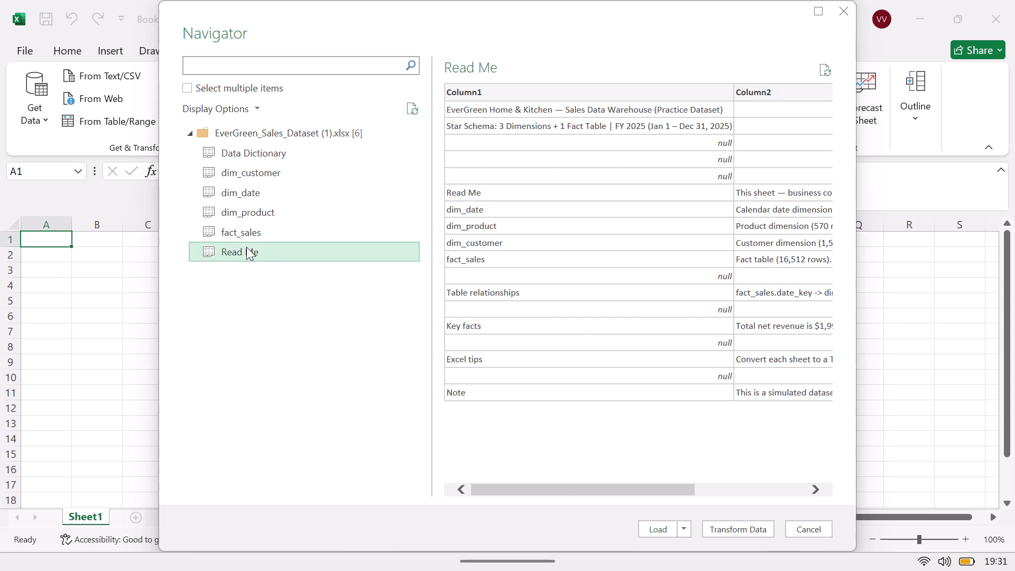
drag(576, 490, 650, 476)
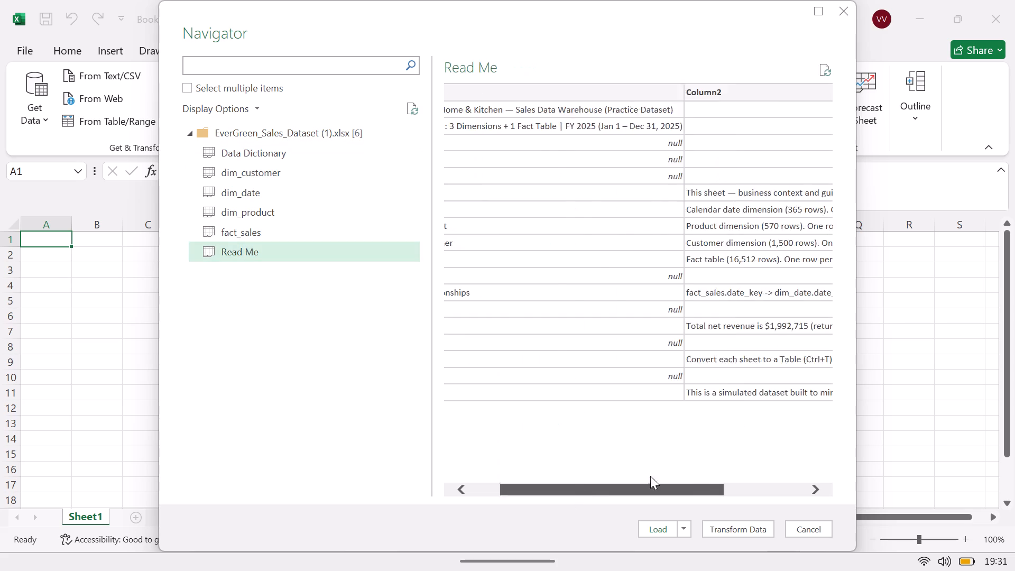
drag(650, 476, 689, 494)
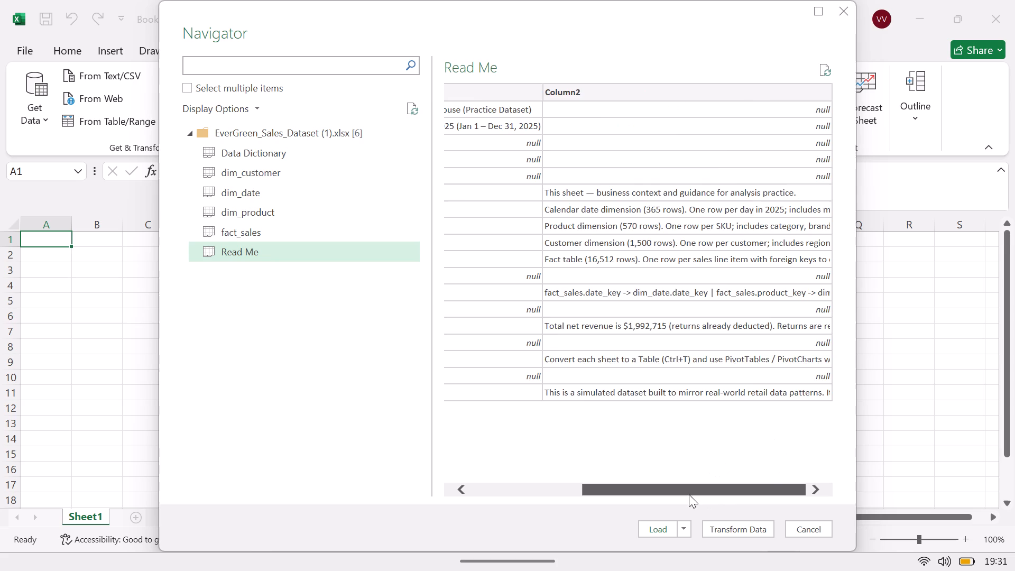
drag(689, 494, 294, 534)
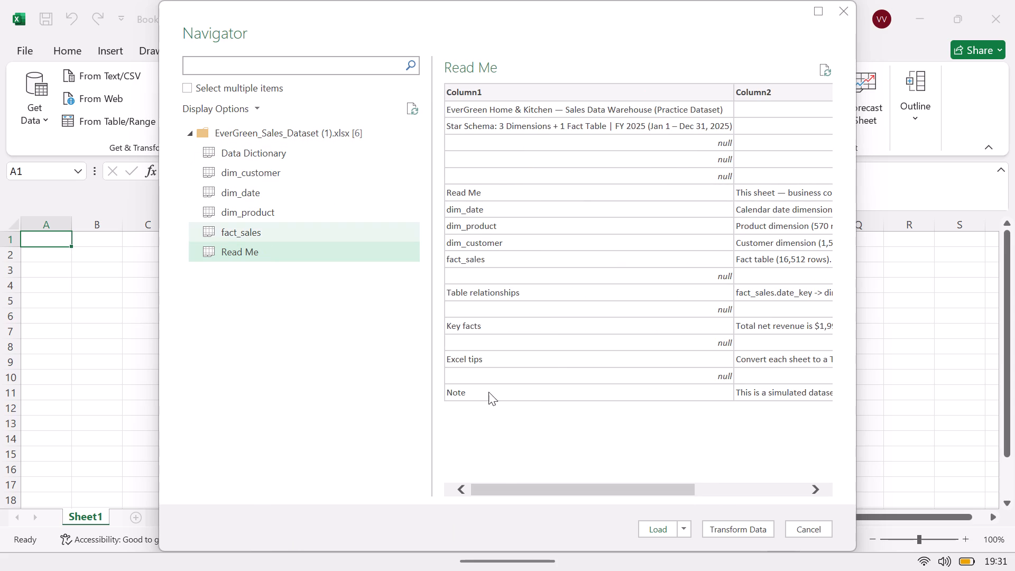
drag(522, 487, 510, 489)
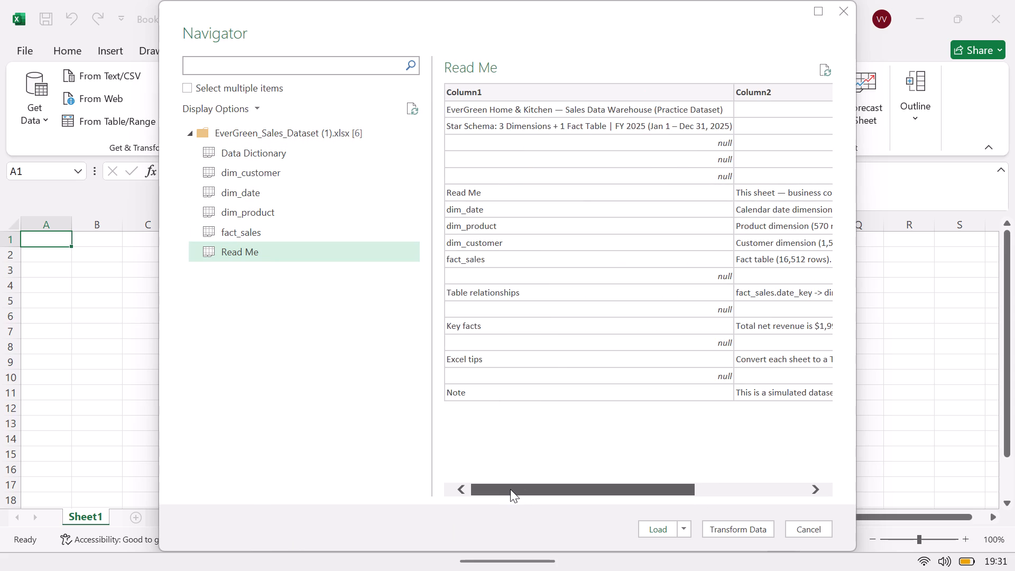
drag(510, 489, 511, 490)
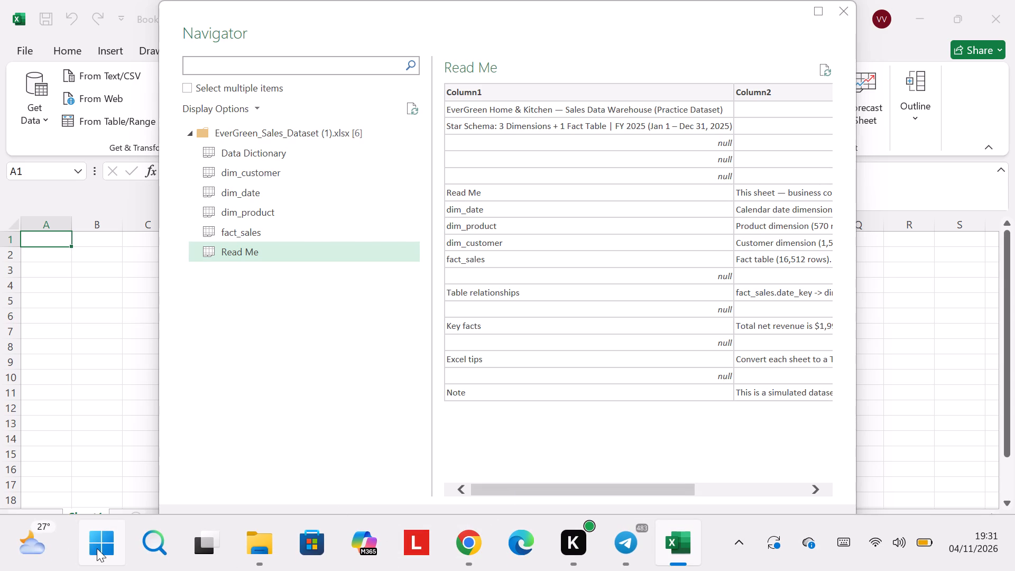
Open Notepad and close its three reopened documents: the spain file, the follow up messages file and portugal E8.txt.
click(97, 548)
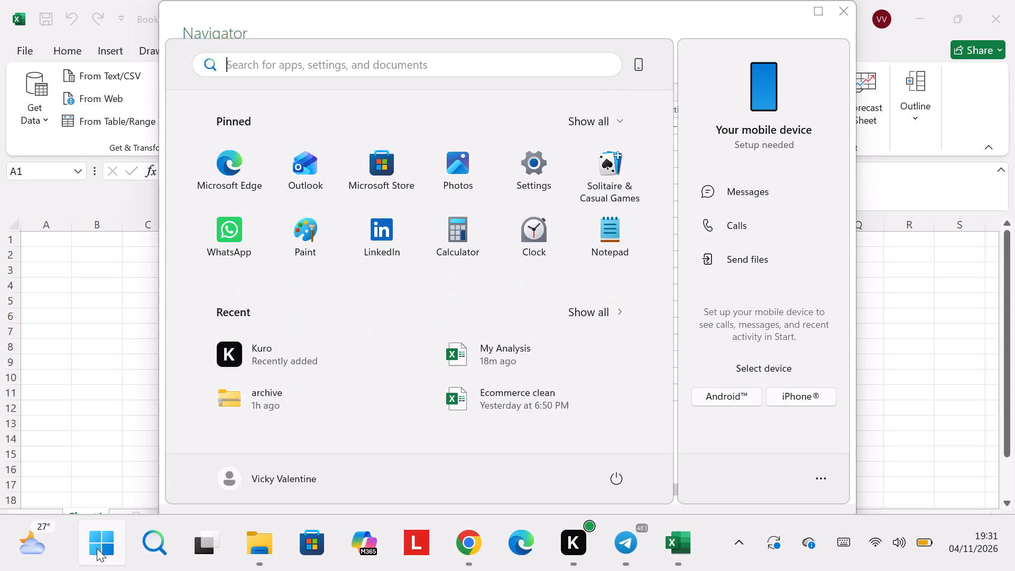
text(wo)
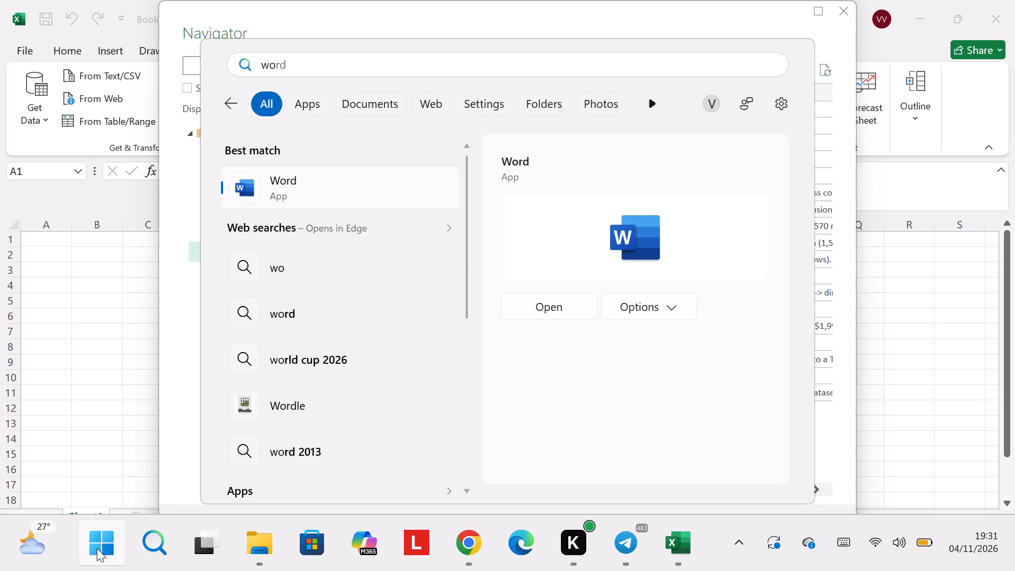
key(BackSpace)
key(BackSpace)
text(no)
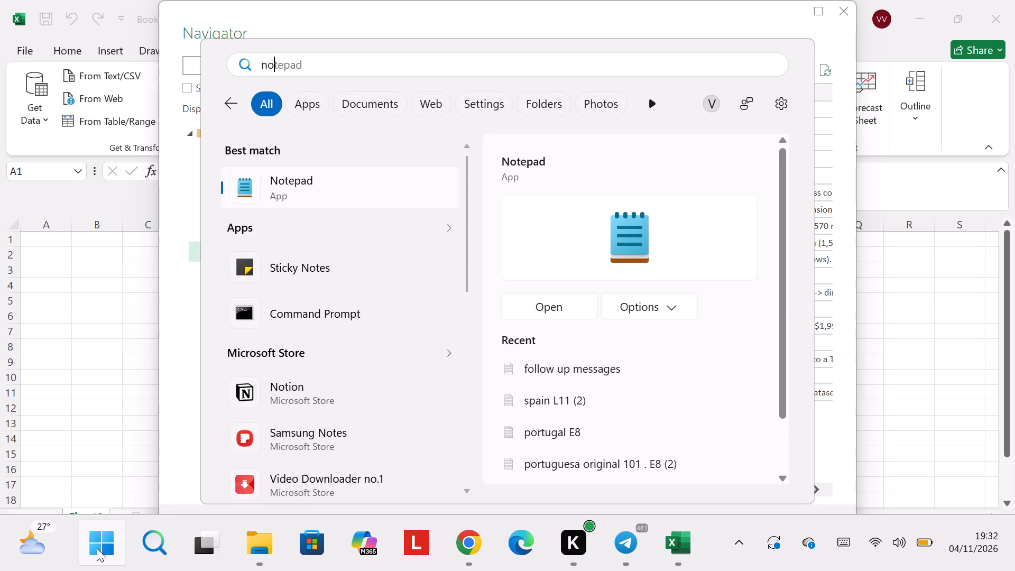
click(324, 198)
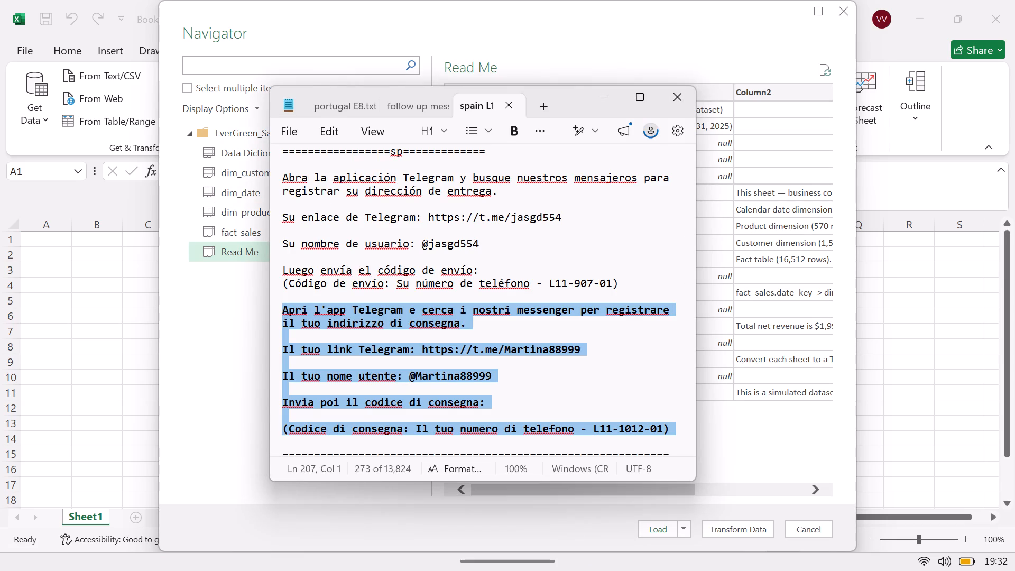
click(325, 198)
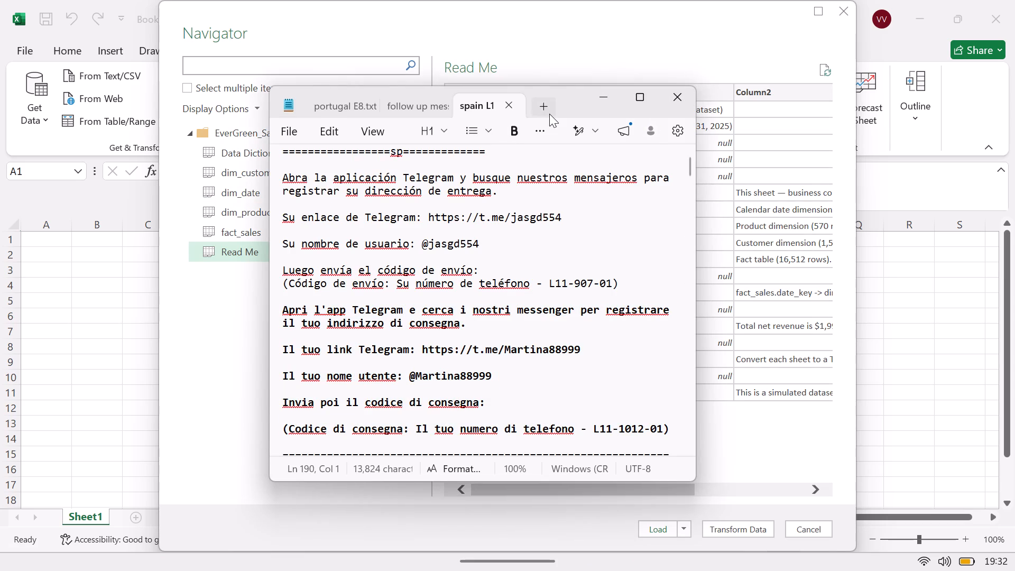
click(510, 106)
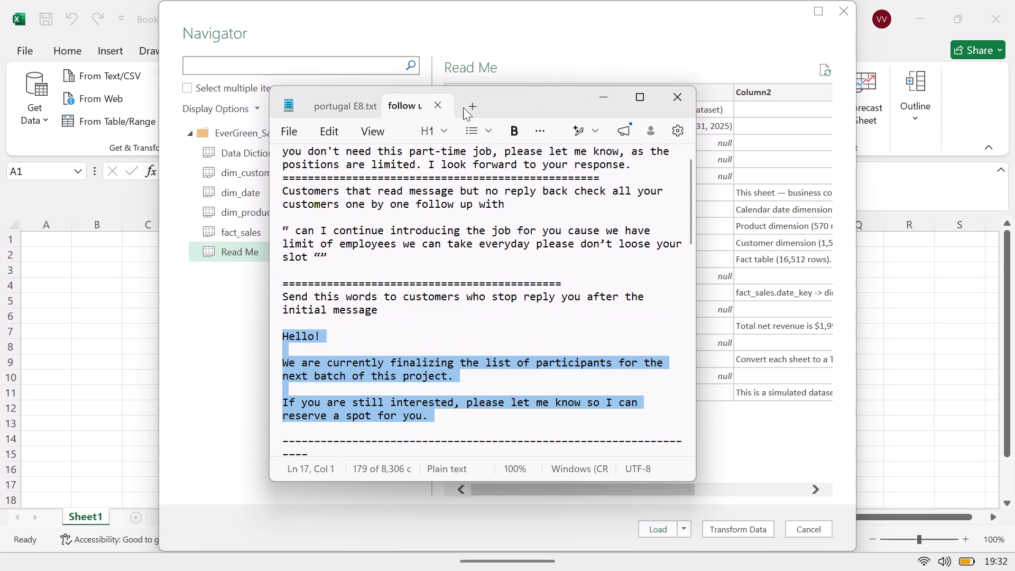
click(439, 107)
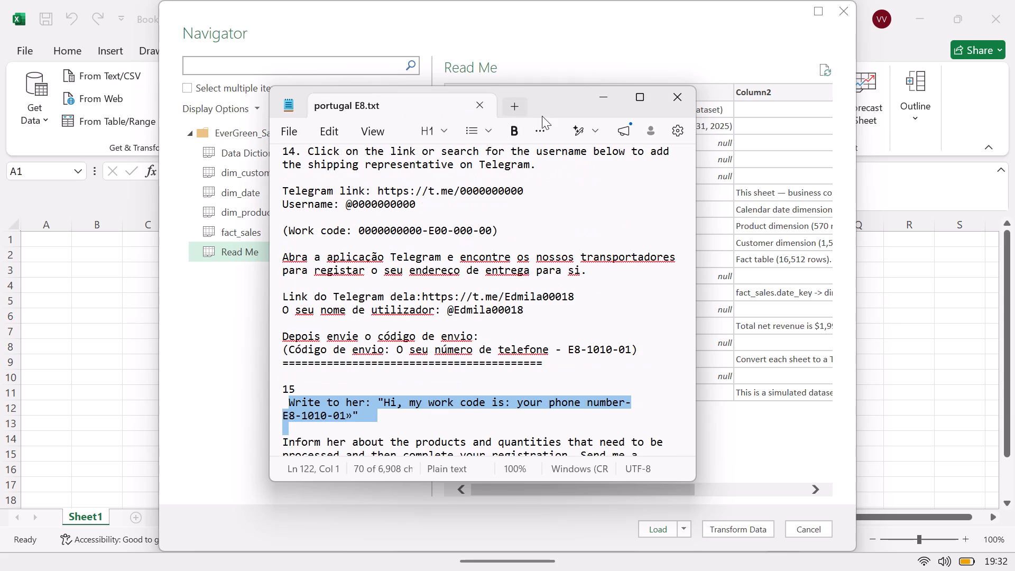
click(482, 112)
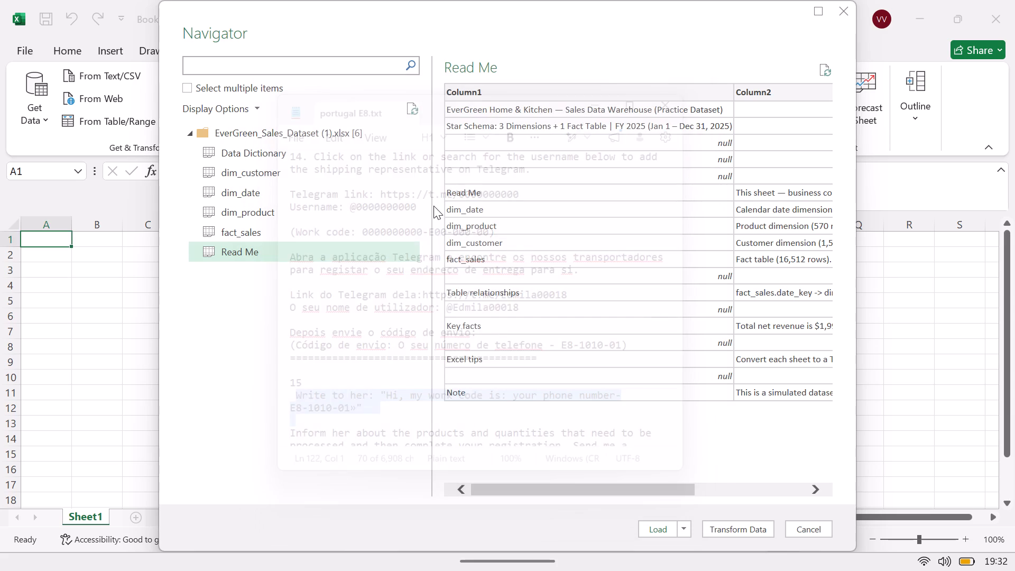
Run cleanmgr to start Disk Cleanup for drive C: and bring its window to the front.
drag(481, 570, 463, 538)
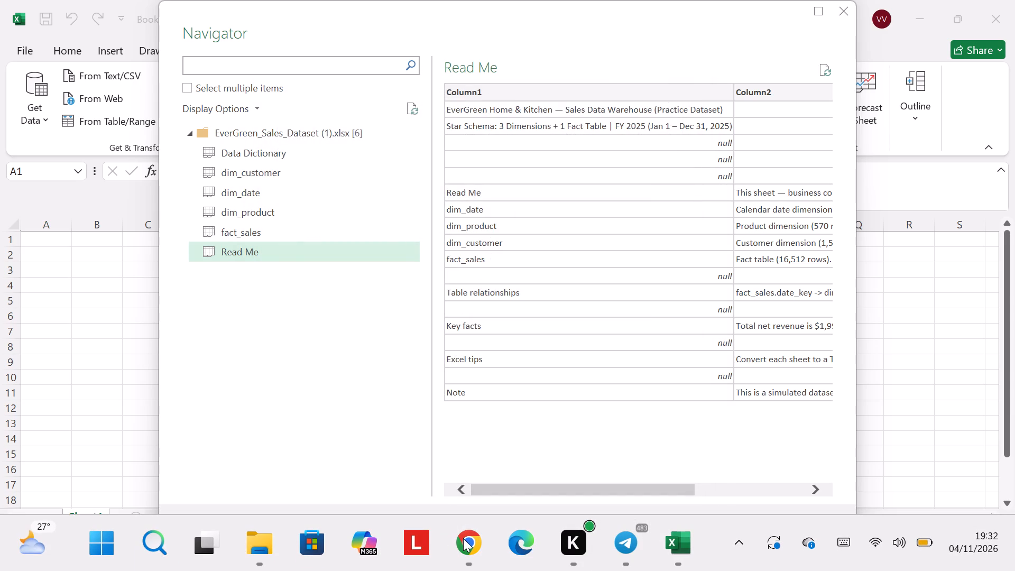
key(super+r)
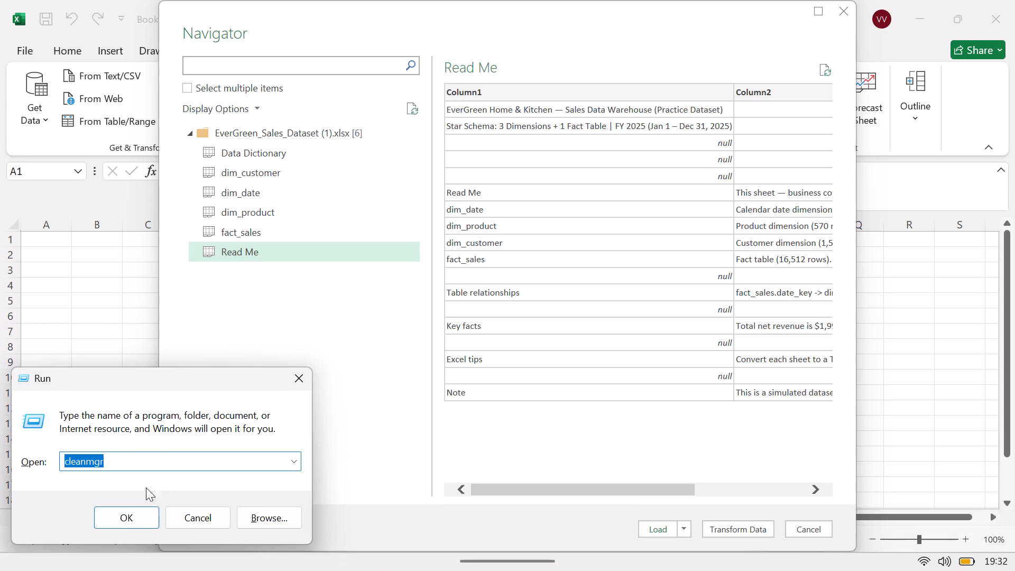
click(121, 522)
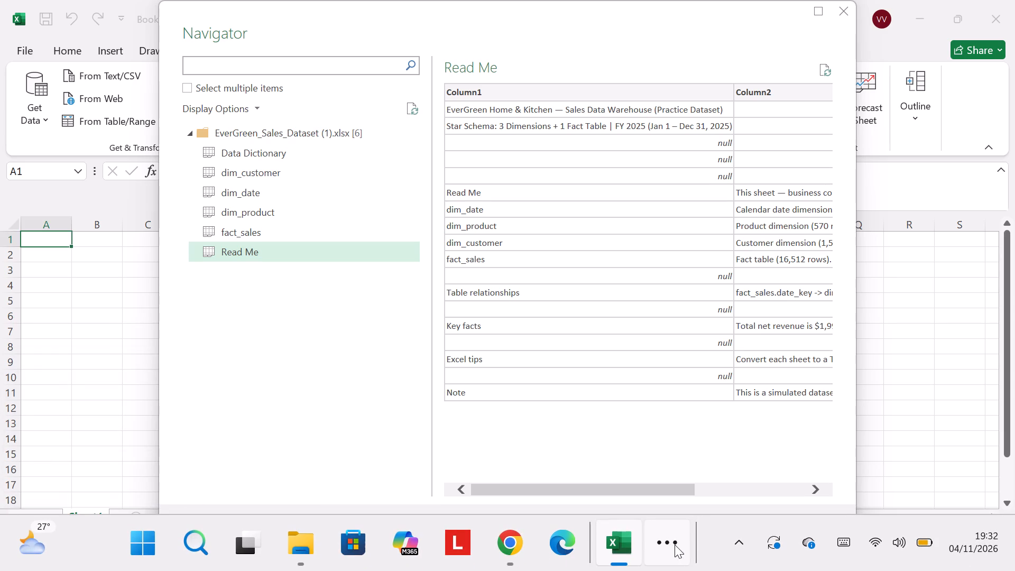
click(675, 545)
click(742, 483)
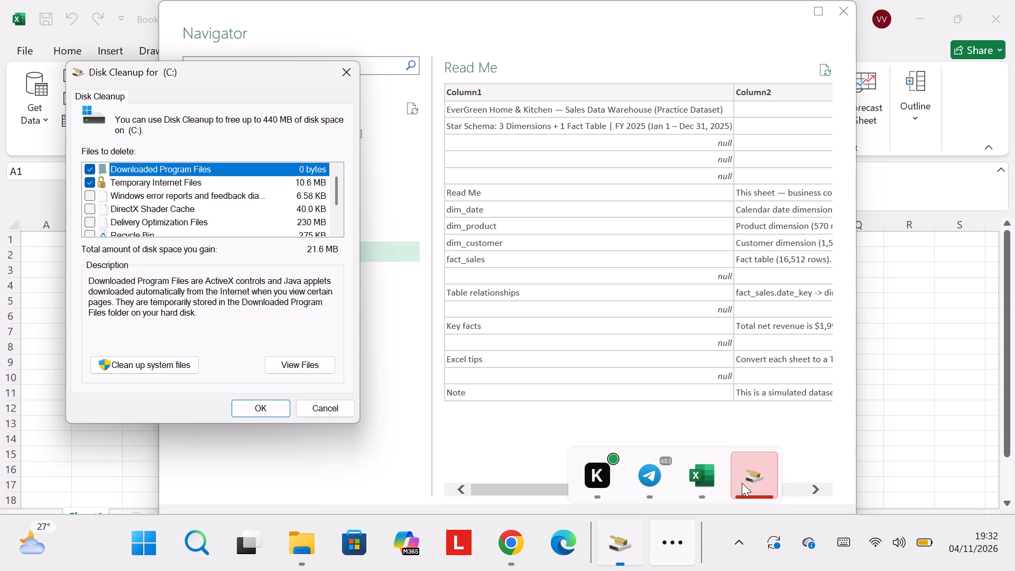
View the files in the Downloaded Program Files category, and close the folder window.
click(287, 364)
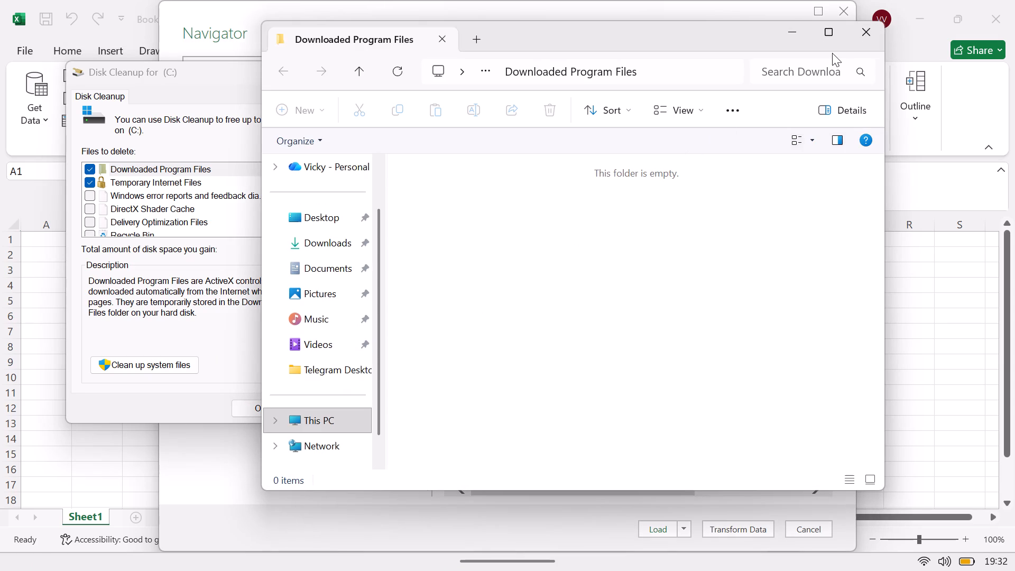
click(865, 34)
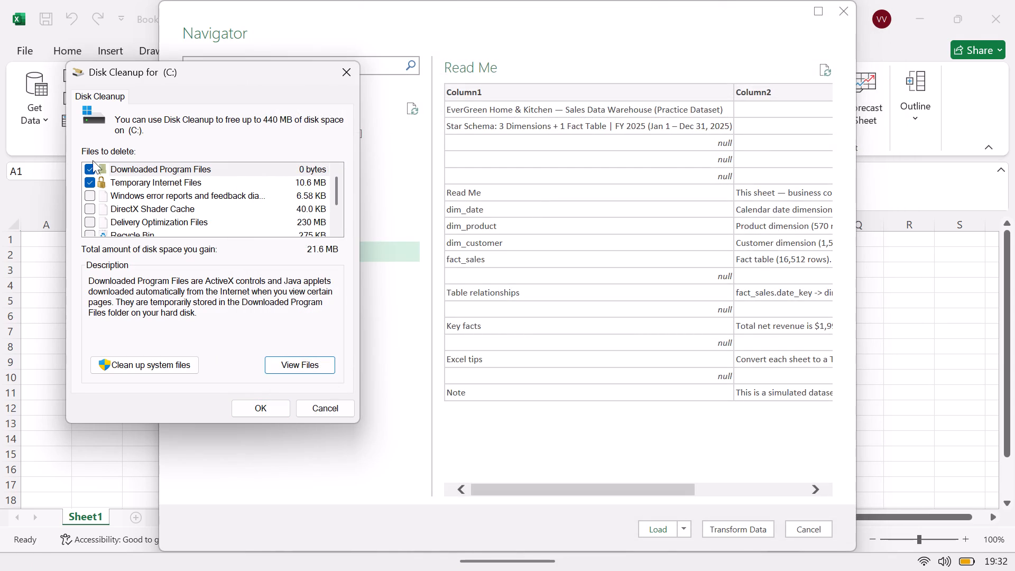
Add Windows error reports, DirectX Shader Cache, Delivery Optimization Files, Recycle Bin and Temporary files to the cleanup selection and permanently delete the selected files.
click(86, 191)
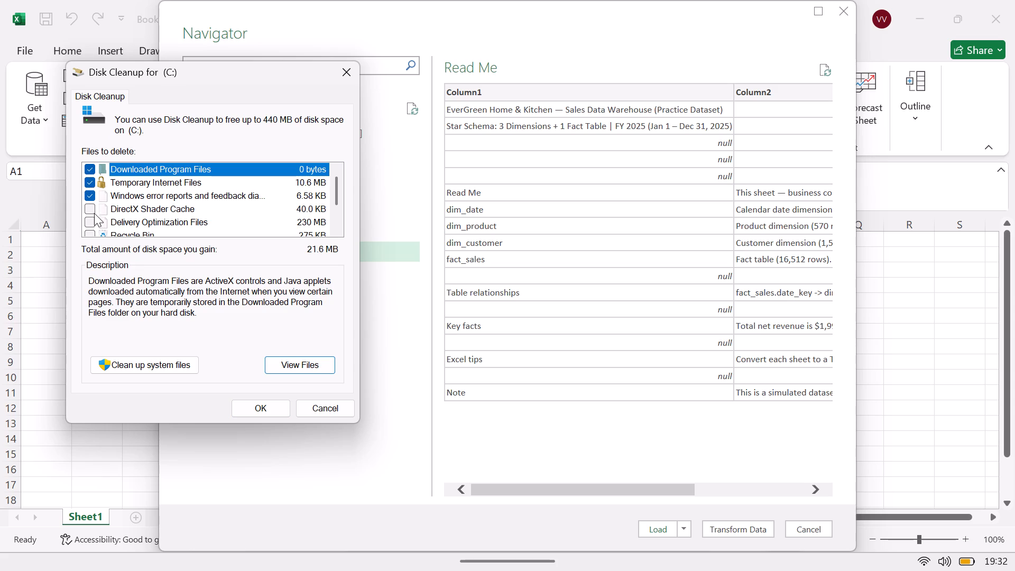
click(94, 209)
click(93, 219)
click(91, 233)
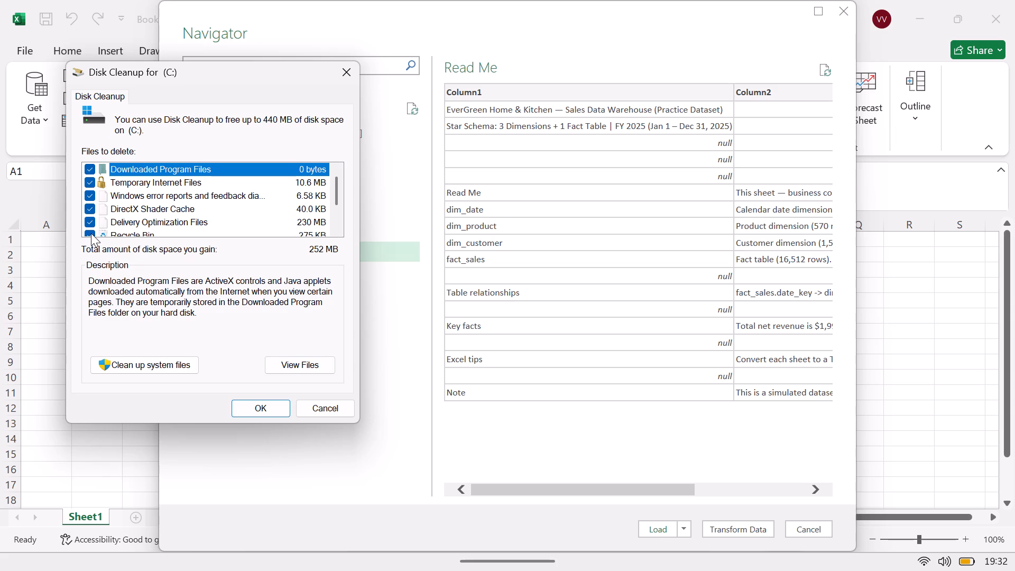
drag(335, 190, 338, 236)
click(88, 210)
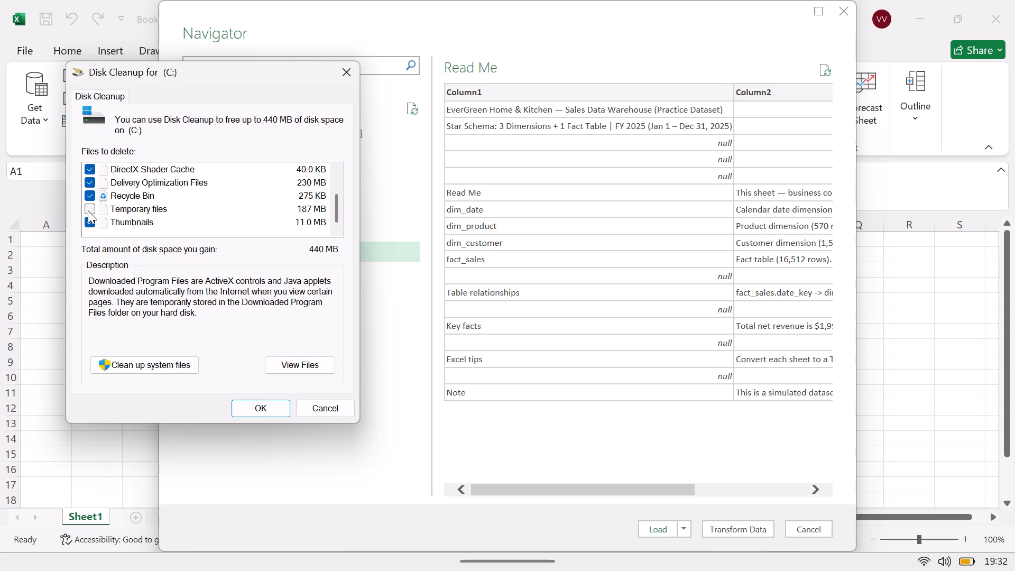
click(272, 404)
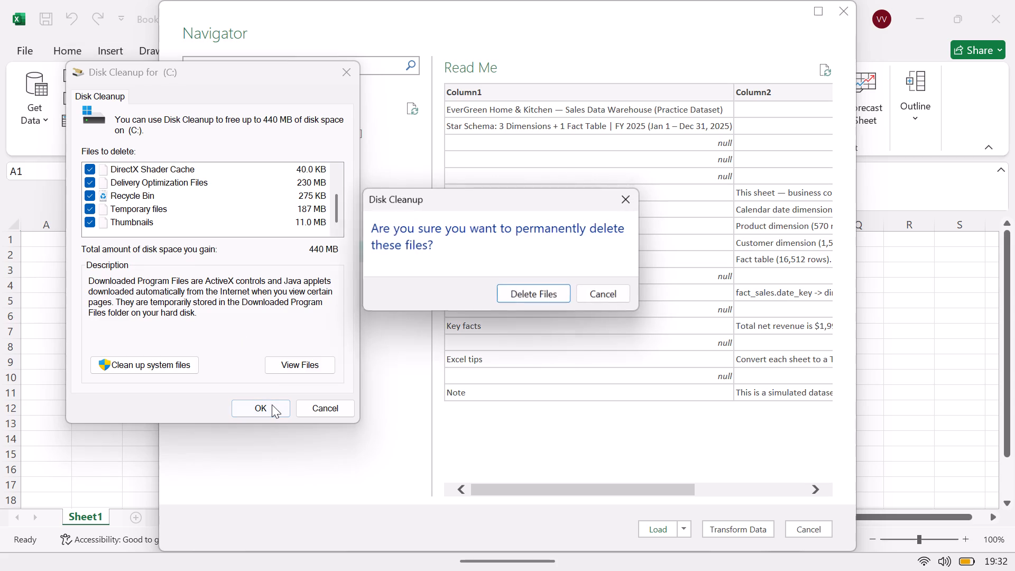
click(548, 294)
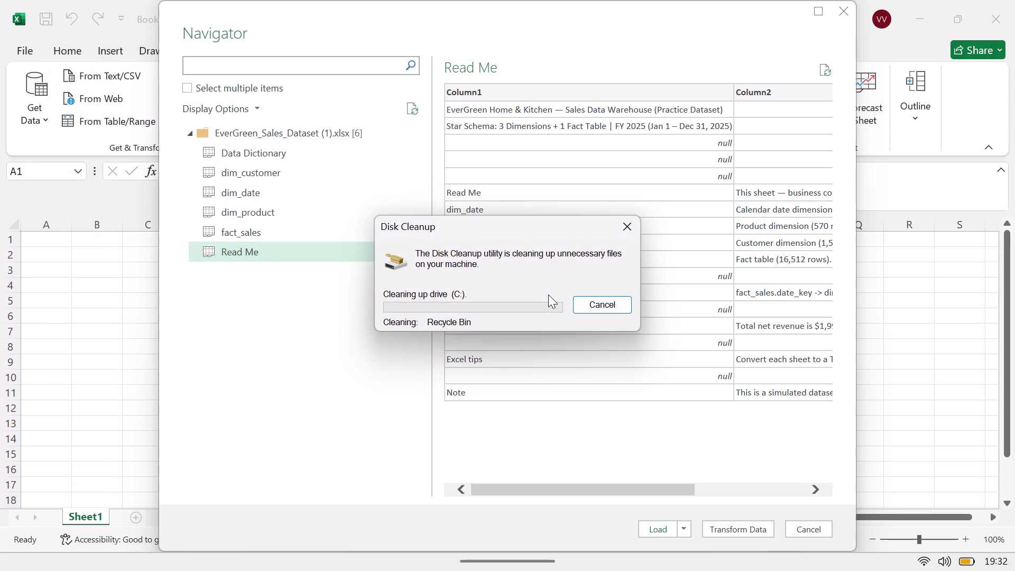
Return to Excel's Navigator and reread both columns of the Read Me preview, covering sheet descriptions, table relationships, key facts, Excel tips and the note.
click(327, 385)
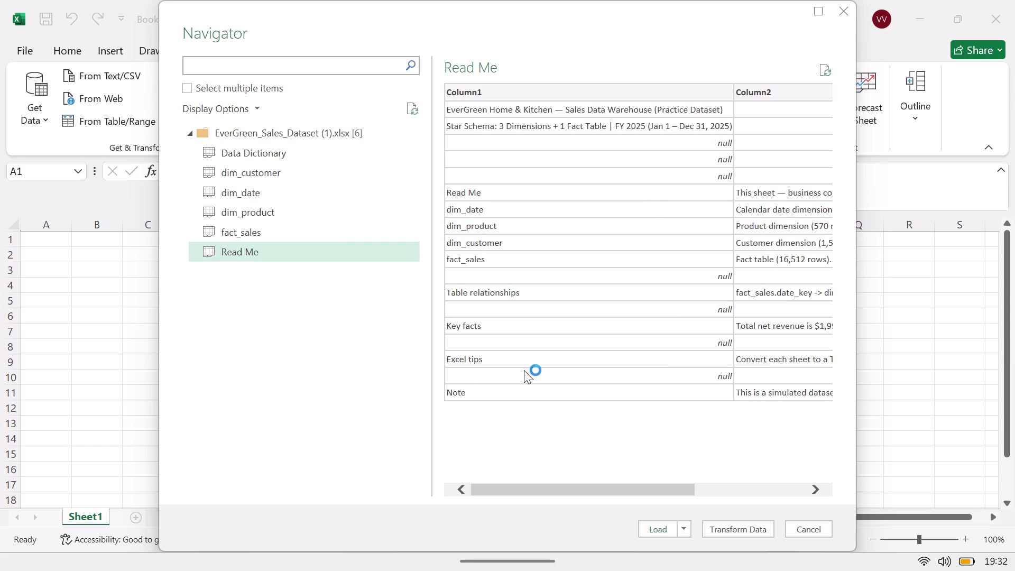
drag(559, 488, 648, 492)
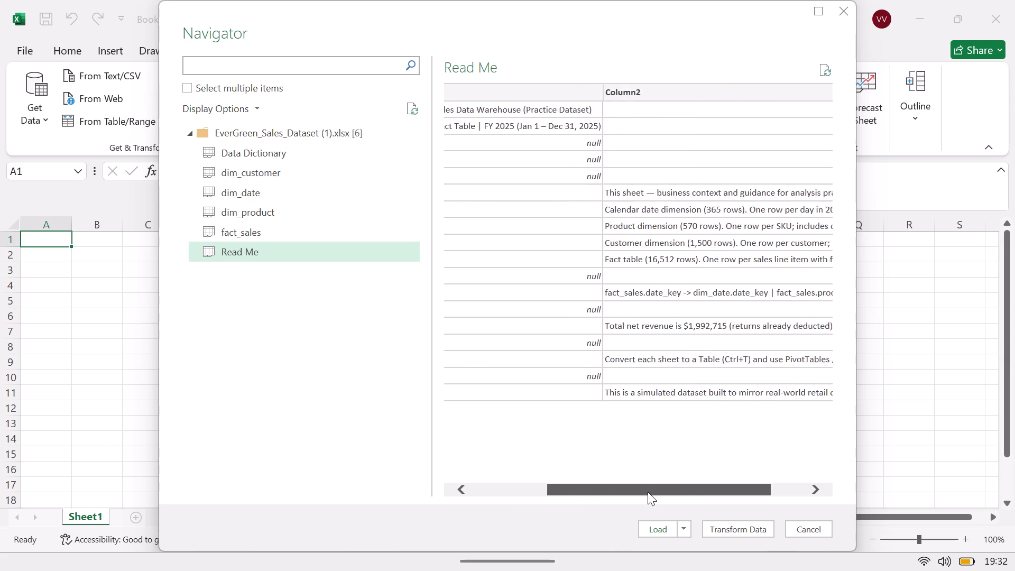
drag(648, 492, 648, 492)
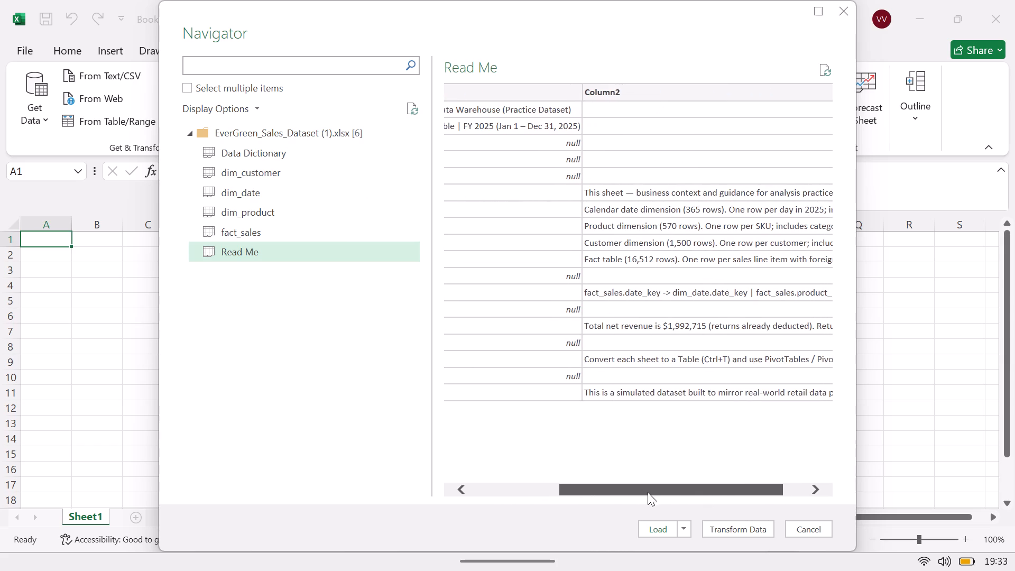
drag(648, 492, 675, 494)
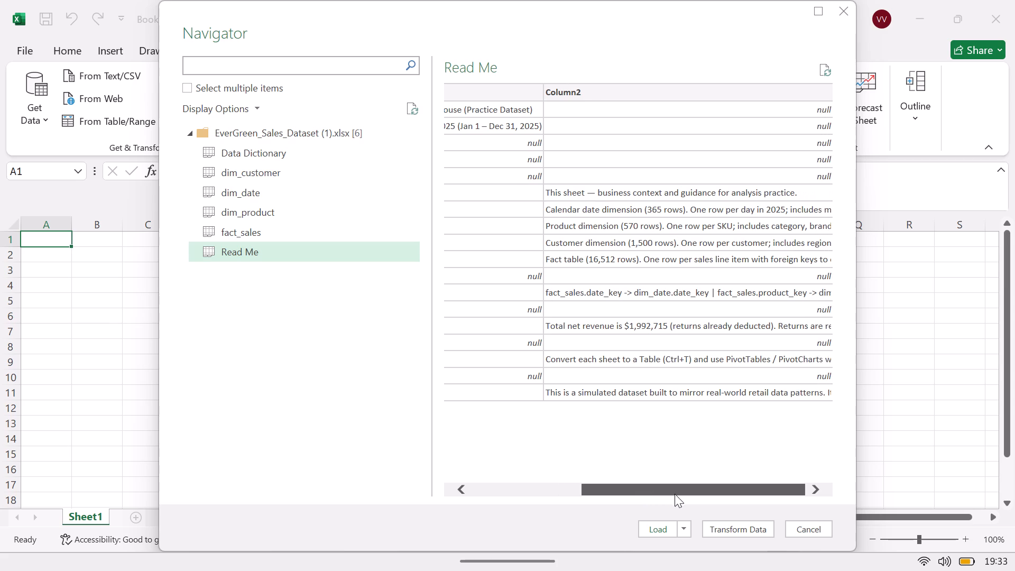
drag(675, 494, 601, 507)
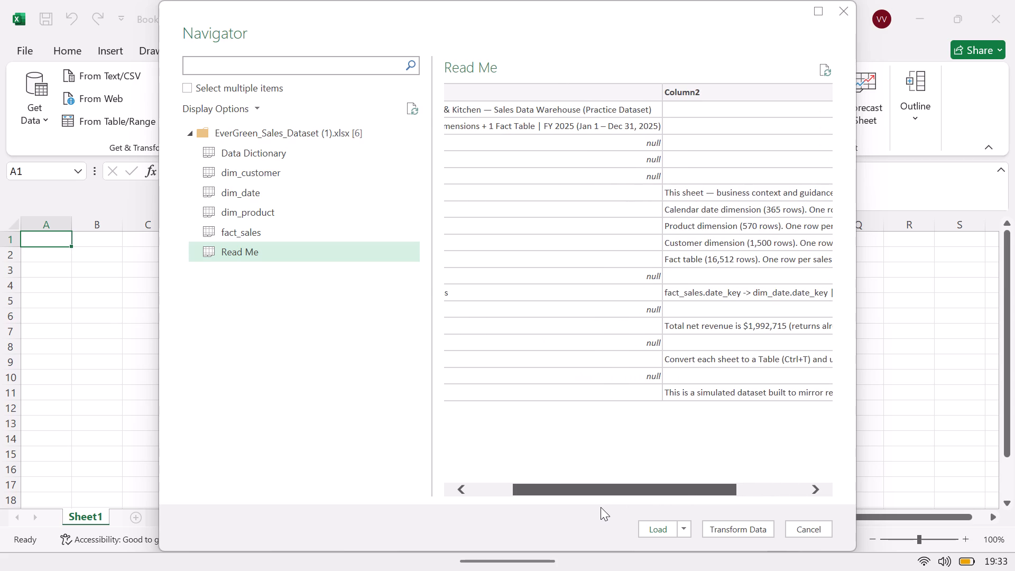
drag(601, 507, 549, 501)
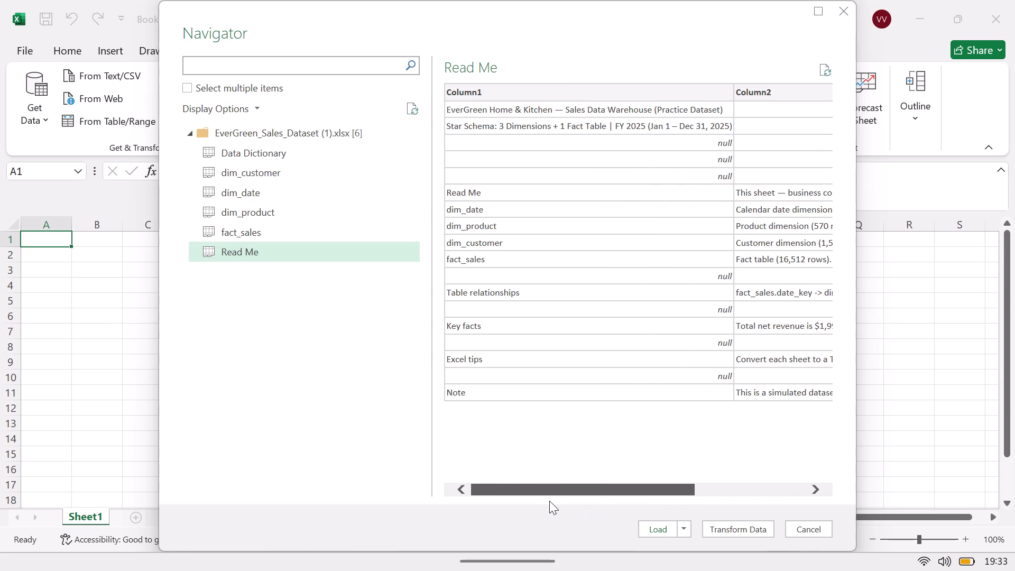
drag(549, 501, 483, 519)
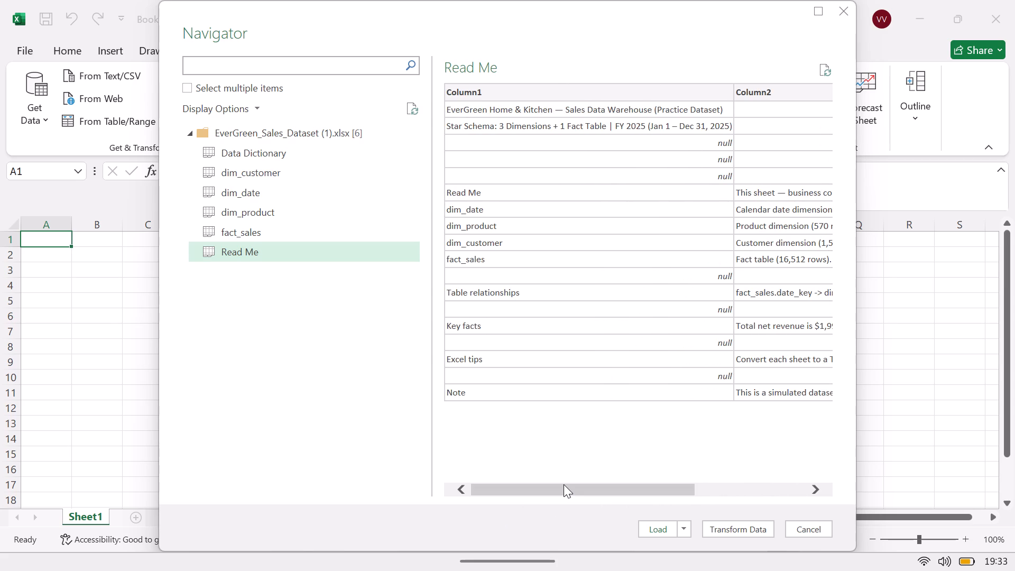
drag(564, 484, 568, 483)
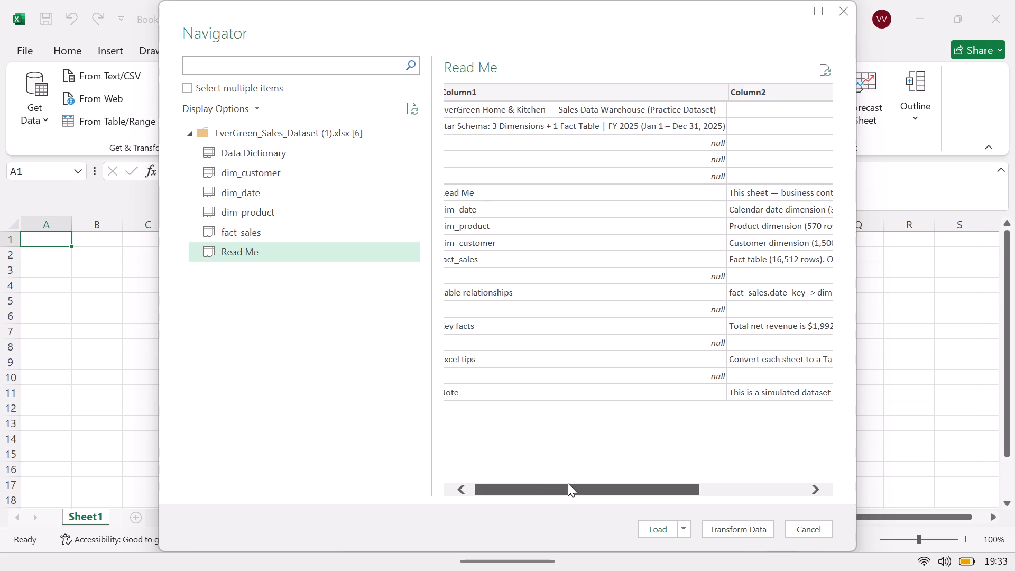
drag(568, 483, 548, 486)
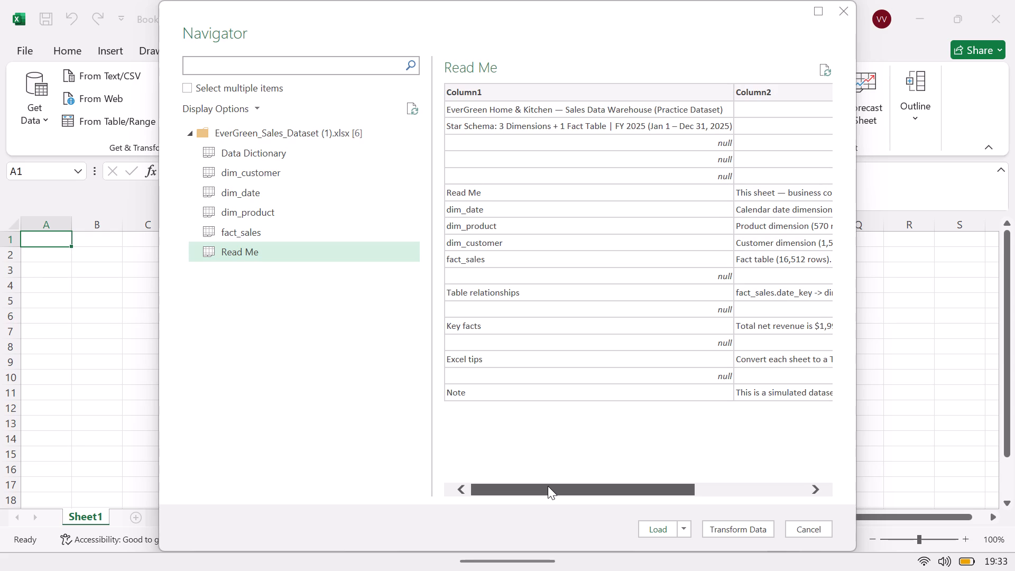
drag(548, 486, 524, 495)
drag(524, 495, 509, 498)
drag(559, 484, 597, 477)
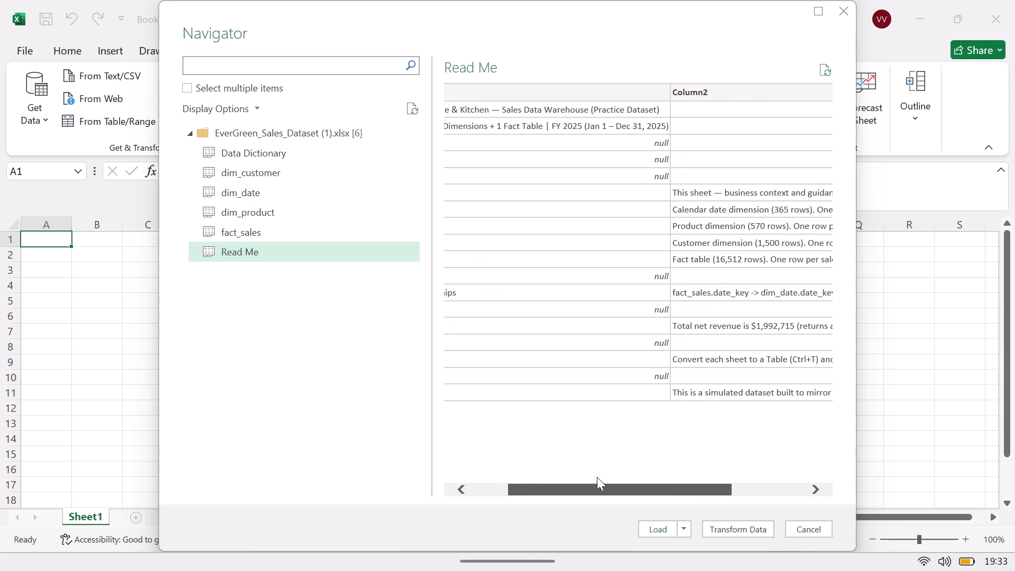
drag(597, 477, 616, 471)
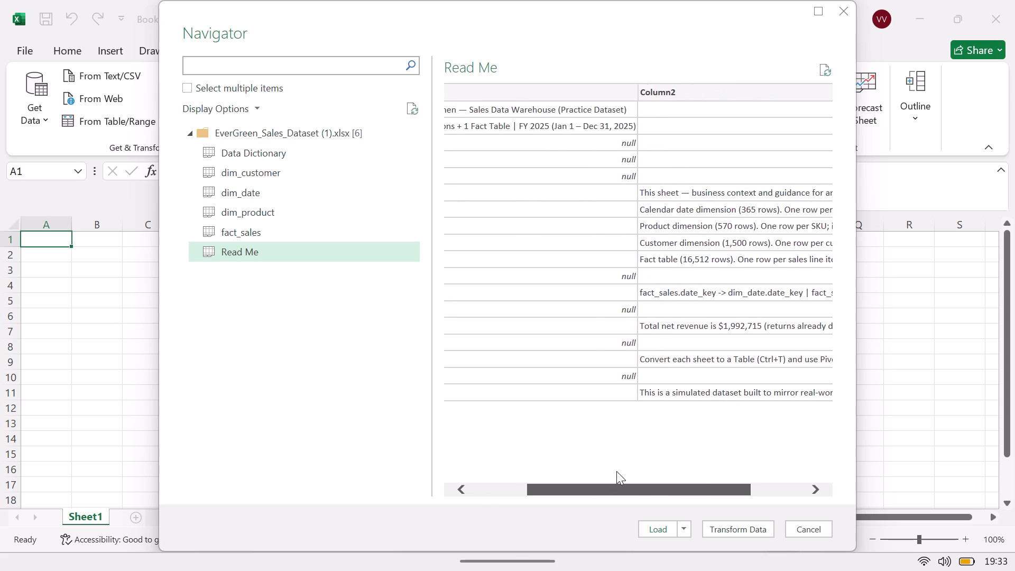
drag(616, 471, 477, 508)
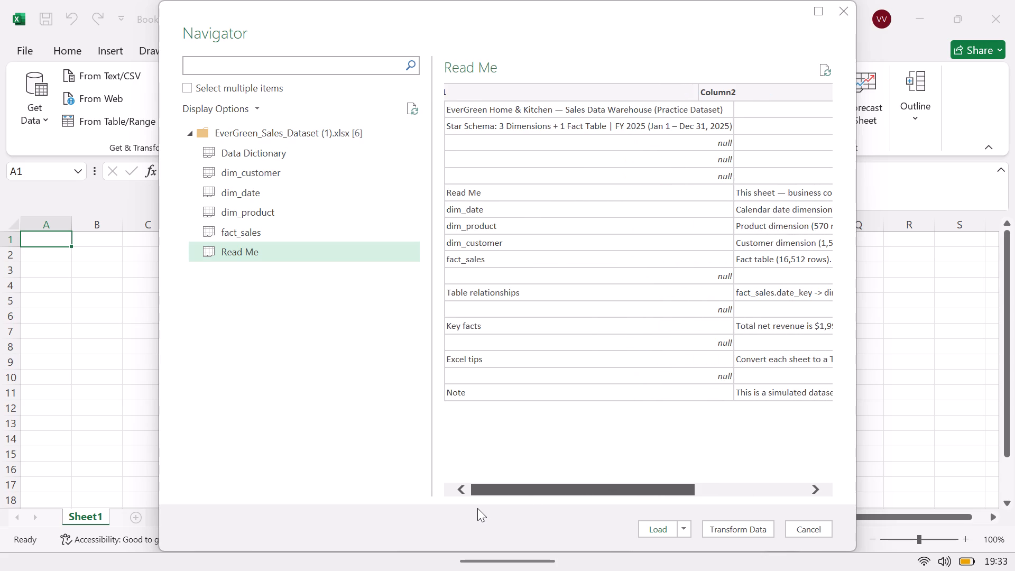
drag(477, 508, 477, 509)
drag(477, 509, 511, 506)
drag(511, 506, 519, 507)
drag(560, 491, 638, 470)
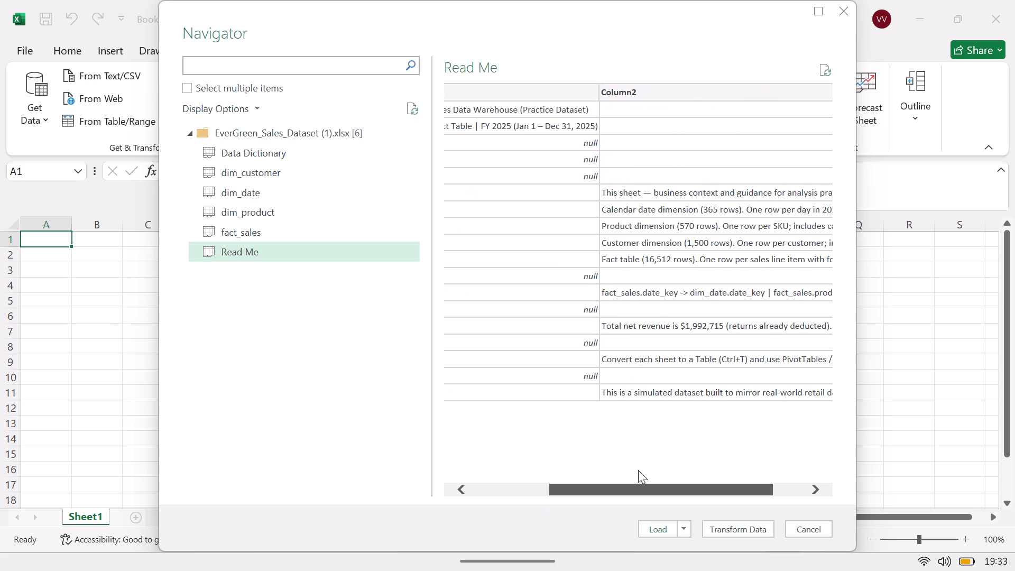
drag(638, 470, 611, 474)
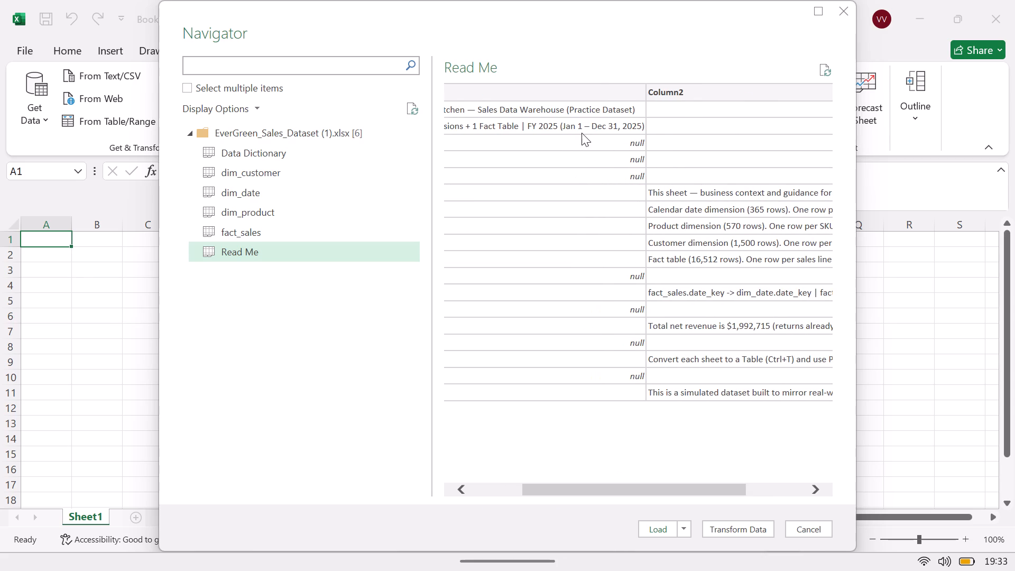
click(582, 133)
drag(601, 484, 624, 477)
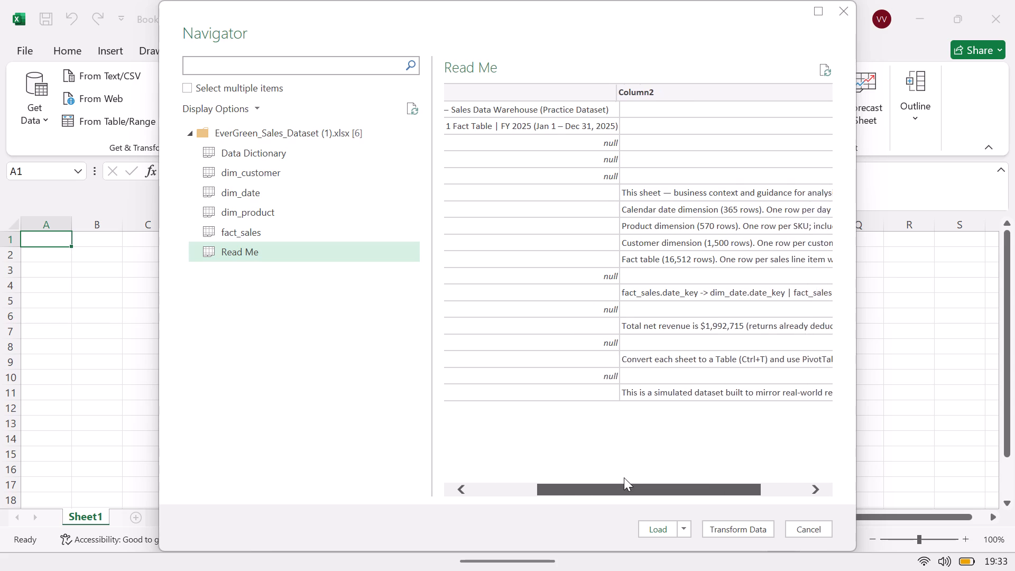
drag(624, 477, 723, 458)
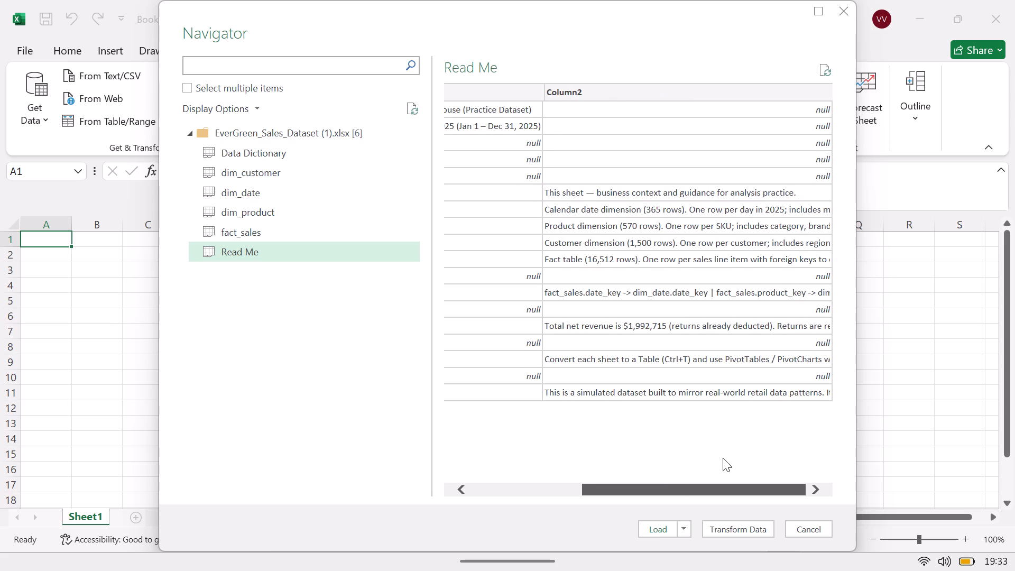
drag(723, 458, 444, 488)
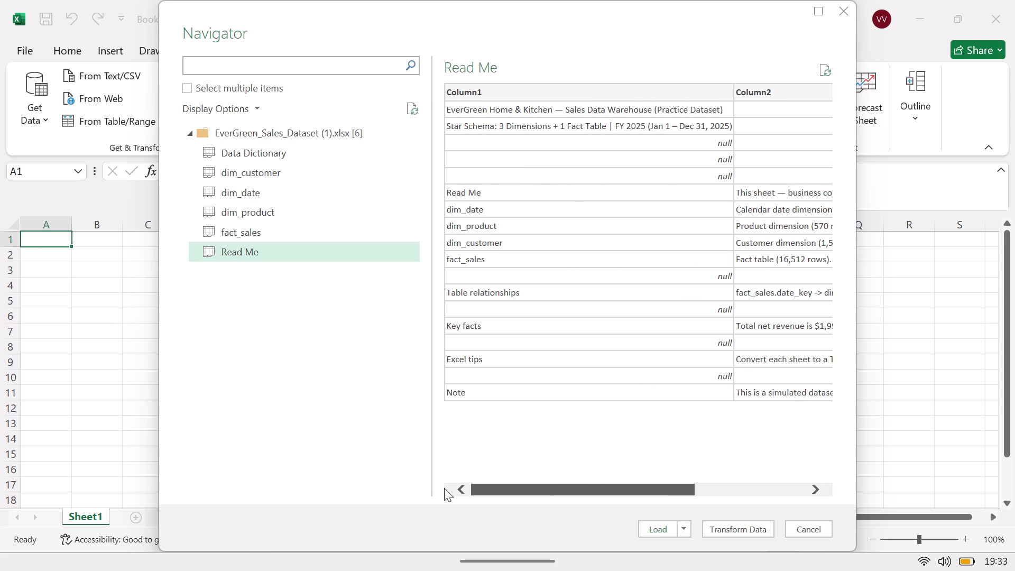
drag(444, 488, 677, 448)
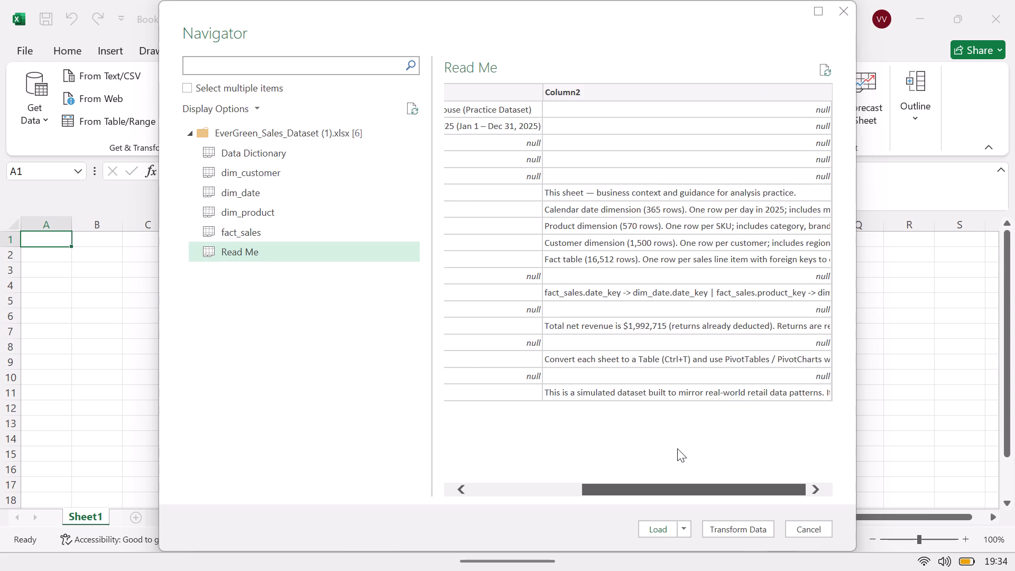
drag(677, 448, 505, 482)
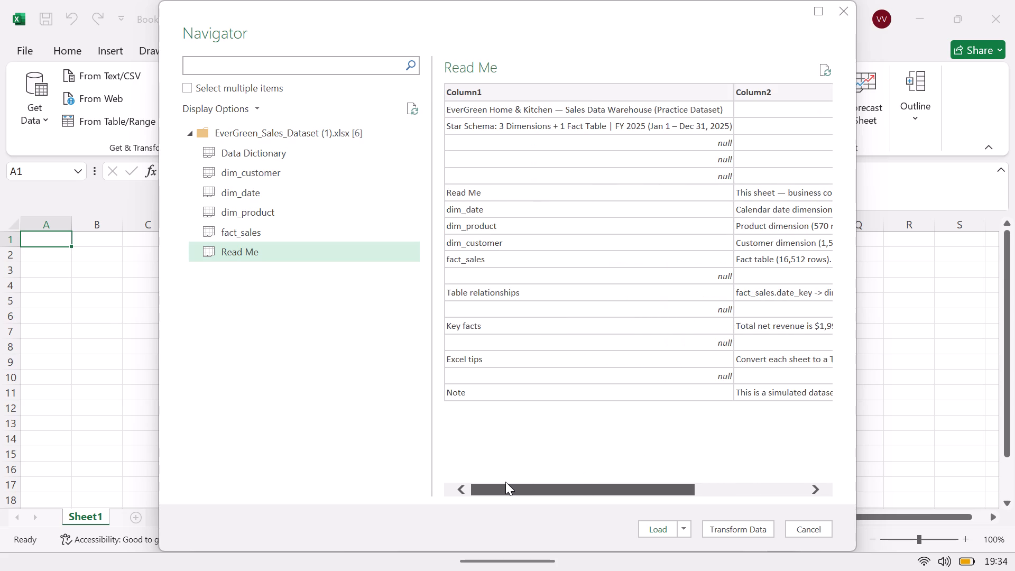
drag(505, 482, 663, 447)
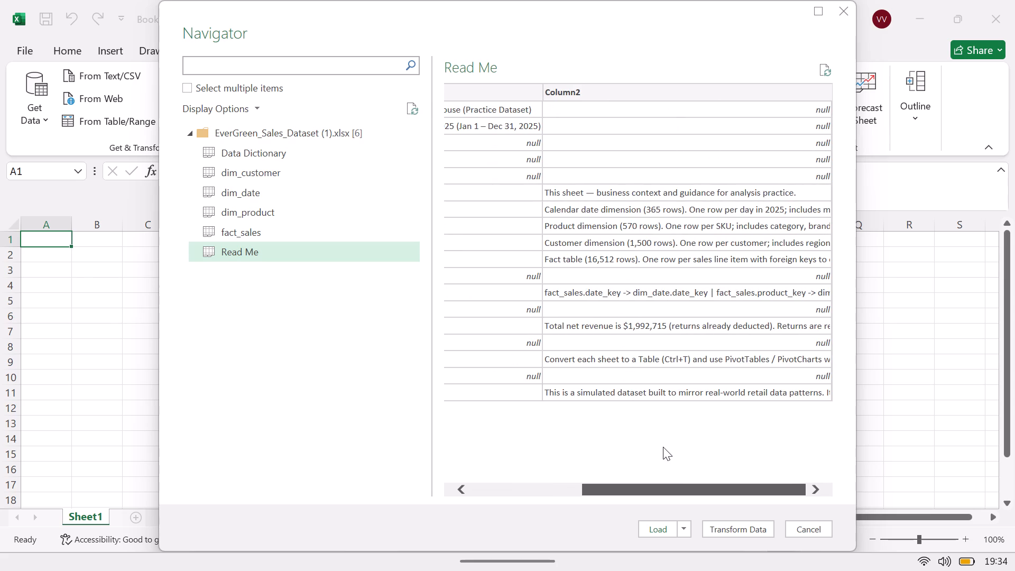
drag(663, 447, 666, 479)
drag(666, 479, 633, 500)
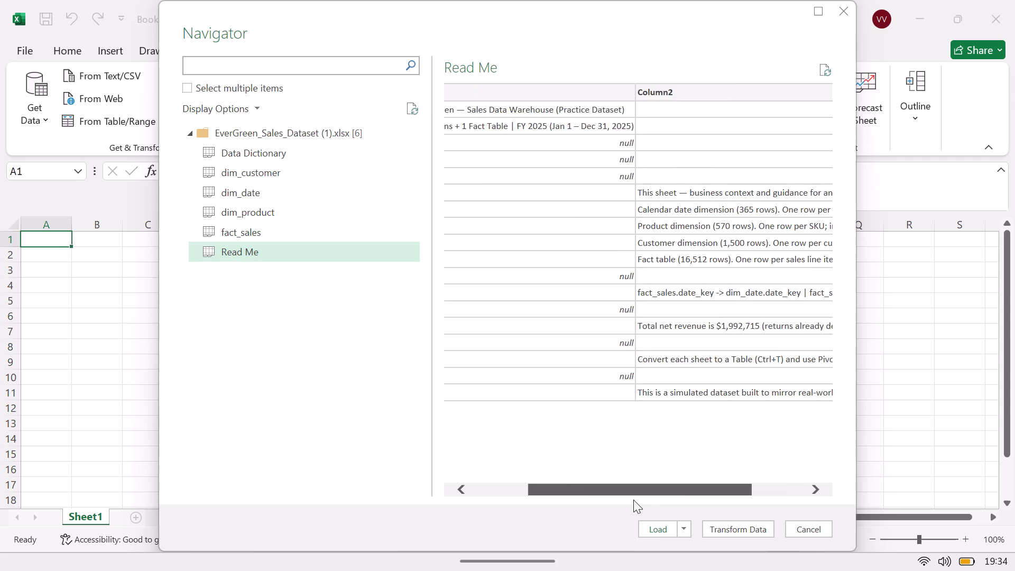
Examine both columns of the Read Me preview again, from the dataset overview to the sheet descriptions, relationships and key facts.
drag(633, 500, 681, 483)
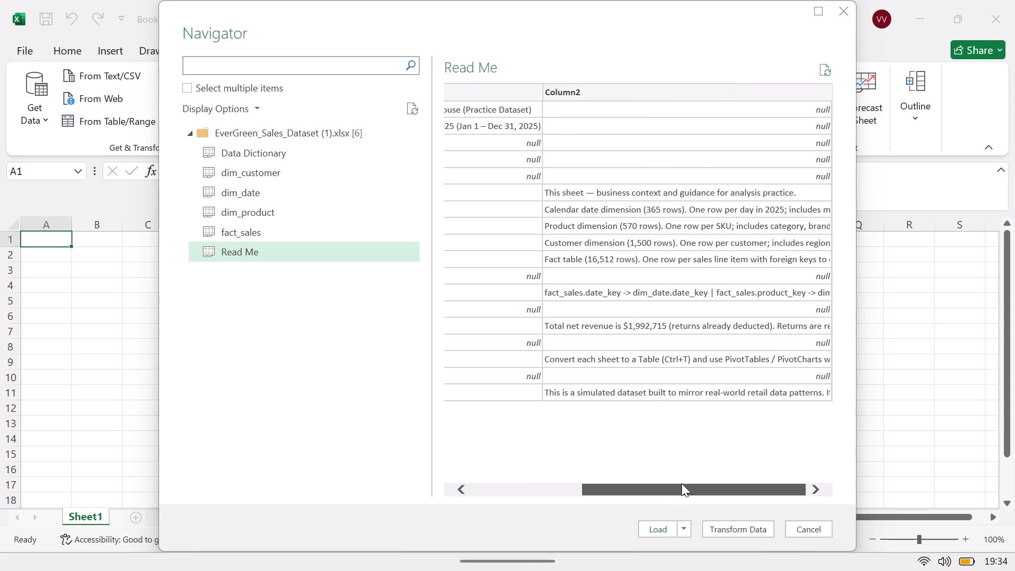
drag(681, 483, 676, 485)
drag(676, 485, 698, 482)
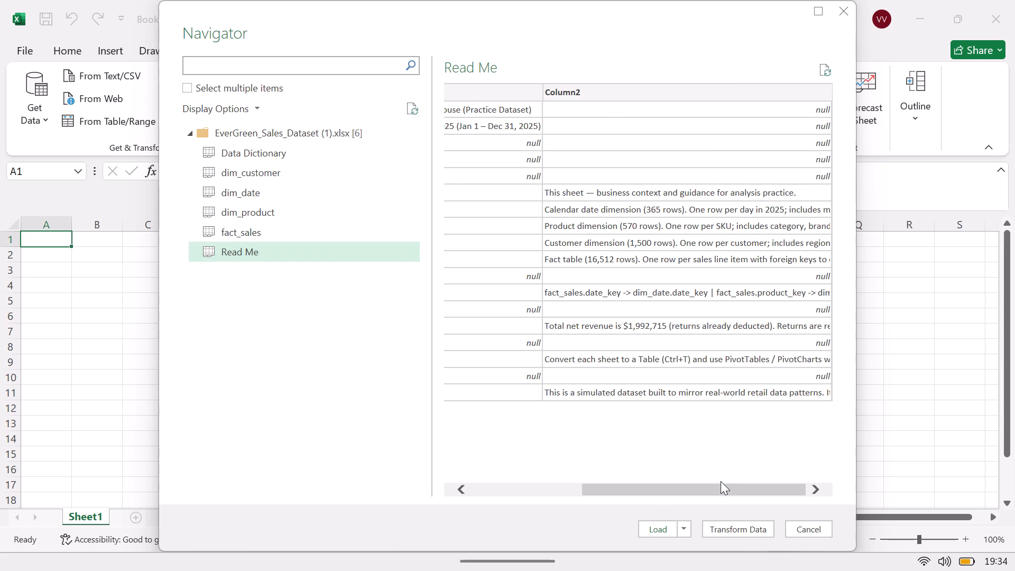
drag(721, 481, 729, 477)
click(646, 225)
drag(622, 486, 761, 490)
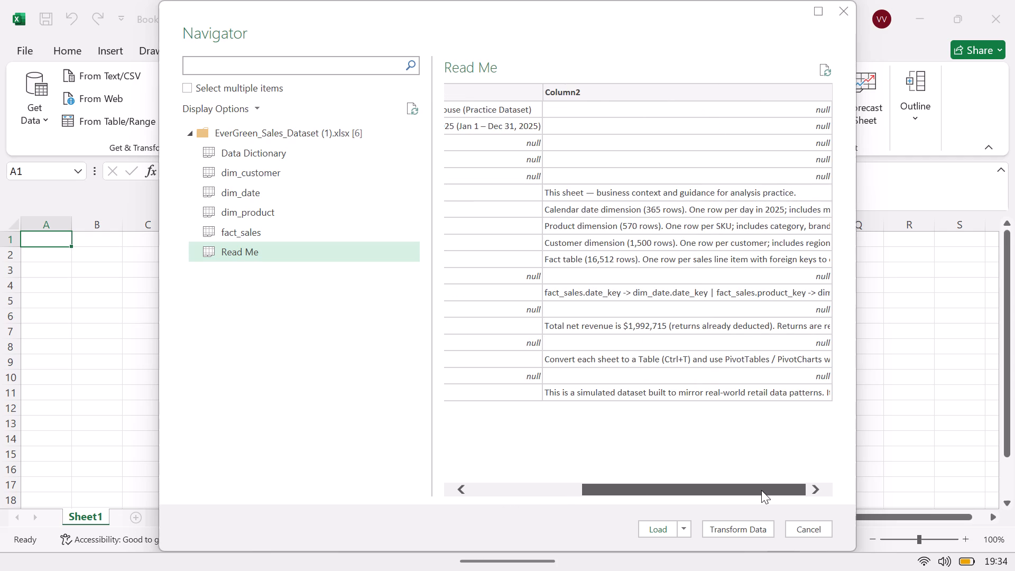
drag(761, 490, 474, 517)
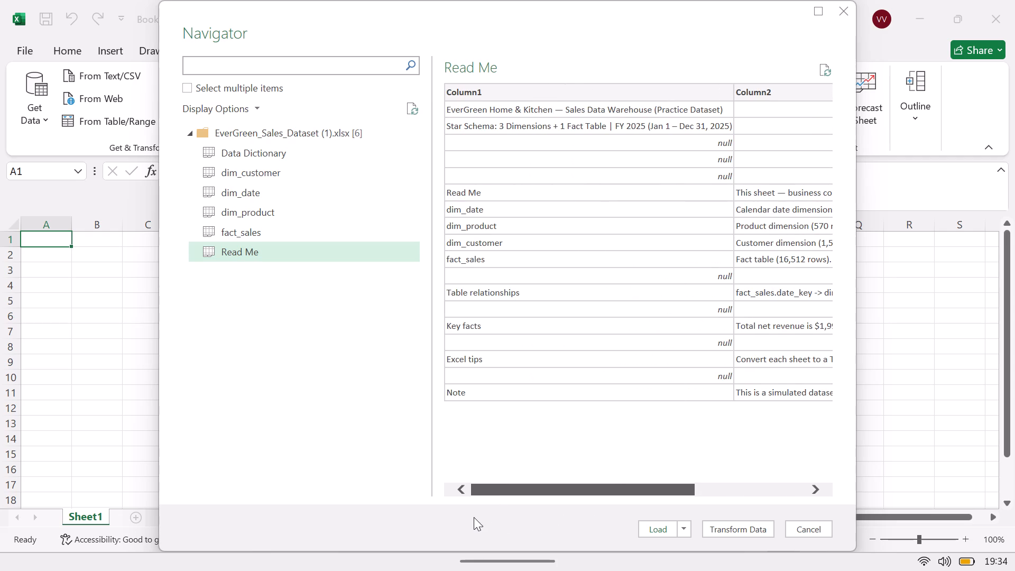
drag(474, 517, 855, 481)
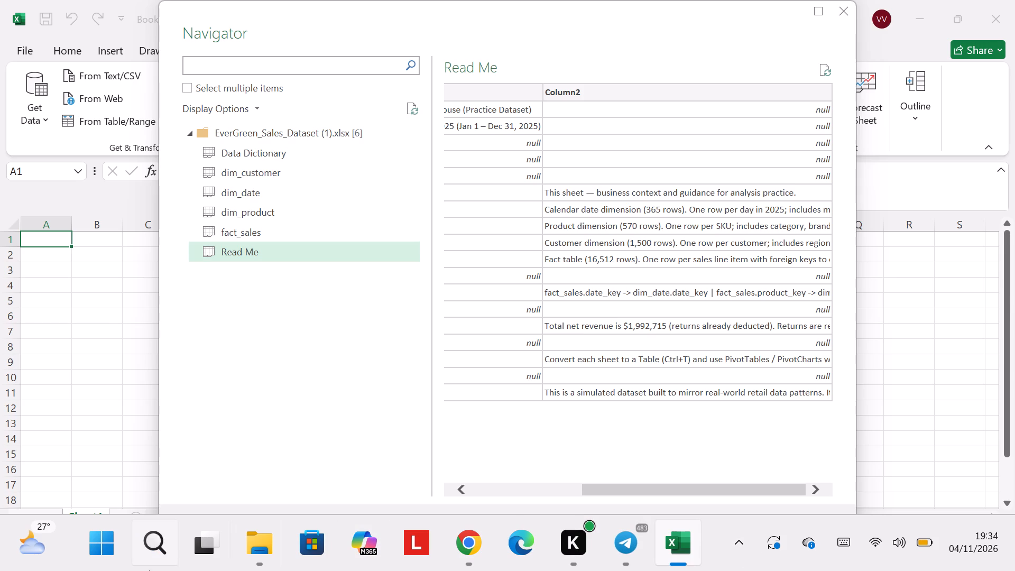
Switch to Notepad with a new blank document.
click(105, 556)
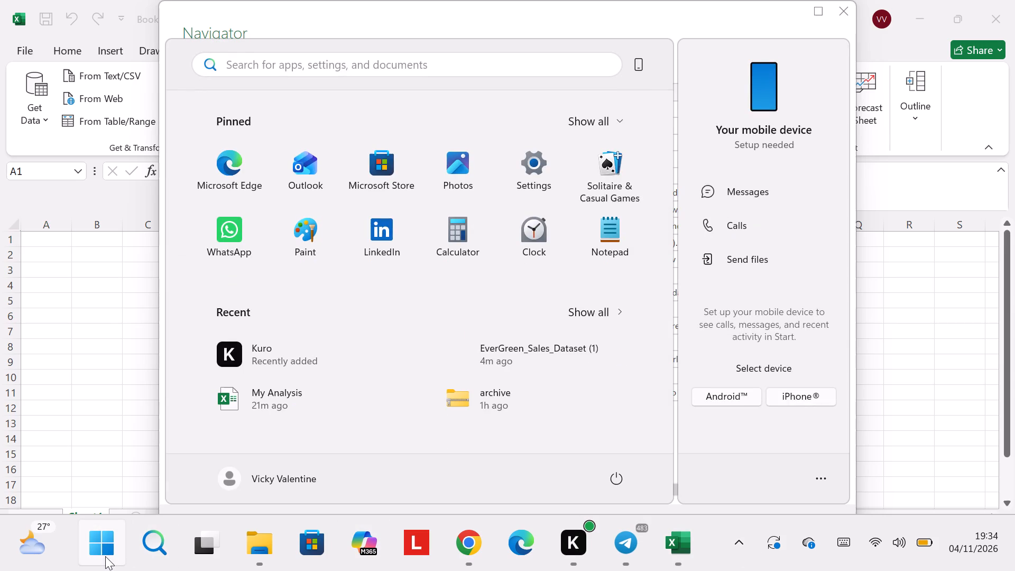
text(not)
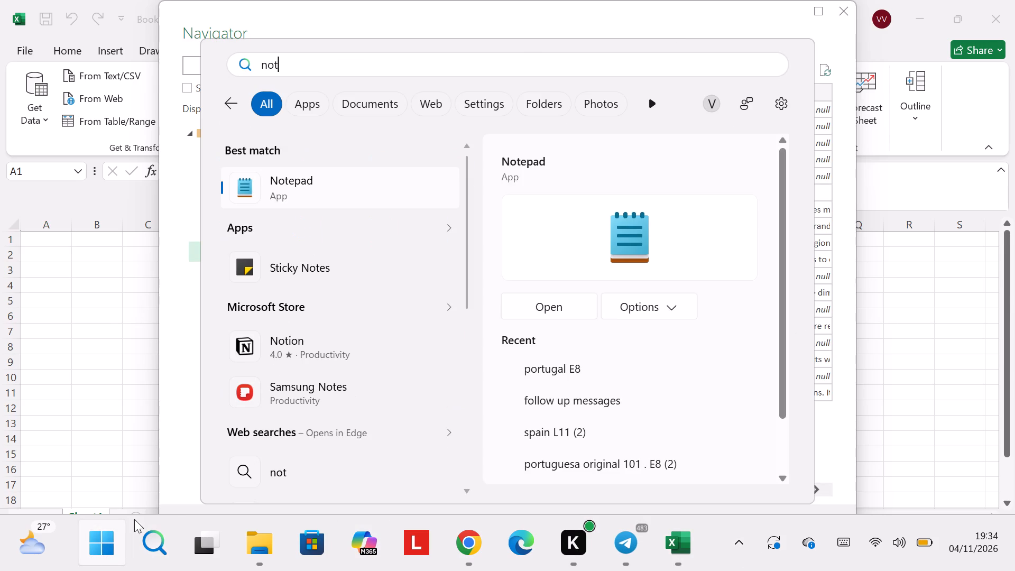
double_click(361, 187)
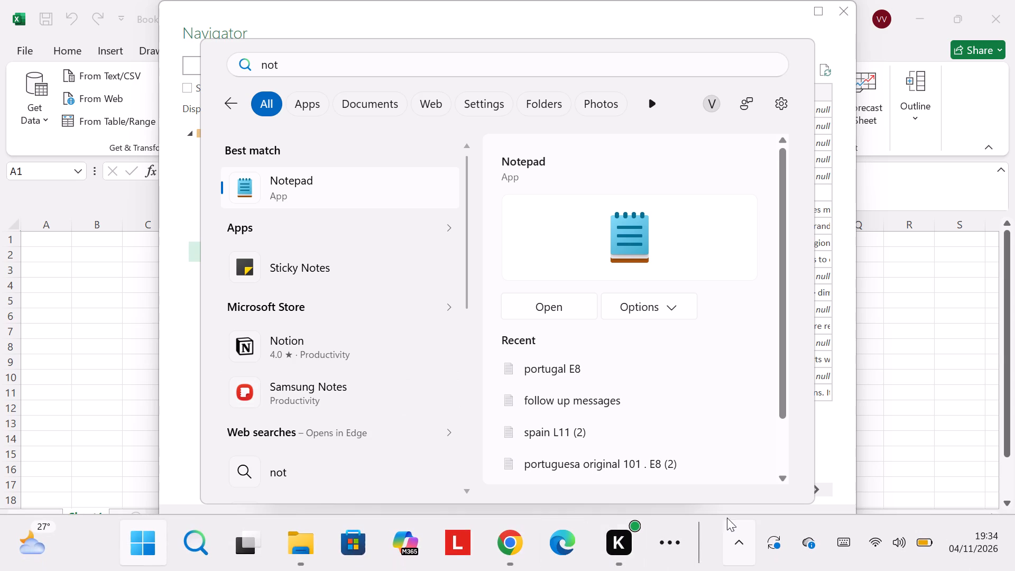
click(648, 547)
click(756, 476)
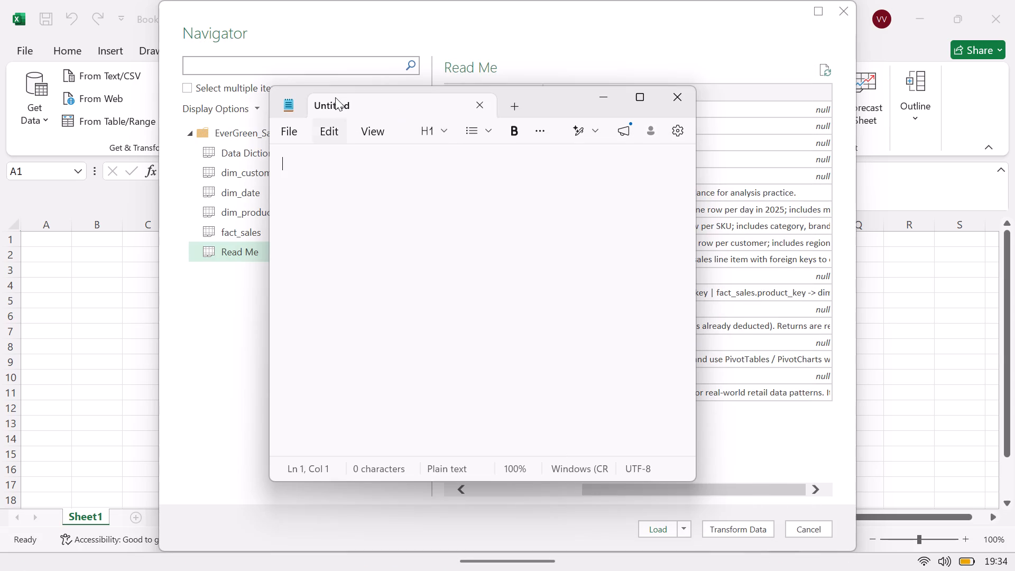
Save the blank note in the Documents folder as a text document named Evergreen Sales Notes.
double_click(335, 96)
click(293, 128)
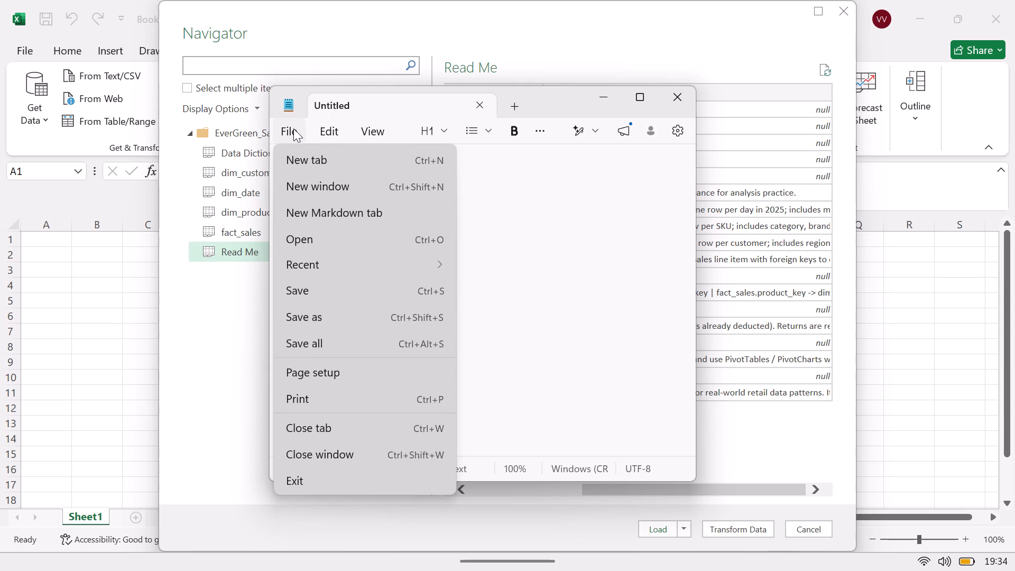
click(329, 326)
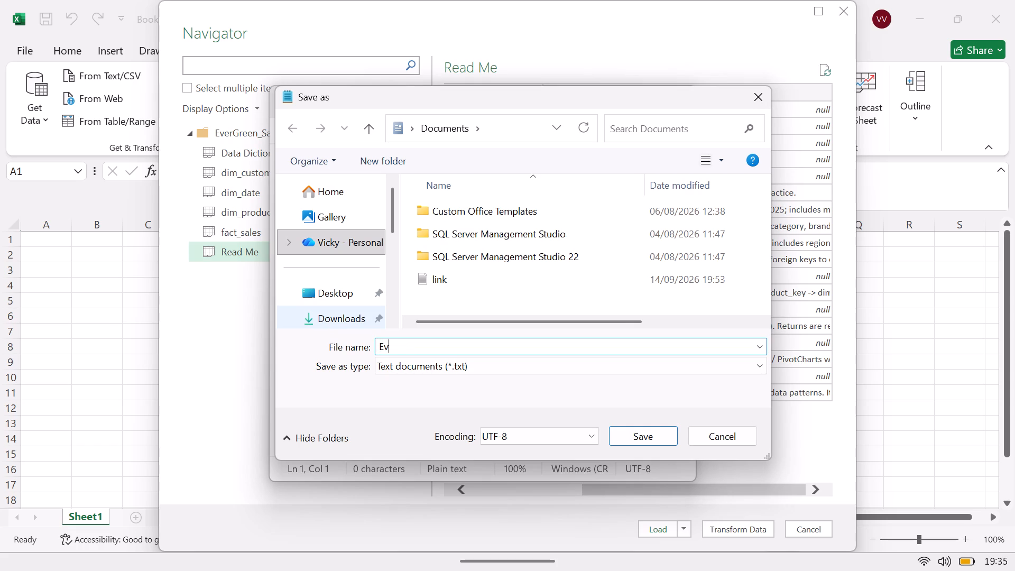
text(gr)
text(een)
key(space)
text(ales)
key(space)
key(Return)
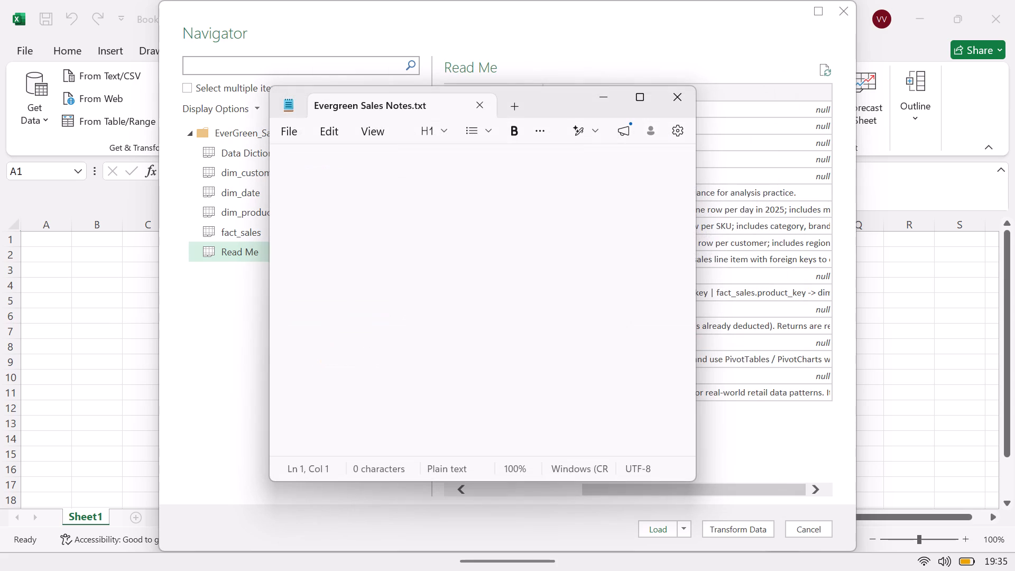
Move and narrow the Notepad window so it sits beside the Read Me preview showing Column1, keeping Notepad in front.
click(316, 154)
click(536, 89)
drag(534, 94, 291, 110)
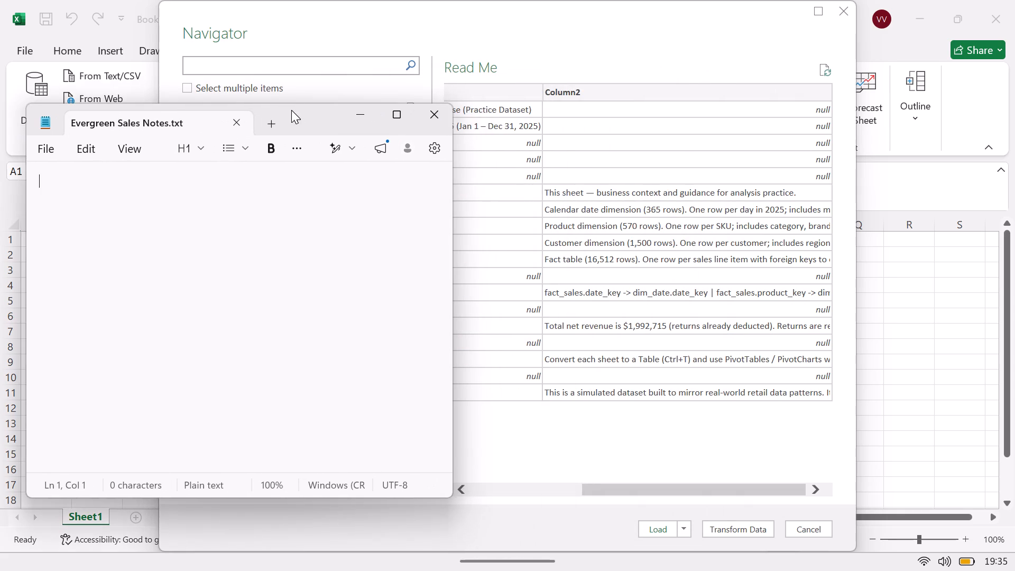
drag(291, 110, 384, 123)
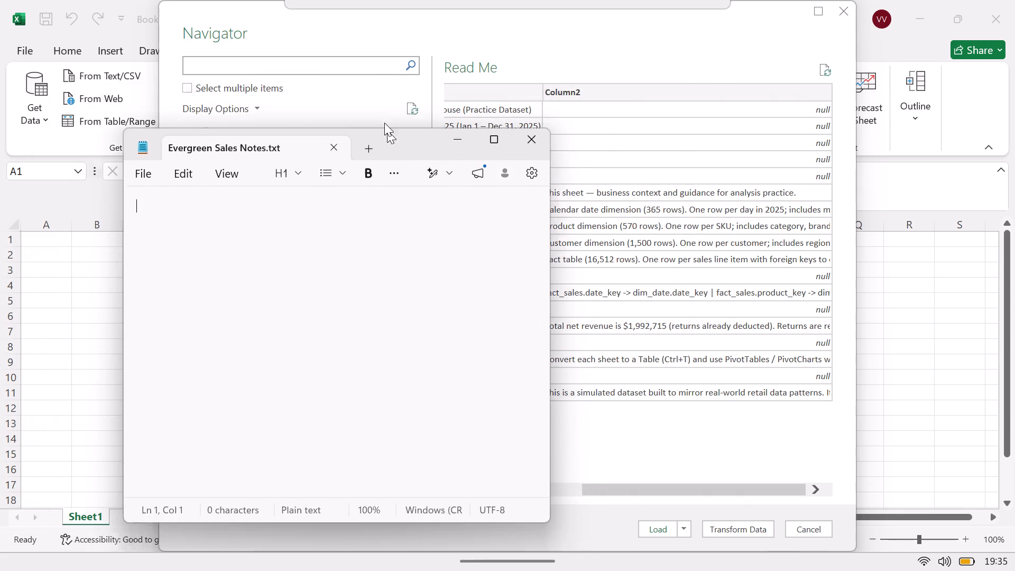
drag(384, 123, 394, 82)
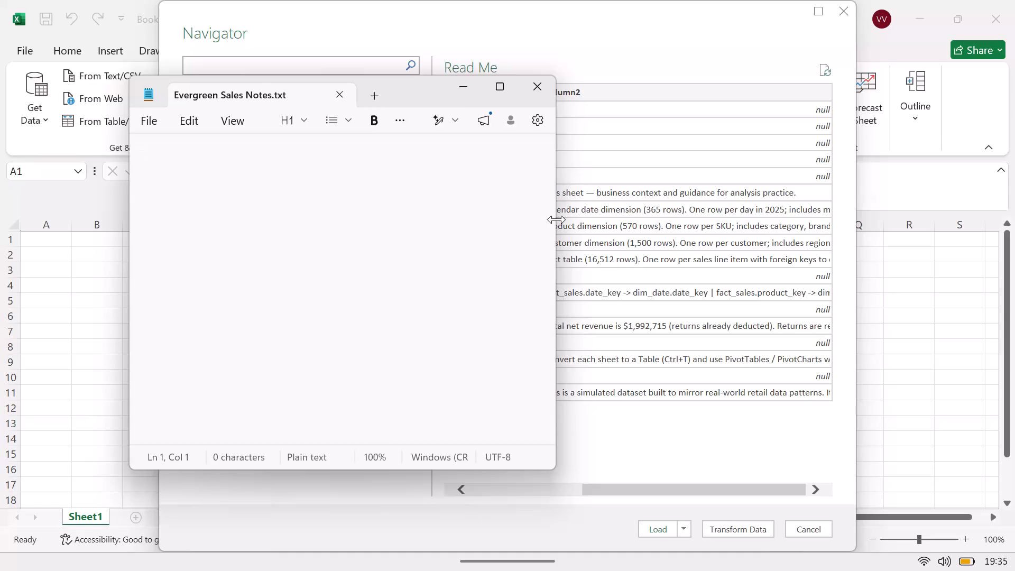
drag(557, 219, 234, 190)
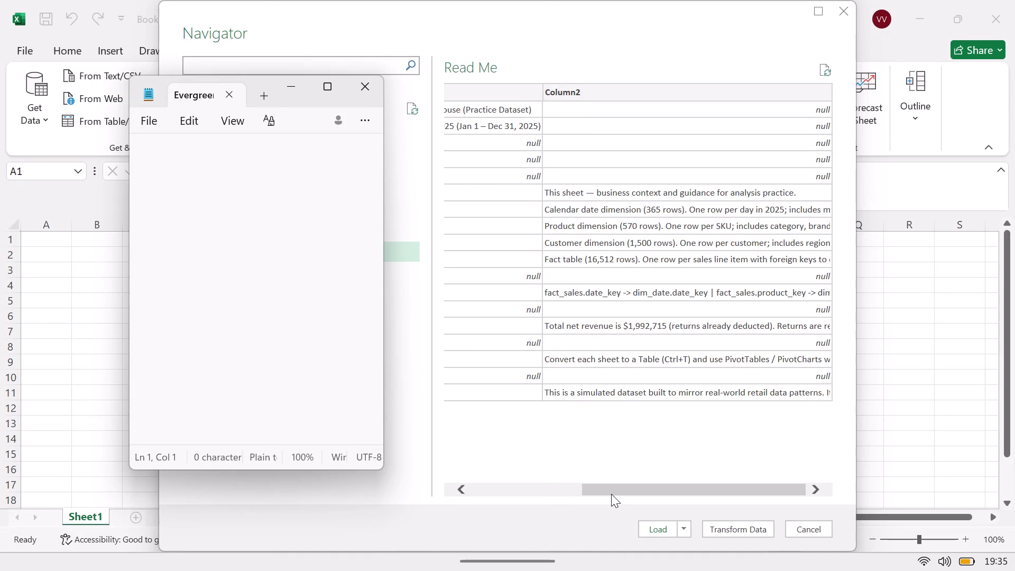
drag(611, 494, 389, 511)
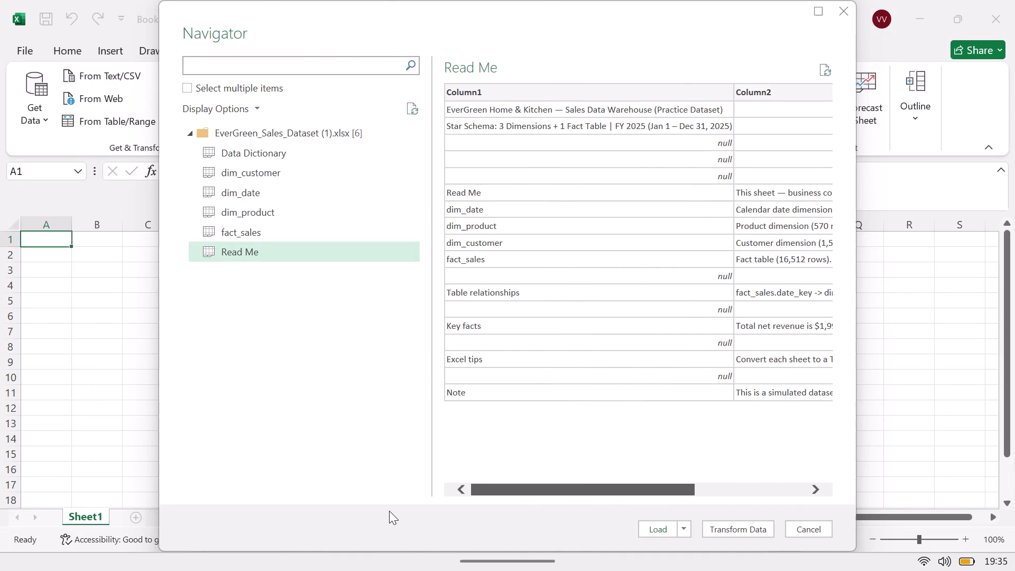
drag(389, 511, 602, 499)
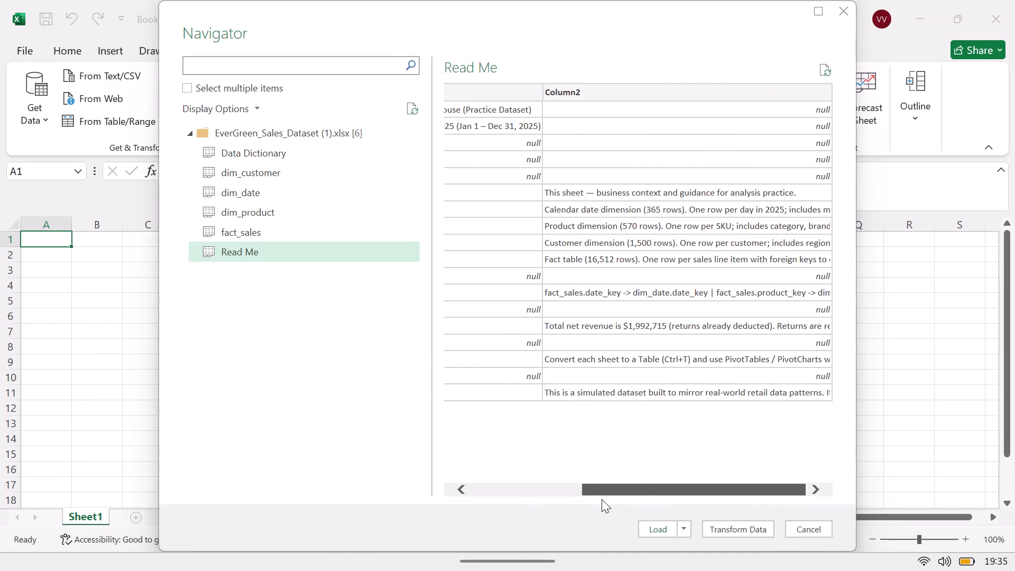
drag(602, 499, 451, 512)
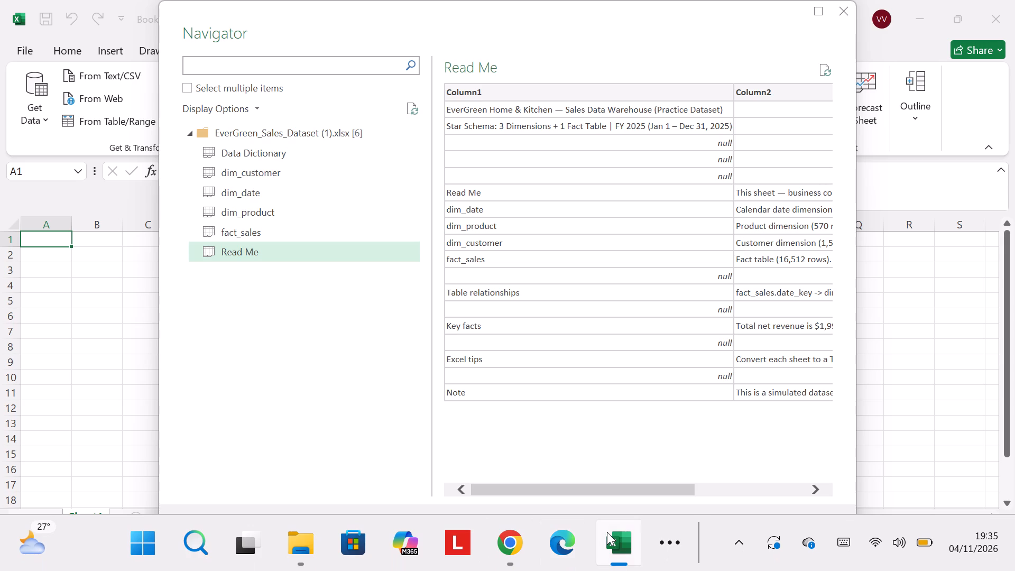
click(665, 545)
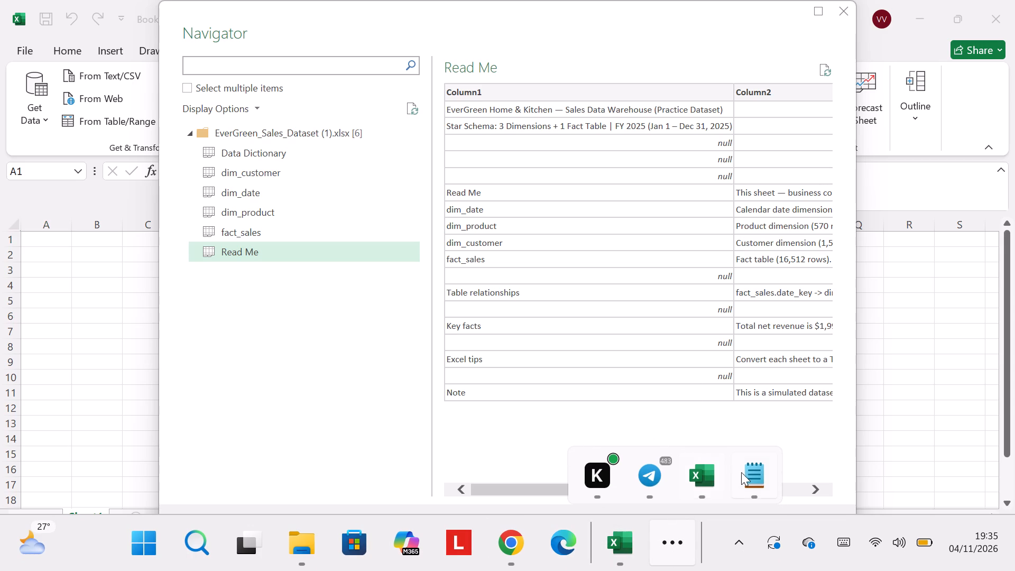
click(742, 473)
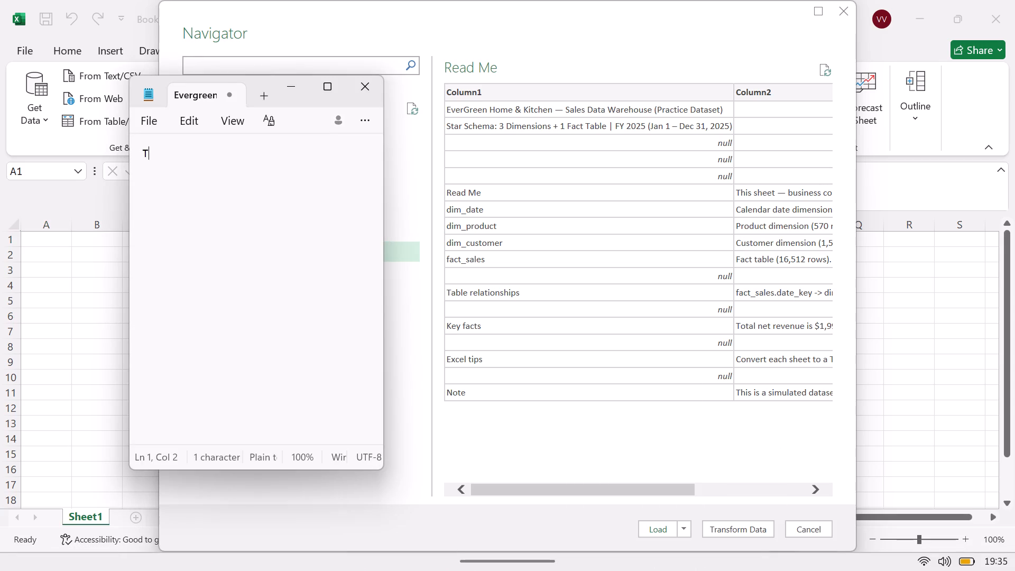
Write the opening note line "The Evergreen sales dataset contains 1 fact table with 3 dim tables.".
text(he)
key(space)
text(evr)
key(BackSpace)
key(BackSpace)
key(BackSpace)
text(vergreen sales dataset contains)
key(space)
text(1 fact table)
key(space)
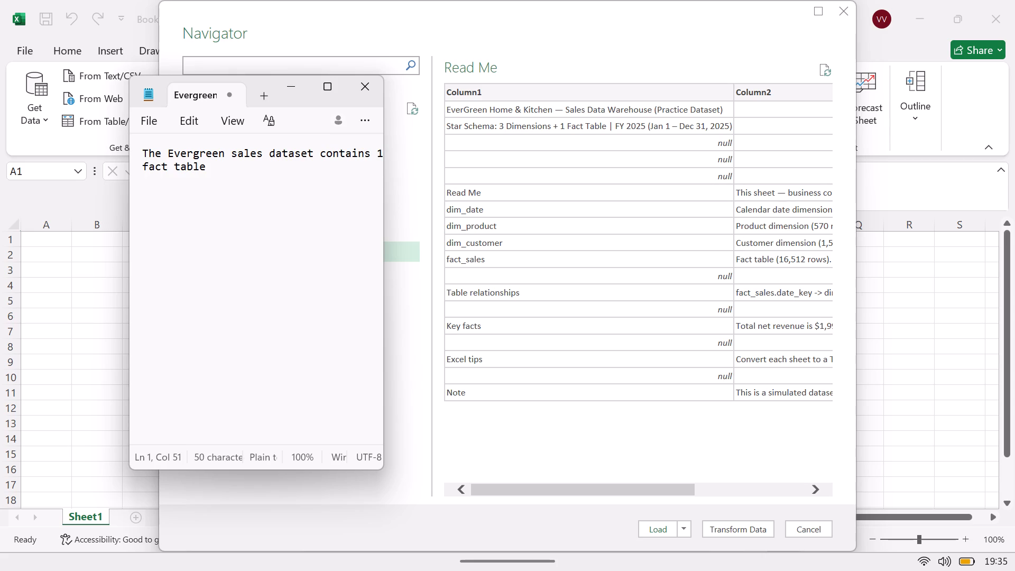
text(with 3 dim tav)
key(BackSpace)
text(bles.)
key(Return)
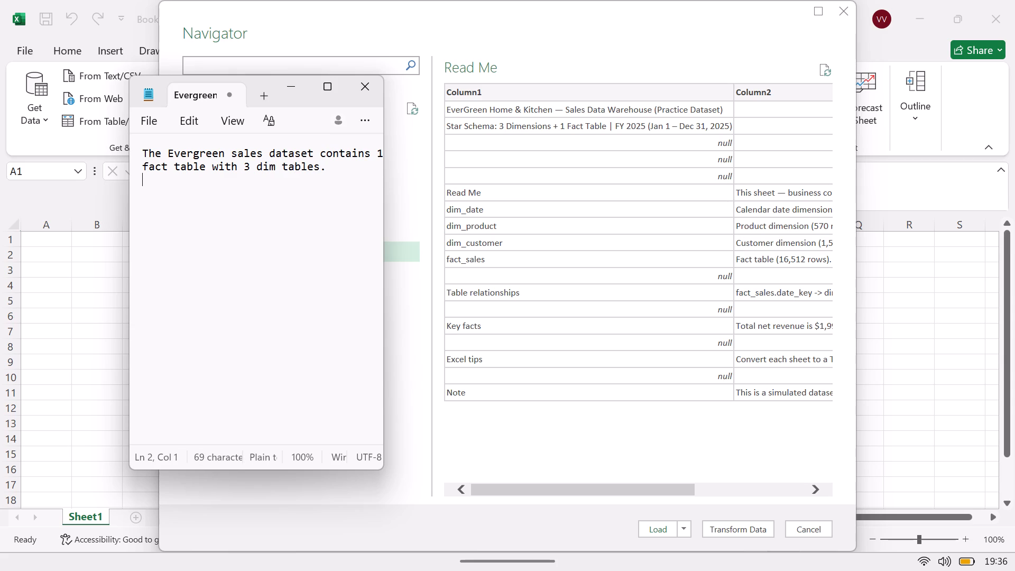
Write the first list item as "1. dim_date - Contains calendar info for the 2025 FY".
text(1.)
key(space)
text(dim)
key(shift+underscore)
text(date)
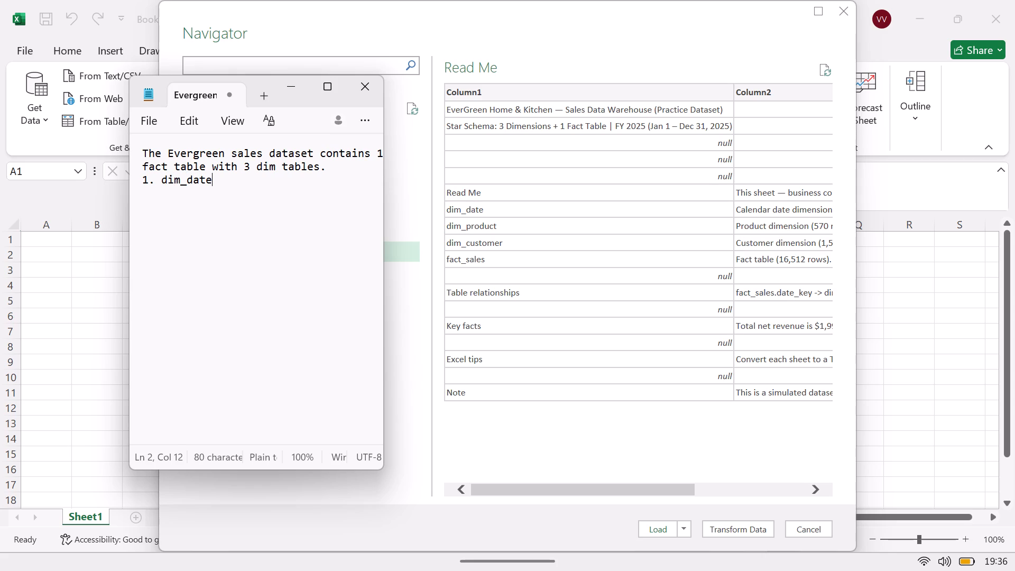
key(space)
text(- c)
key(BackSpace)
text(ontains)
key(space)
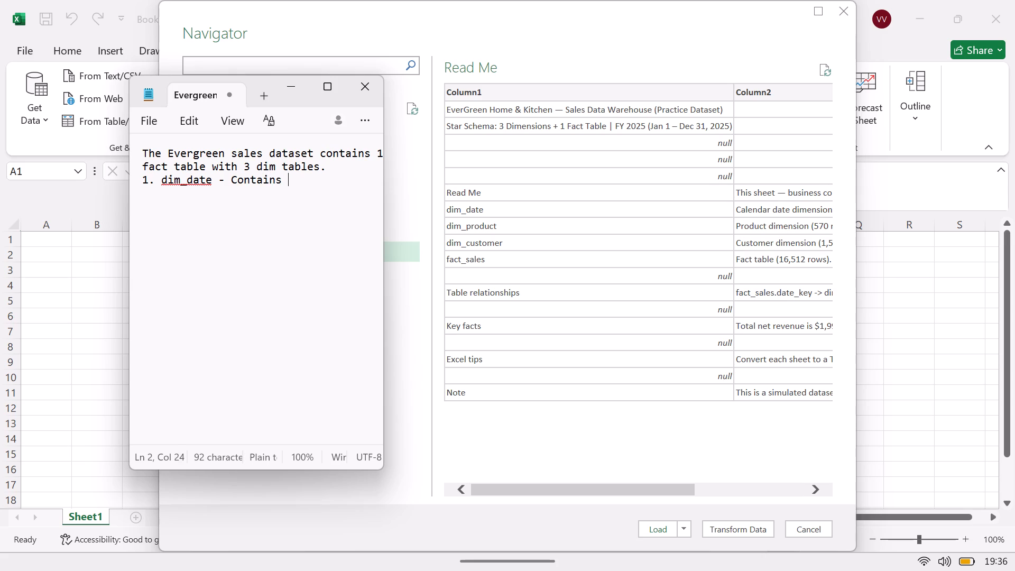
text(calen)
text(dar)
key(space)
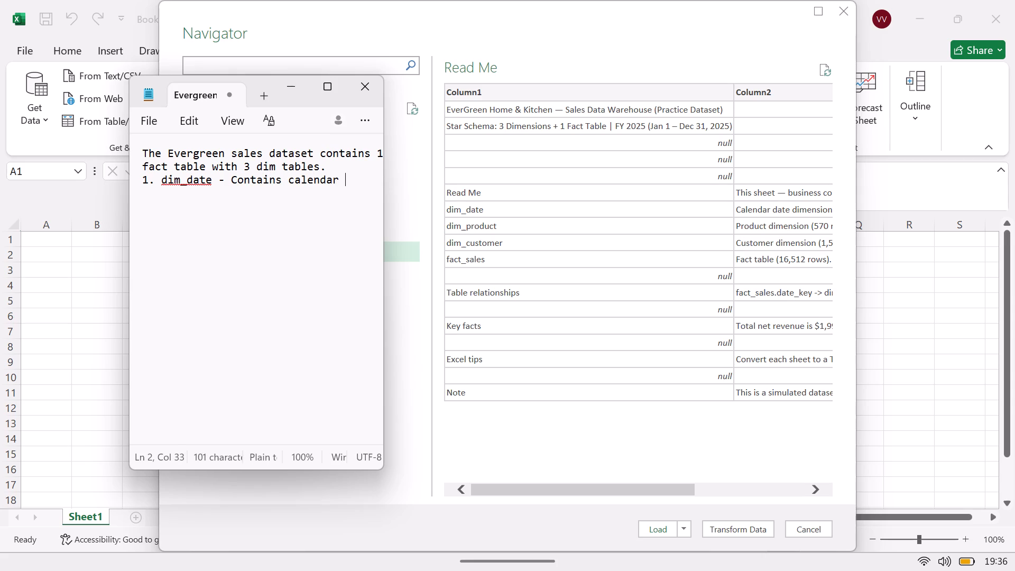
text(info)
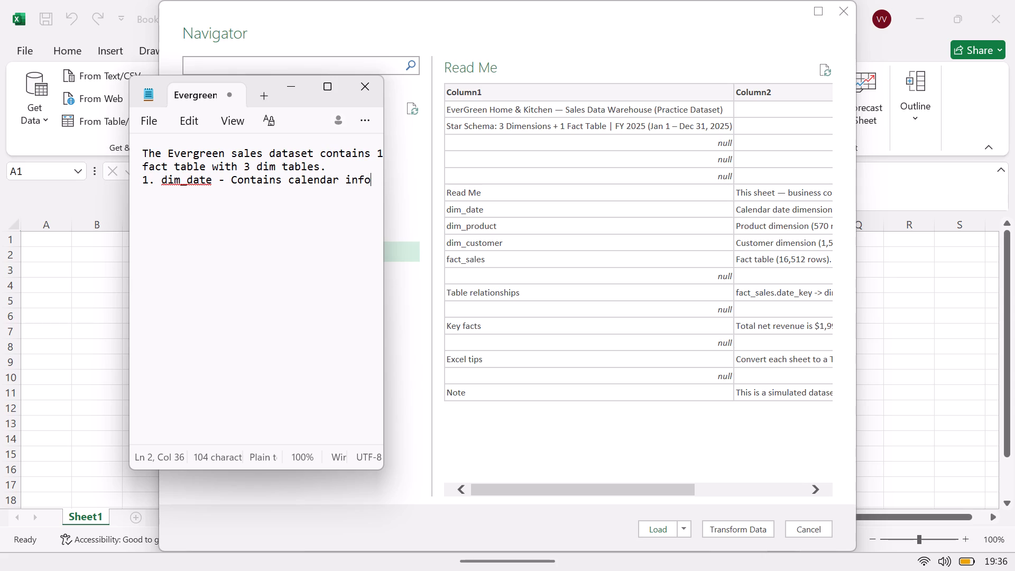
key(space)
text(for the)
key(space)
text(2025)
key(space)
text(FY)
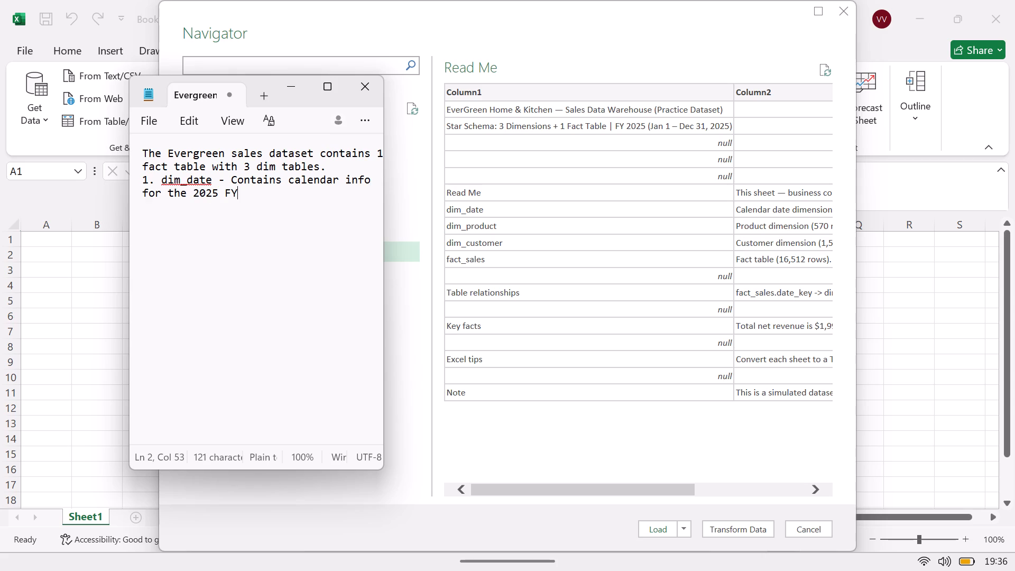
key(space)
Append "(365 rows, each row is a day)" to the dim_date note.
key(shift+parenleft)
key(BackSpace)
text(365)
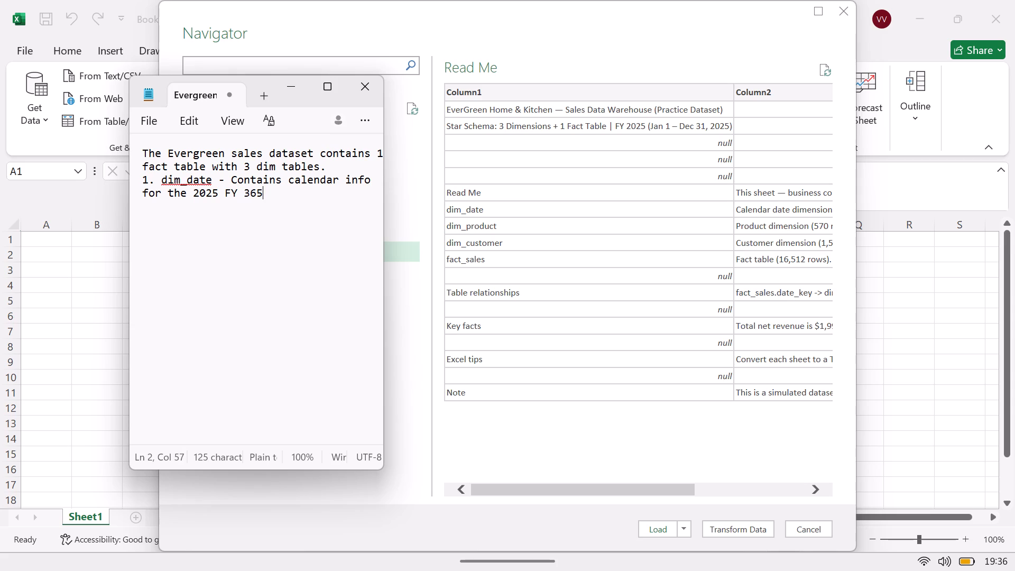
key(space)
key(BackSpace)
key(BackSpace)
key(BackSpace)
key(BackSpace)
key(shift+parenleft)
text(365)
key(space)
text(rows)
key(space)
key(BackSpace)
text(,)
key(space)
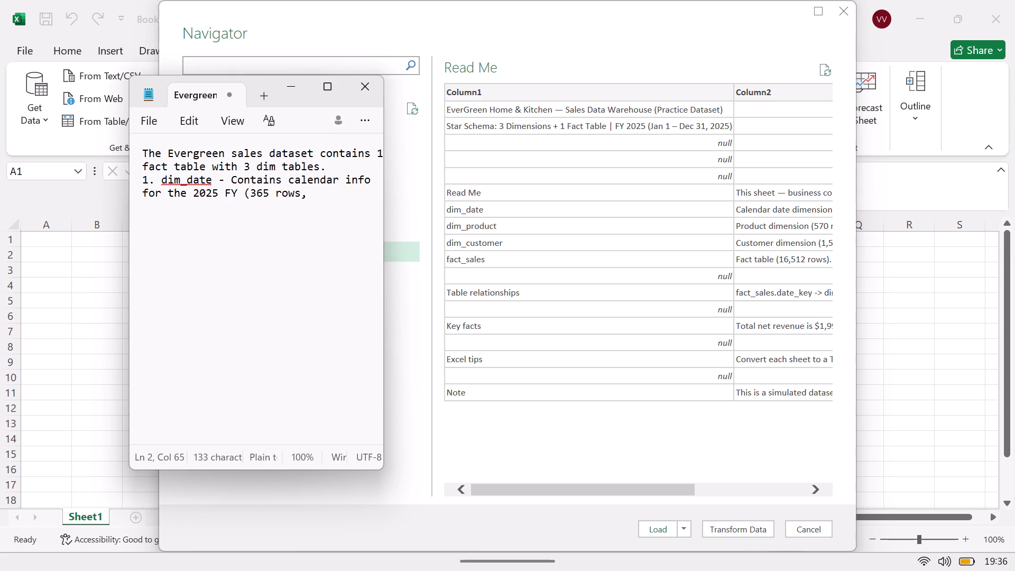
text(each)
key(space)
text(row)
key(space)
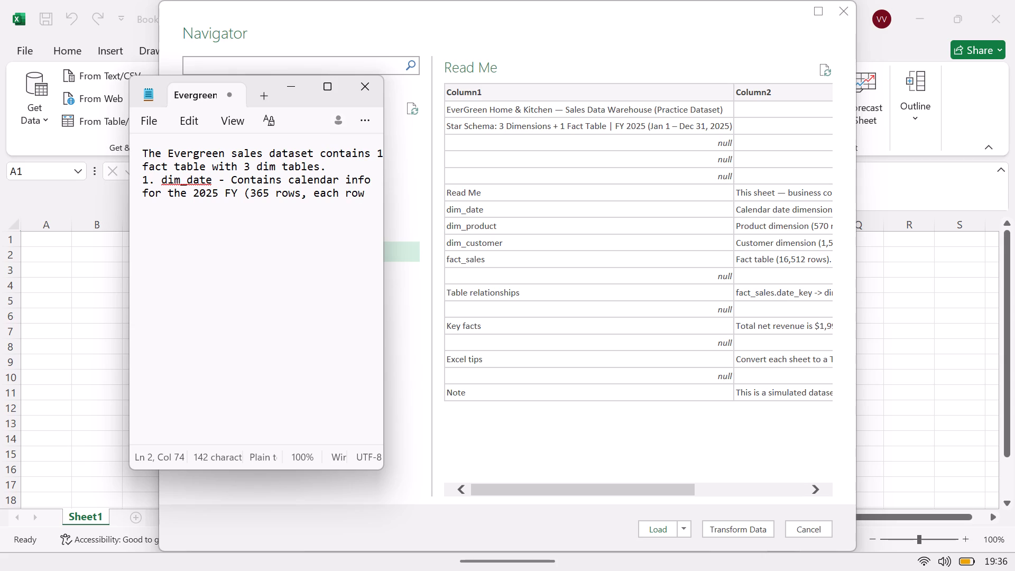
text(is a day)
key(shift+parenright)
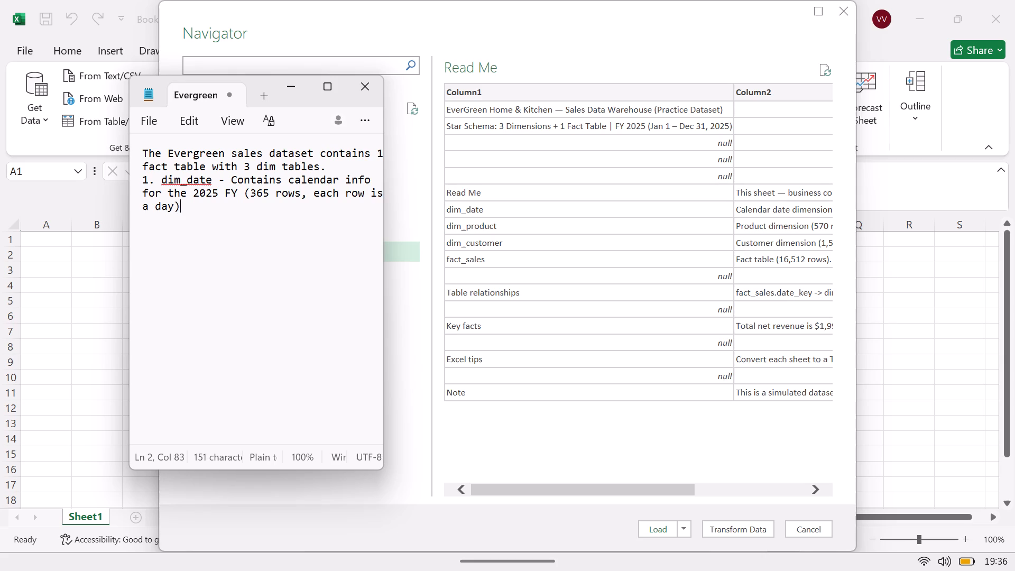
Make the table name dim_date bold in the first list item.
drag(213, 179, 155, 183)
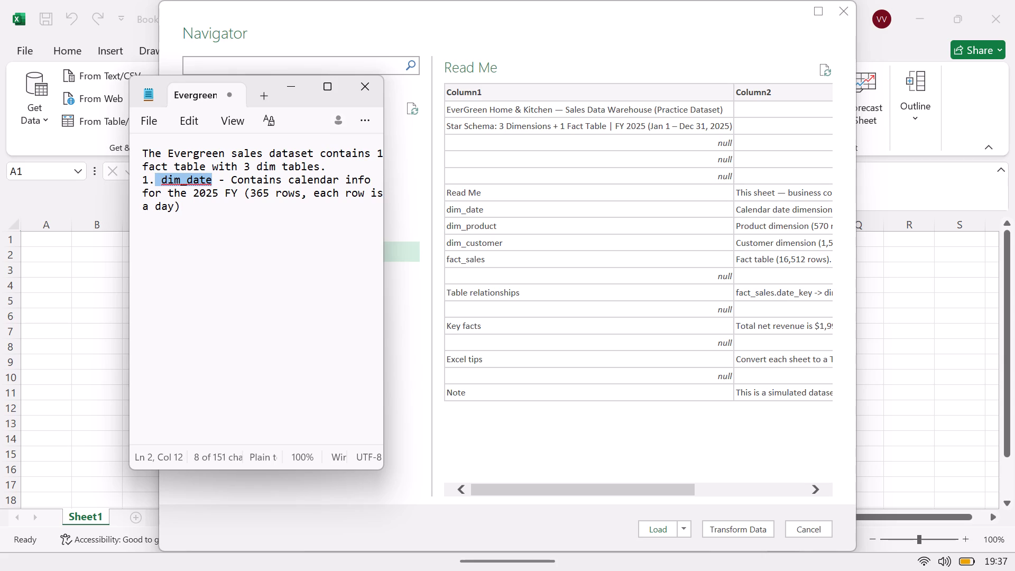
drag(155, 183, 159, 181)
key(ctrl+b)
Start the second list item on a new line below the dim_date note as "2. dim_product -".
click(214, 216)
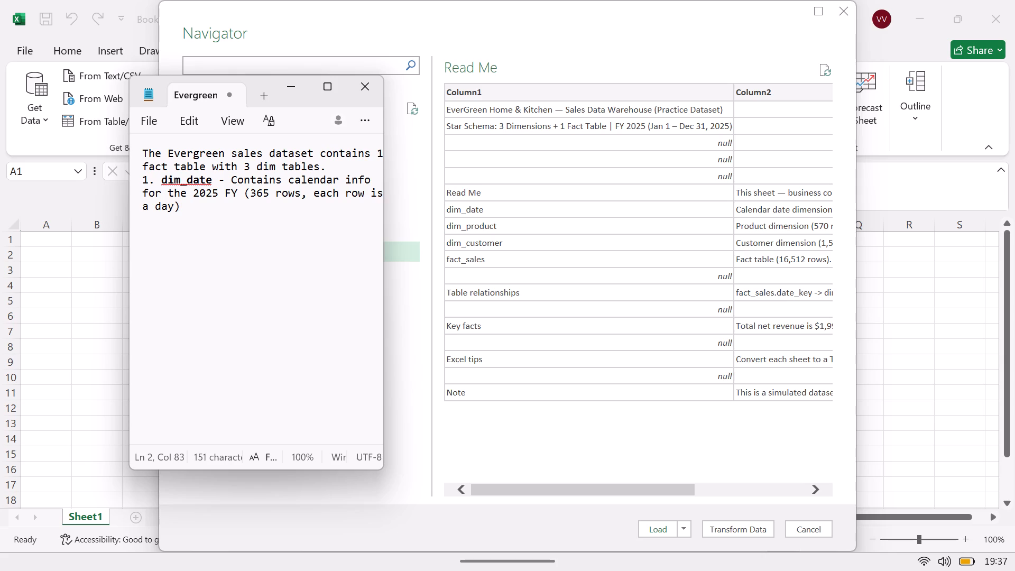
key(Return)
text(2.)
key(space)
text(dim_pro)
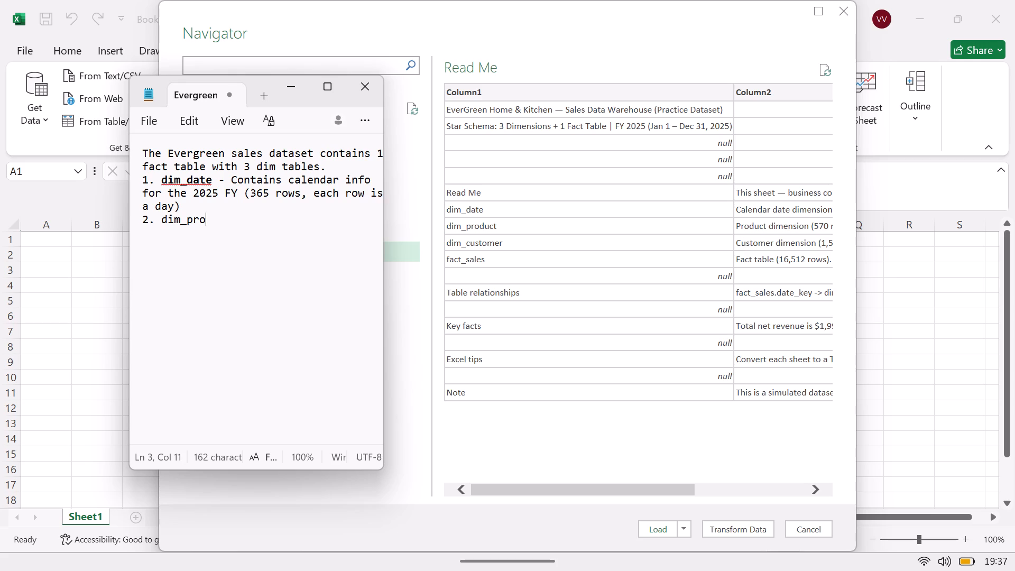
text(duct)
key(space)
text(-)
key(space)
Consult the dim_product description in the Read Me preview's Column2, and complete its note in Notepad with "Product dimension (570 rows)".
drag(549, 487, 607, 480)
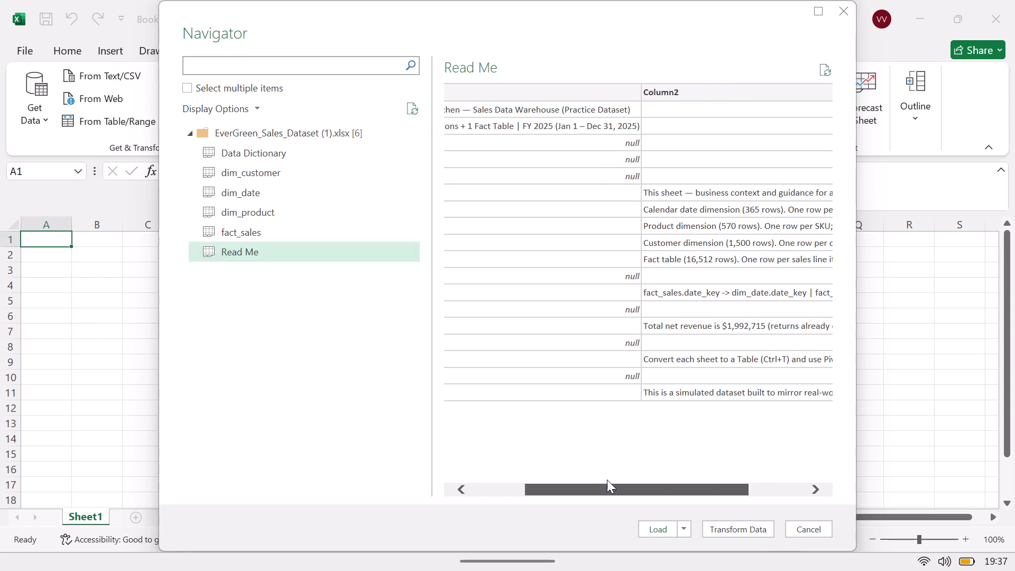
drag(607, 480, 654, 475)
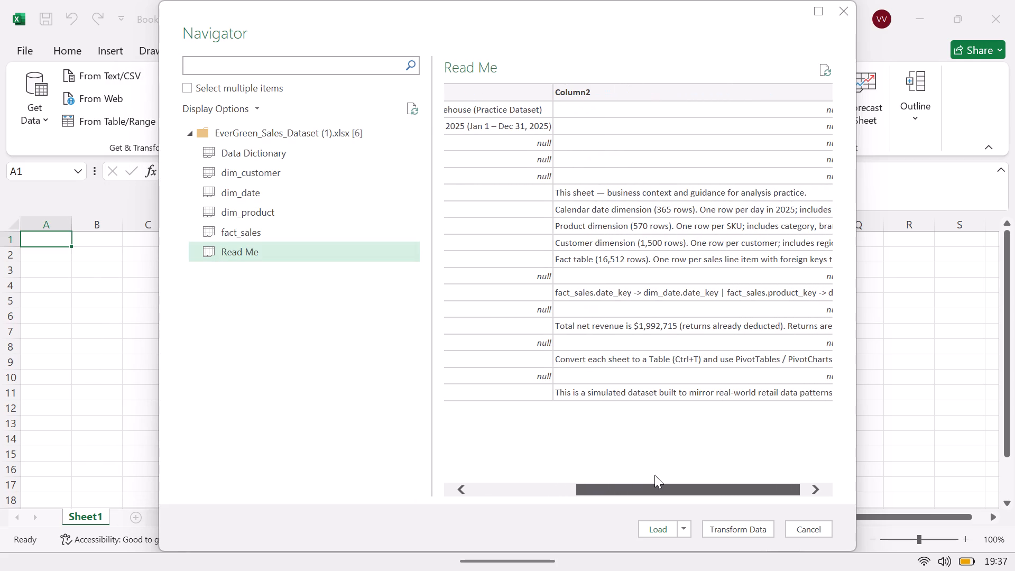
drag(654, 475, 715, 490)
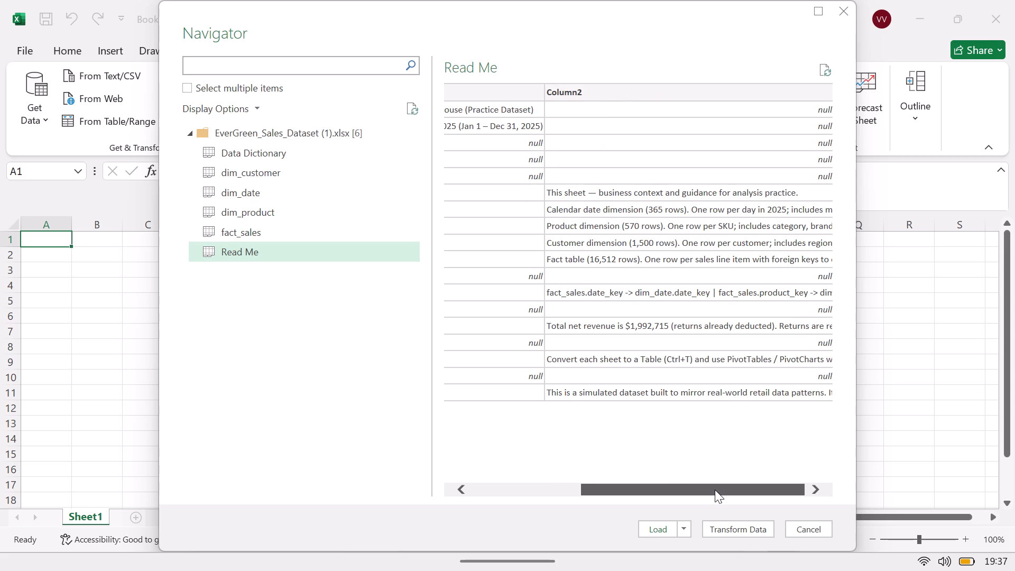
drag(715, 490, 726, 494)
drag(726, 494, 579, 511)
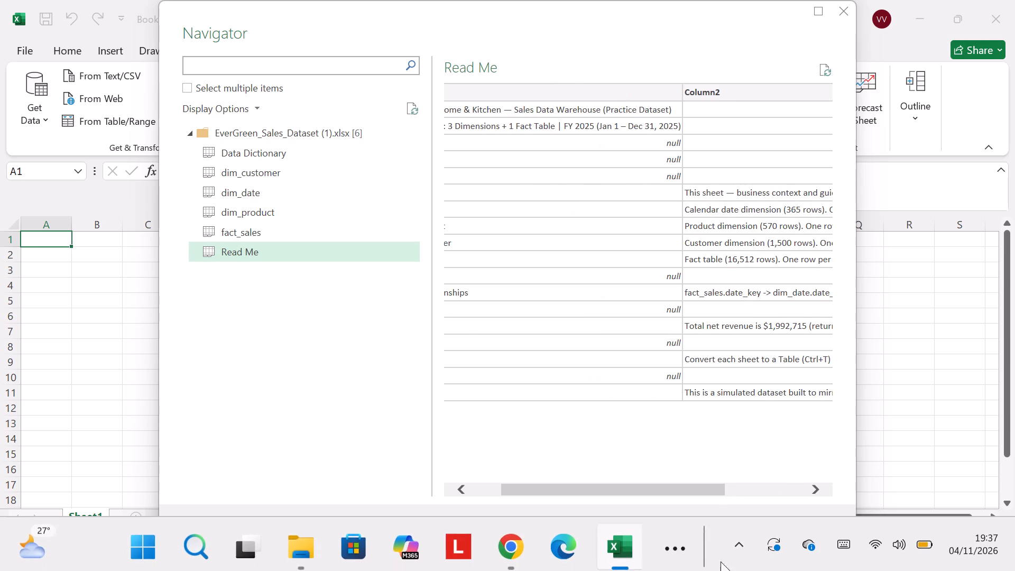
click(659, 550)
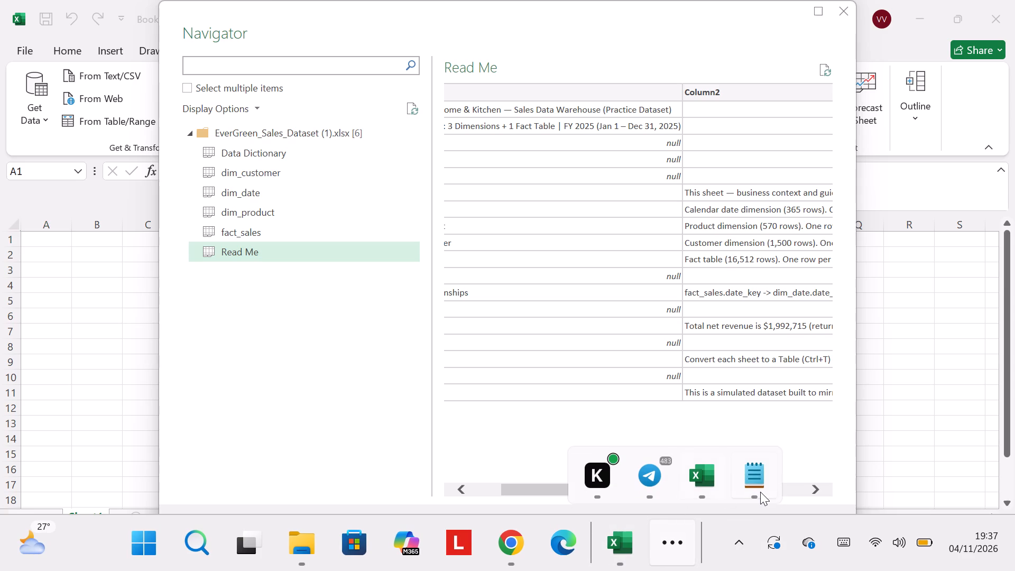
click(762, 492)
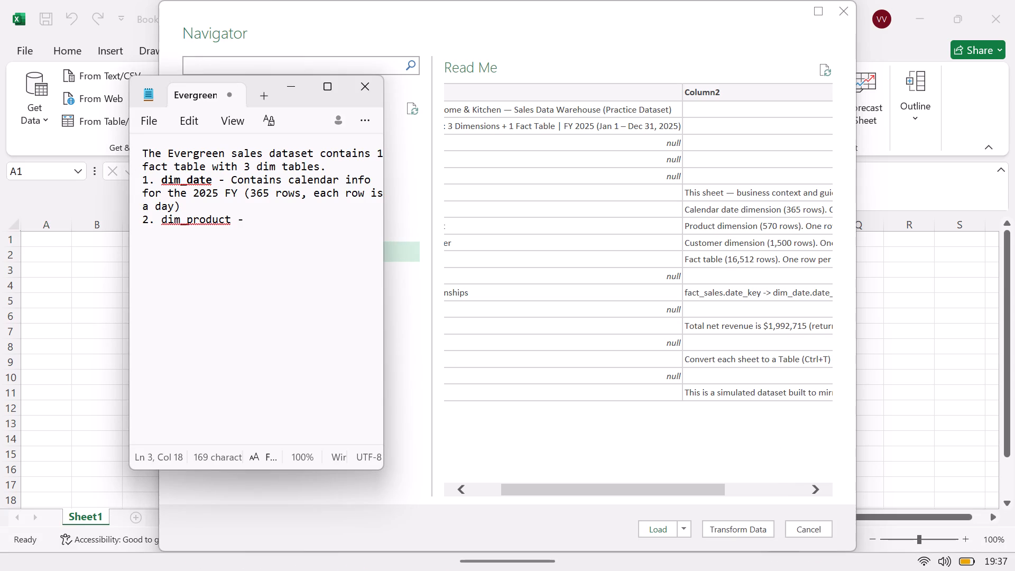
text(roduct dimension)
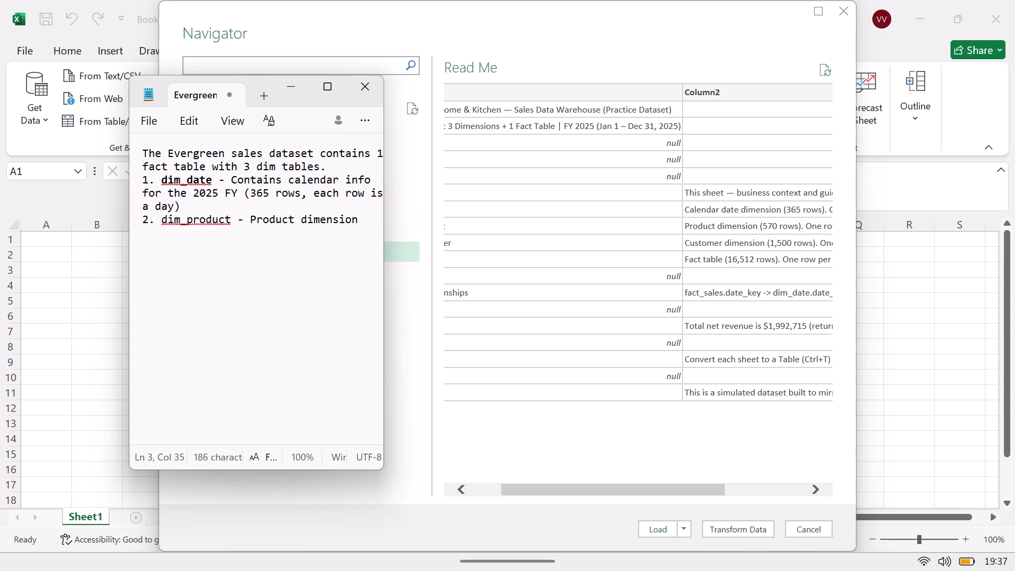
key(space)
key(shift+parenleft)
text(570)
key(space)
text(rows)
key(shift+parenright)
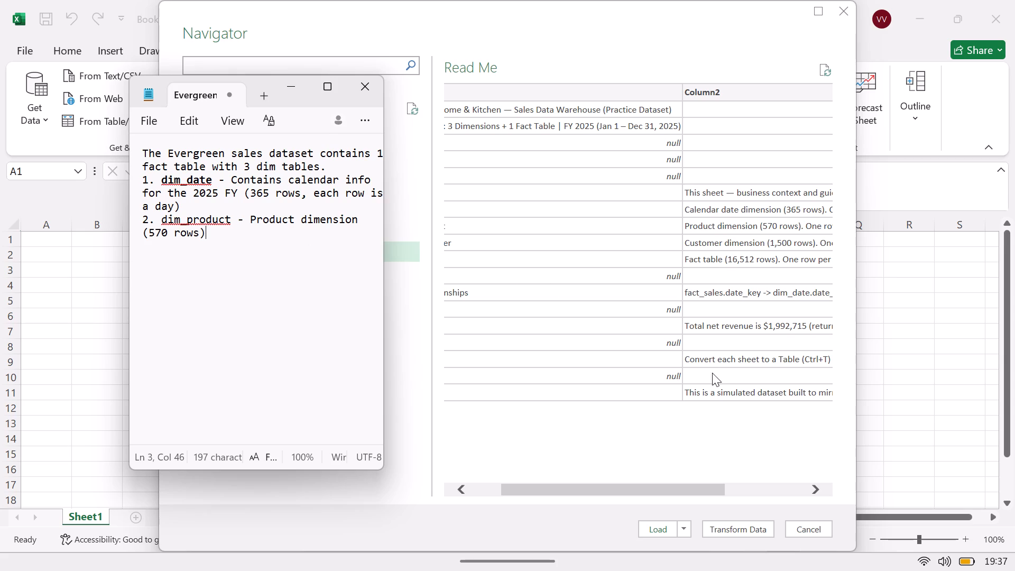
Consult the rest of the dim_product description in the Read Me preview, and append ". 1 row per SKU" to its note in Notepad.
drag(684, 492, 741, 494)
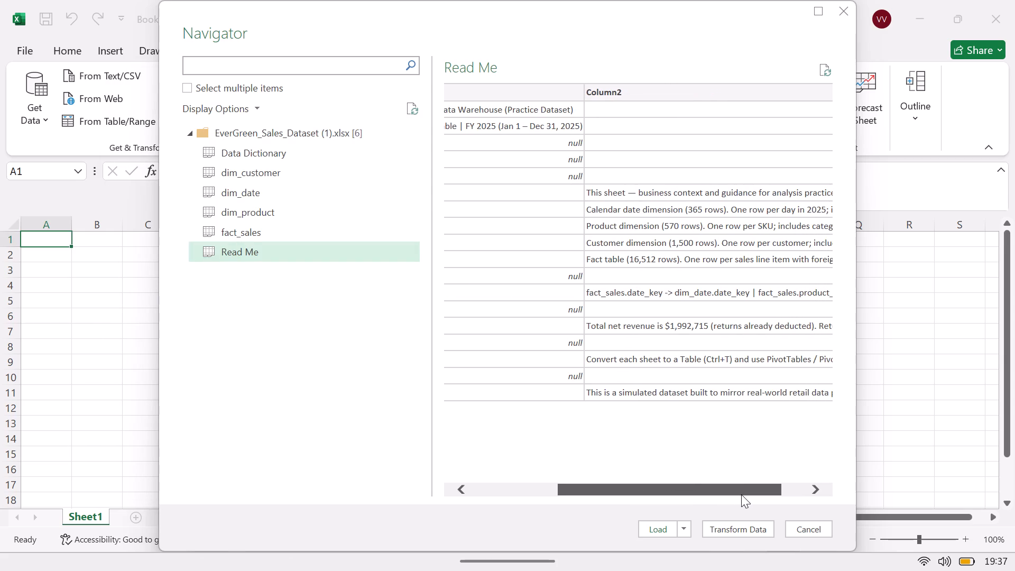
drag(741, 494, 800, 485)
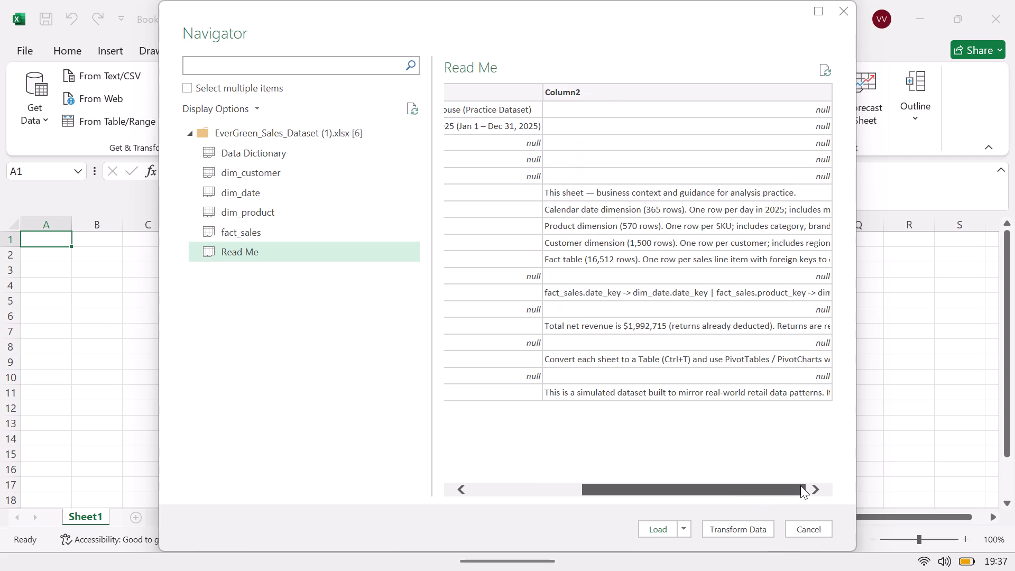
drag(800, 485, 800, 486)
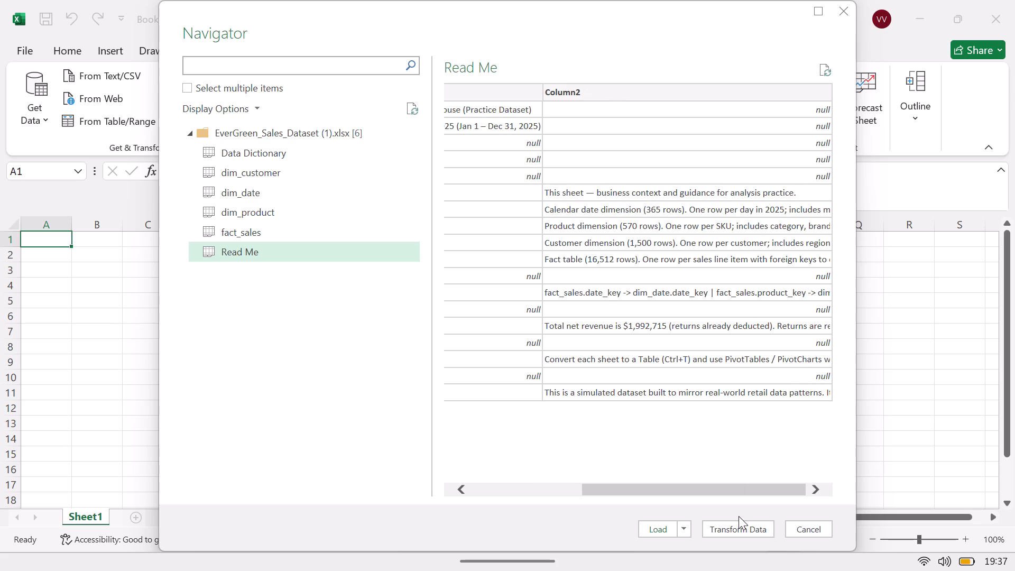
click(687, 549)
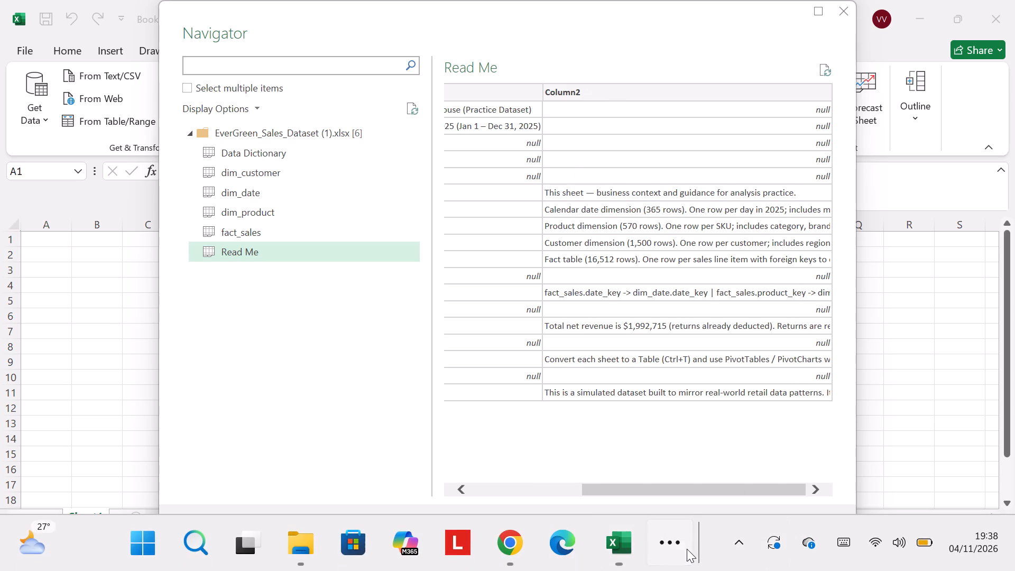
click(747, 456)
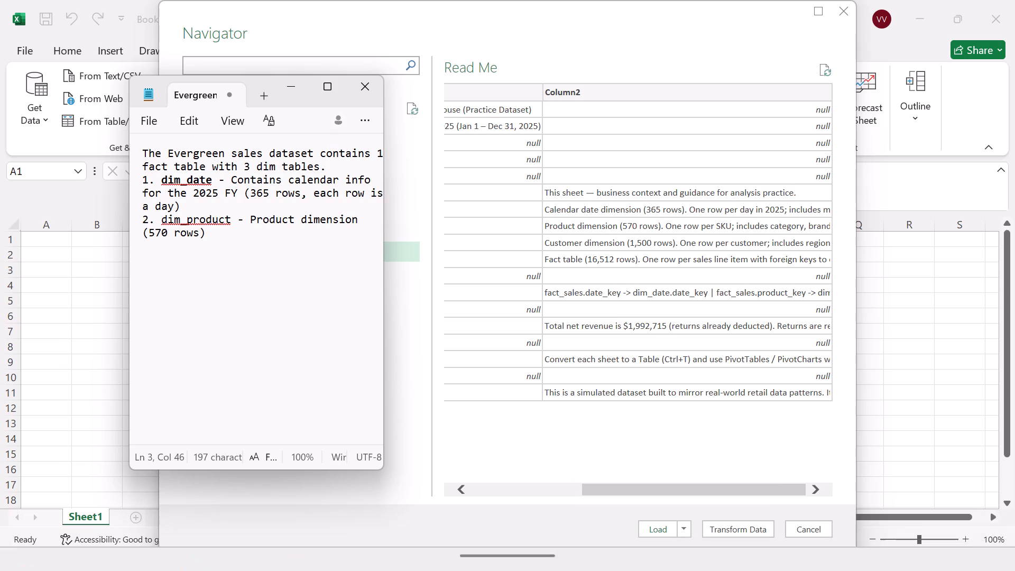
text(.)
key(space)
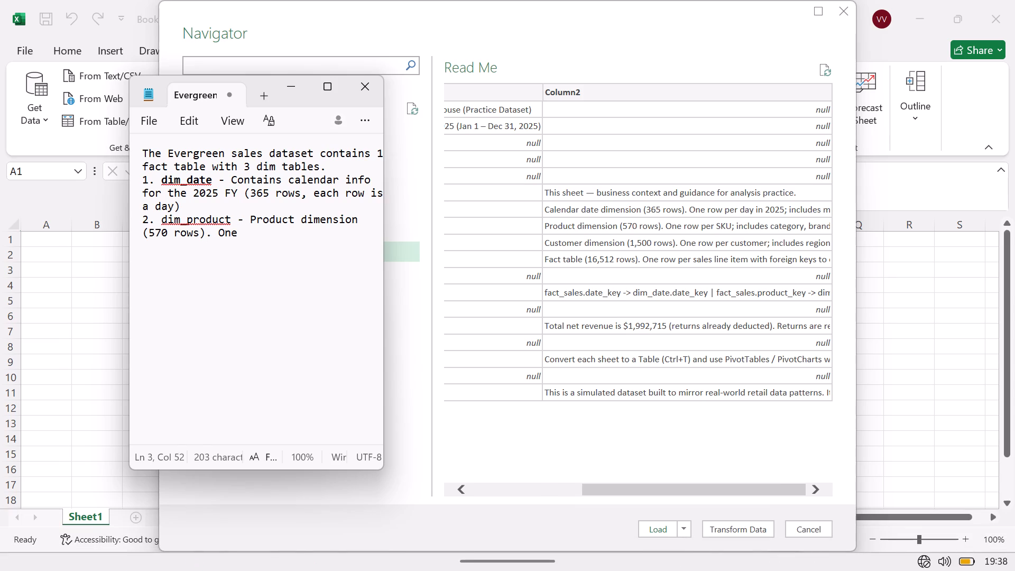
key(BackSpace)
key(BackSpace)
key(BackSpace)
key(BackSpace)
text(1)
key(space)
text(SKU)
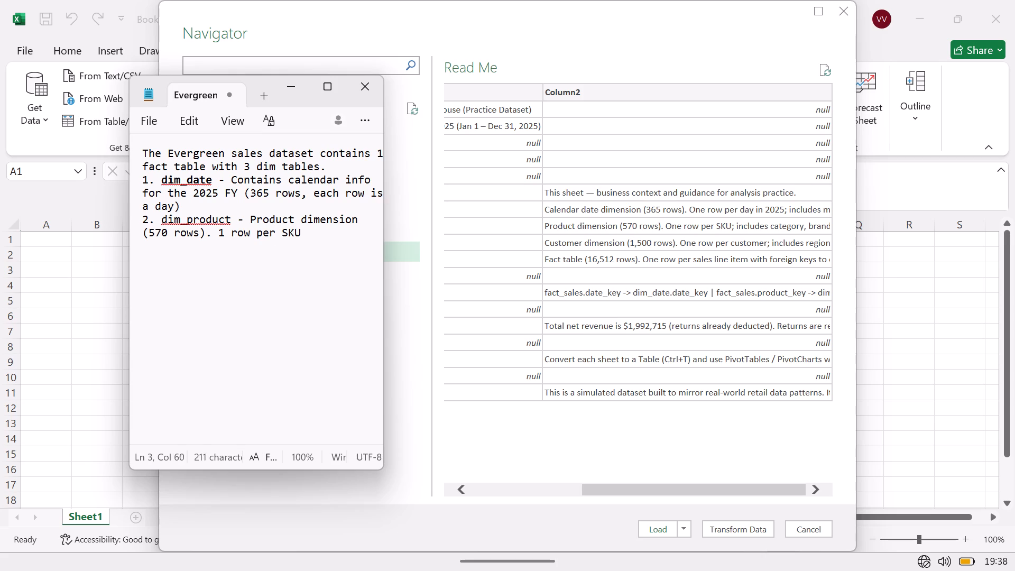
Spell out the SKU abbreviation at the end of the dim_product note as "(Stock Keeping Unit)".
key(space)
key(shift+parenleft)
text(ock)
key(space)
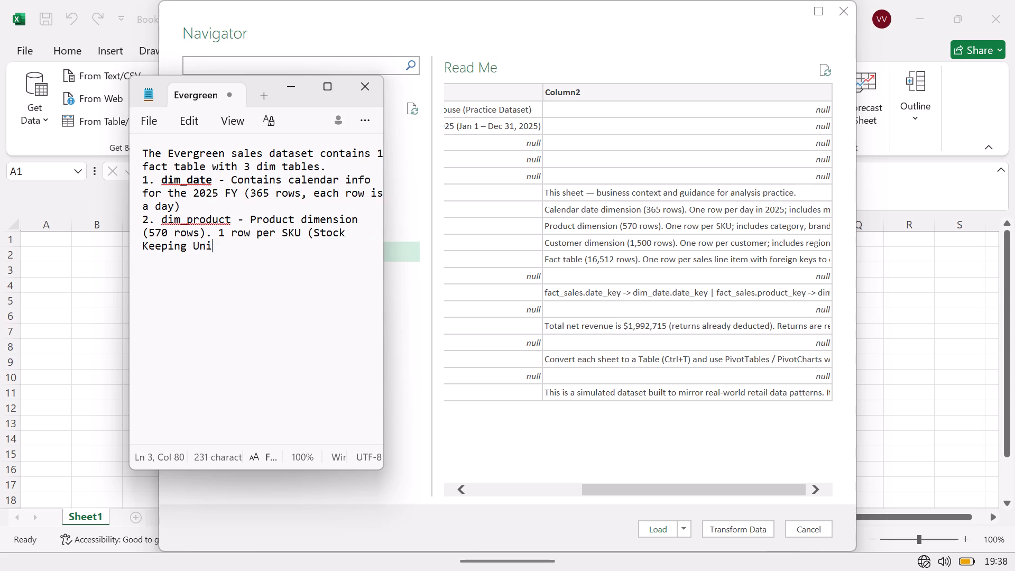
key(shift+parenright)
Start the third list item on a new line below the dim_product note with the number "3.".
key(Return)
text(3.)
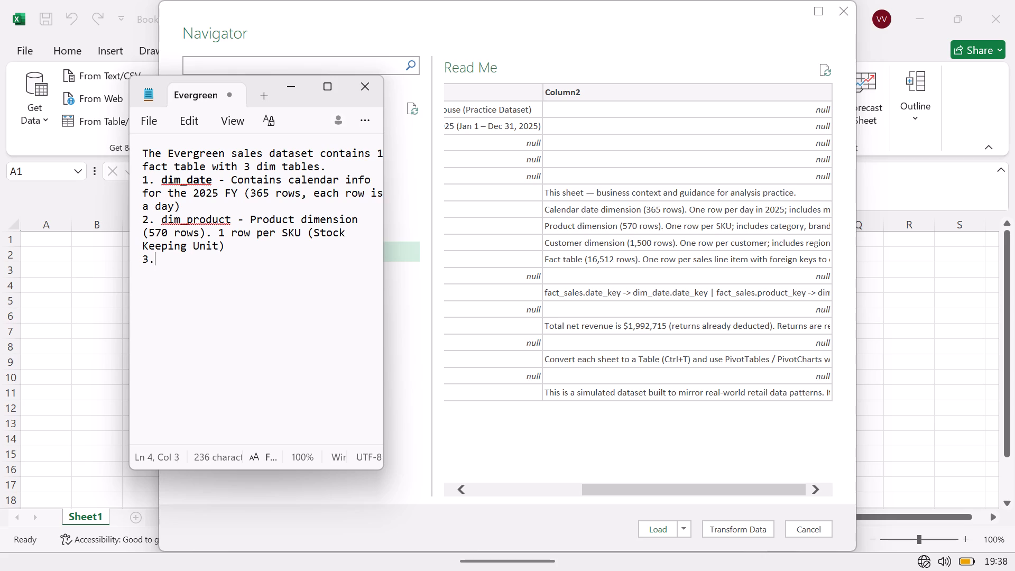
key(space)
Make the table name dim_product bold in the second list item, and return to the end of the third item.
drag(230, 219, 174, 224)
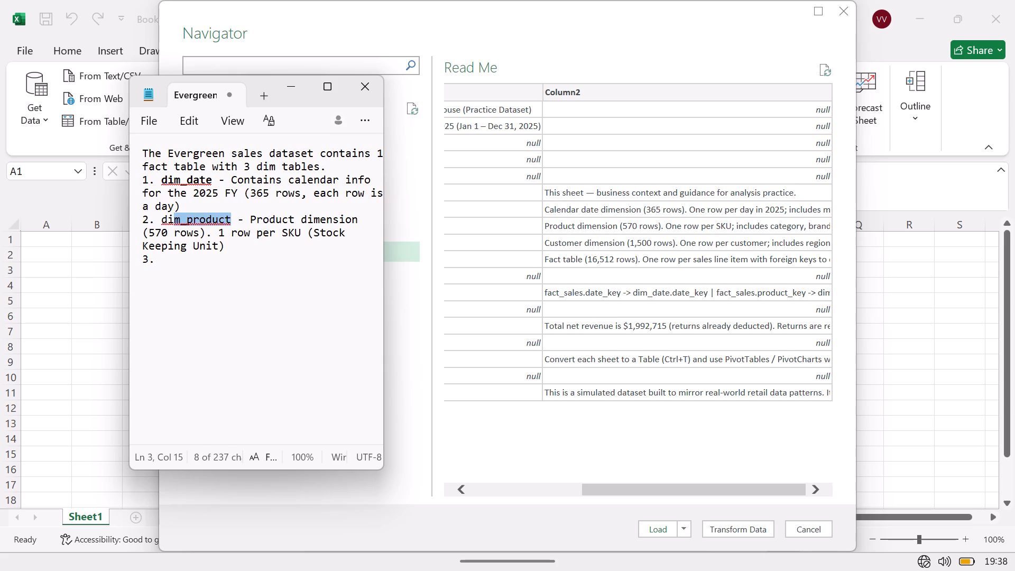
drag(174, 224, 161, 225)
key(ctrl+b)
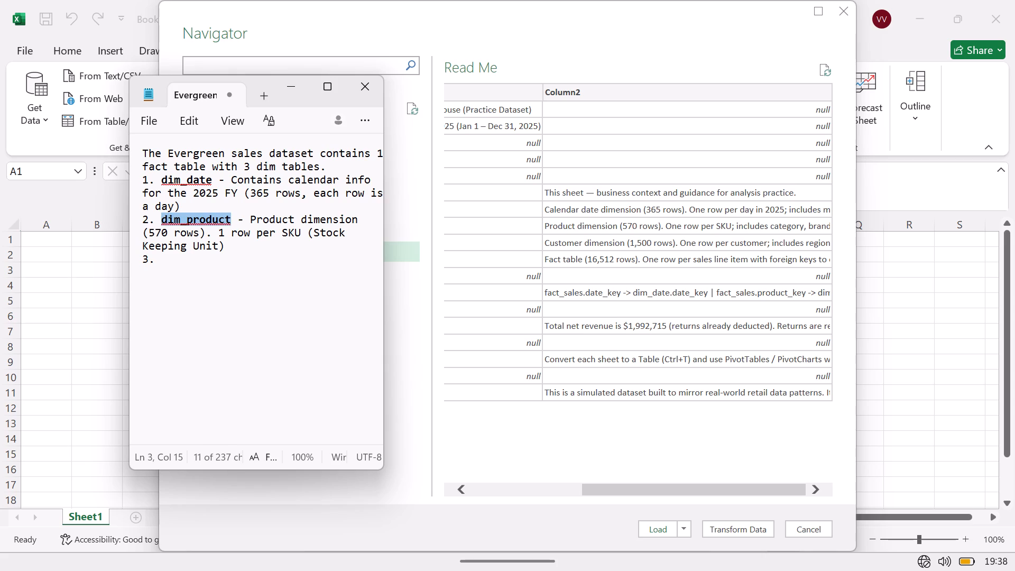
click(174, 271)
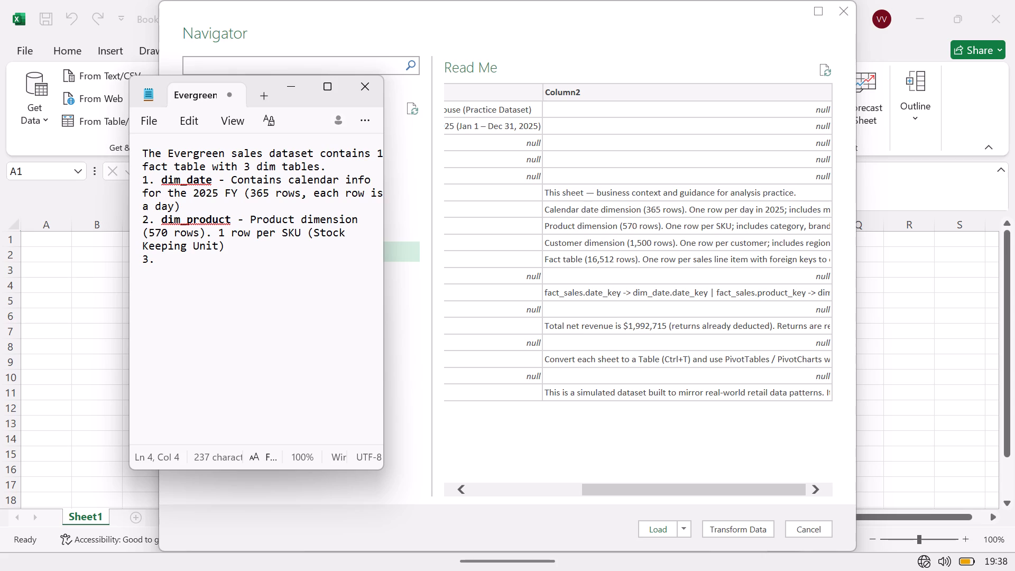
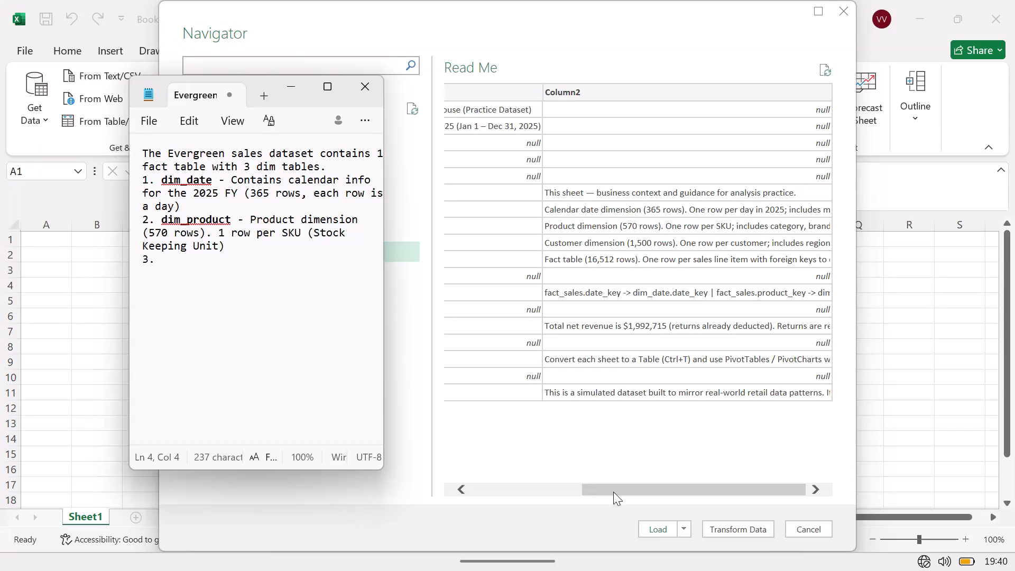
Look up the next dimension table's name in the Read Me preview and enter "dim_customer - " as the third list item in Notepad.
click(651, 546)
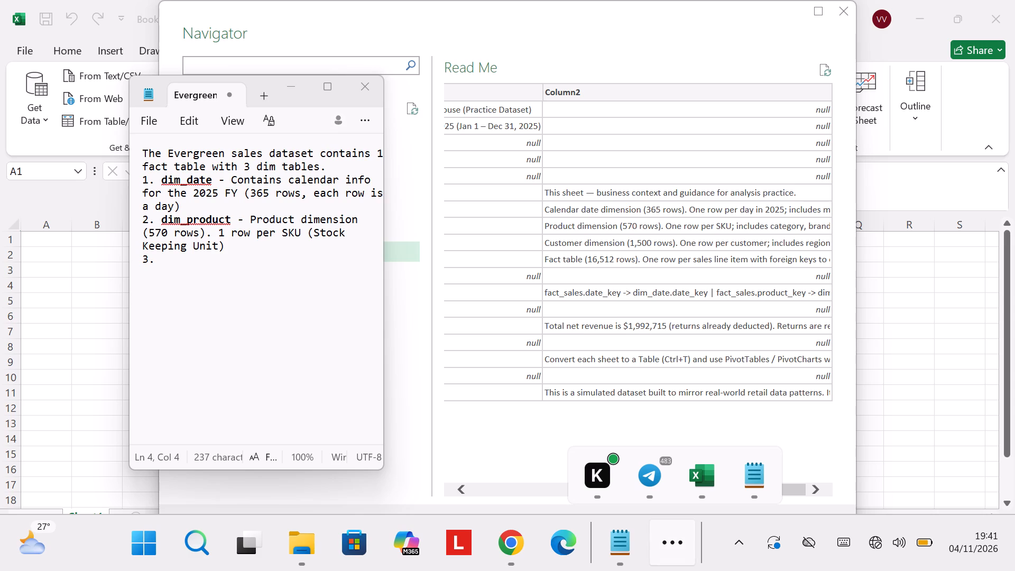
click(187, 262)
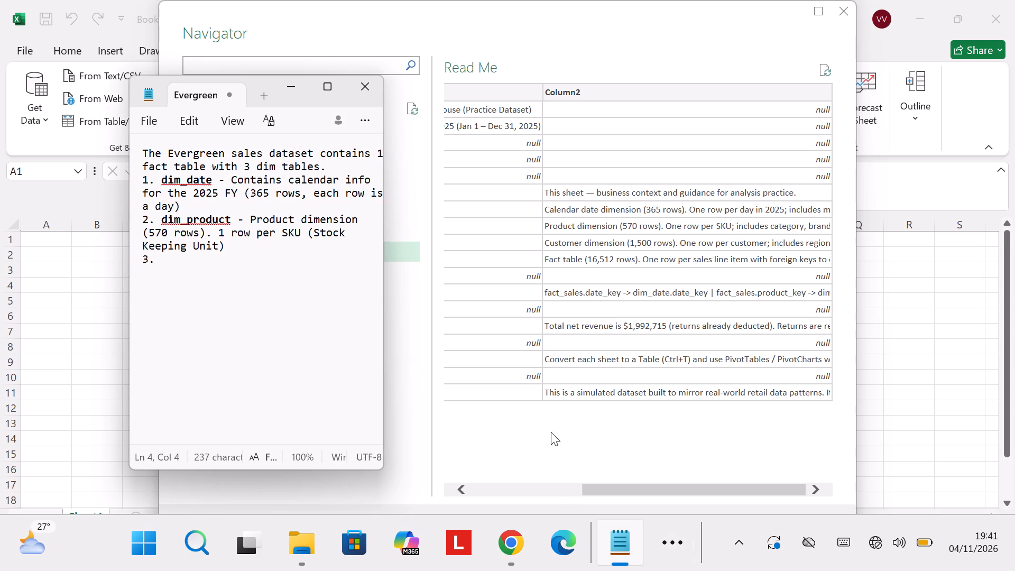
drag(623, 484, 545, 492)
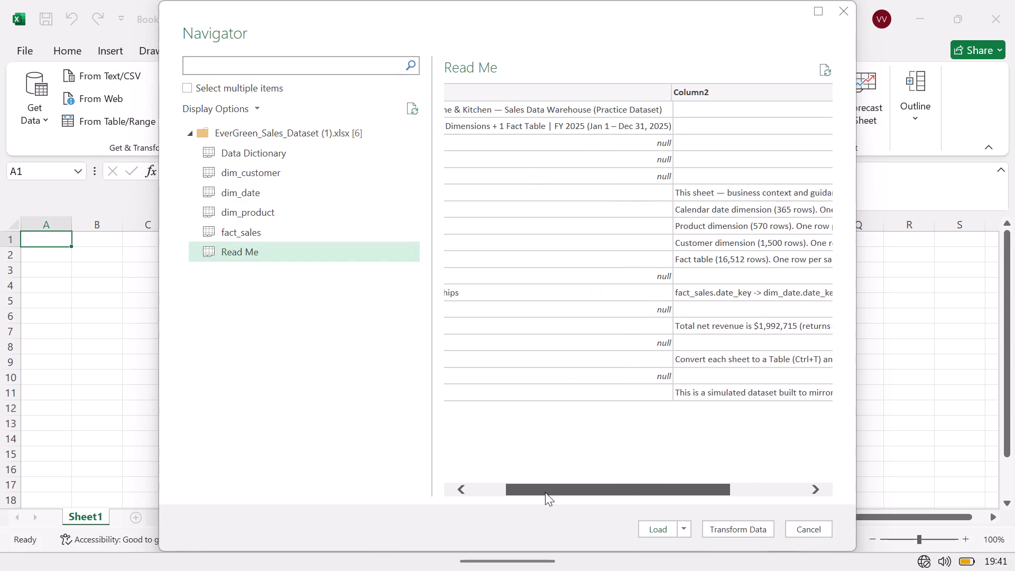
drag(545, 492, 498, 499)
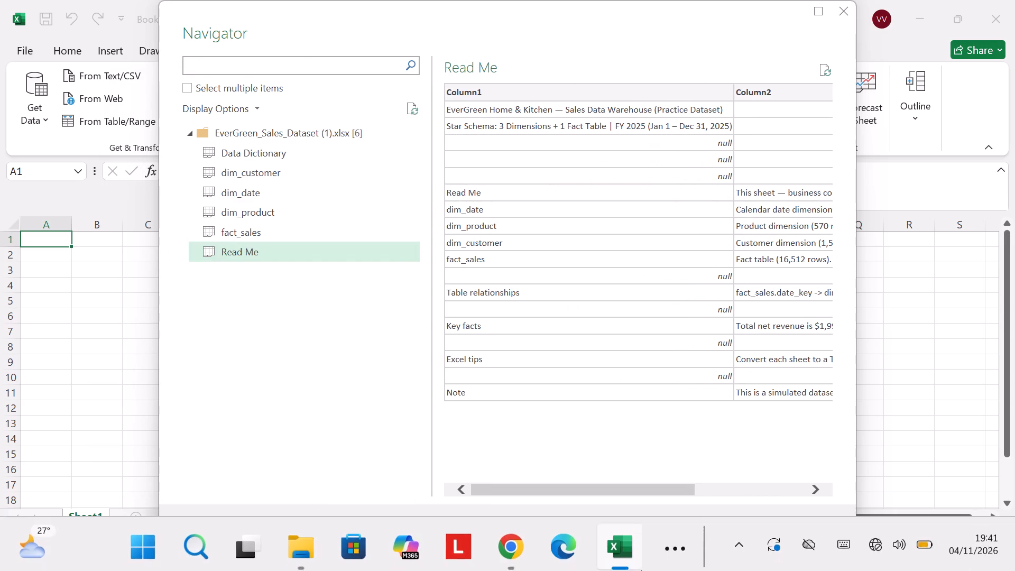
click(680, 550)
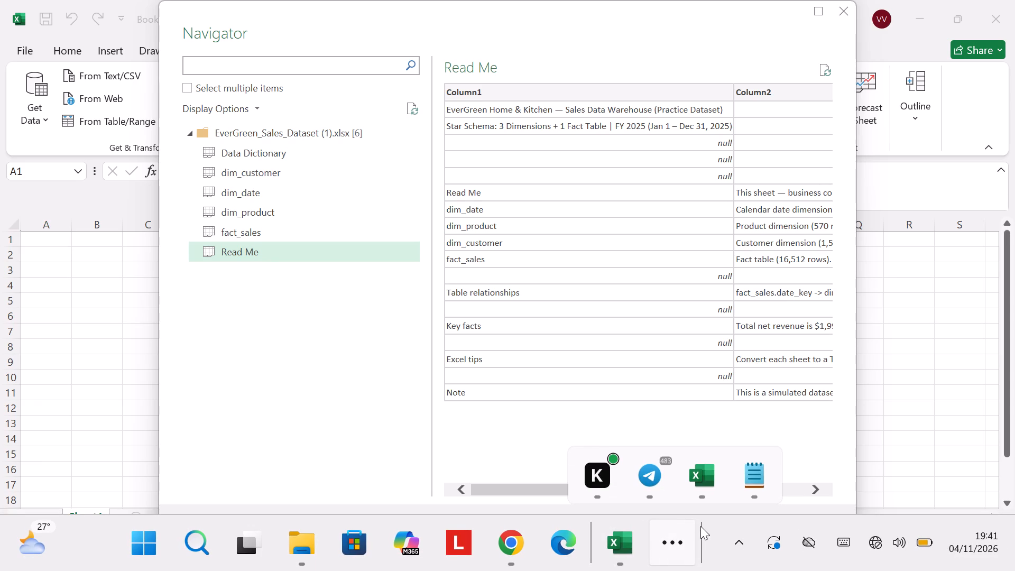
click(738, 491)
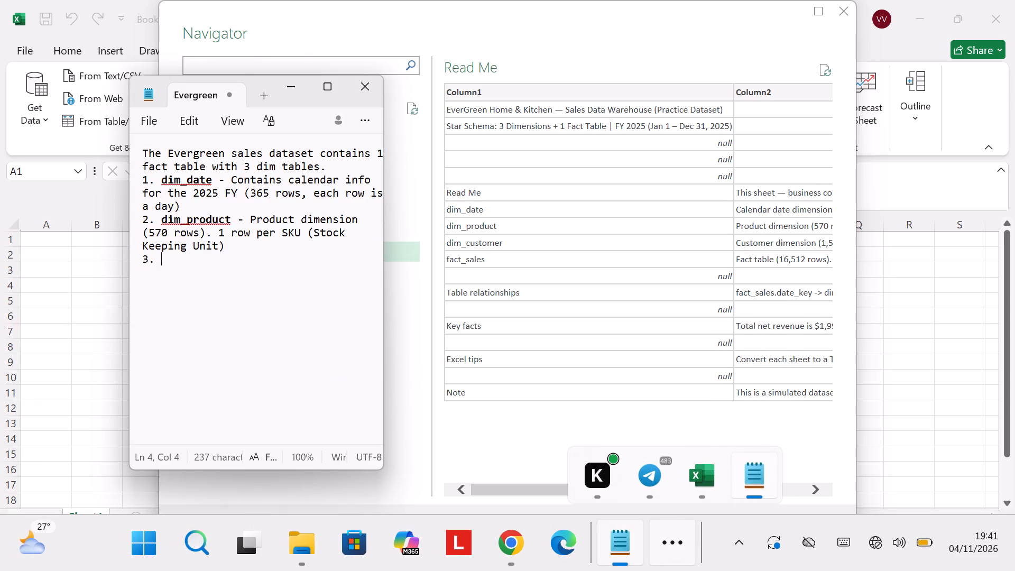
text(dim)
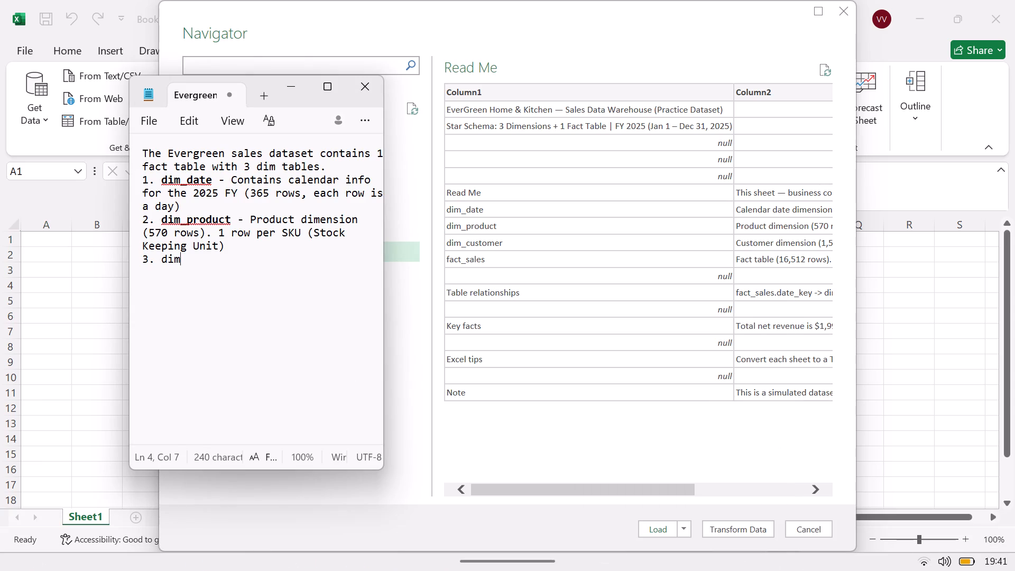
text(_cu)
text(stomer)
key(space)
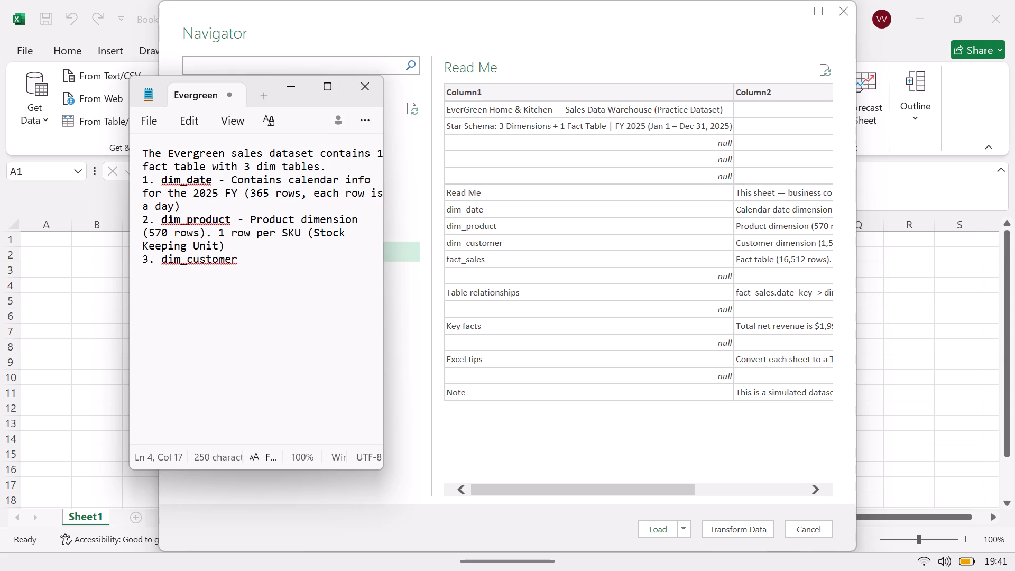
text(-)
key(space)
Consult the dim_customer description in the Read Me preview and switch back to the Notepad notes.
drag(514, 487, 679, 460)
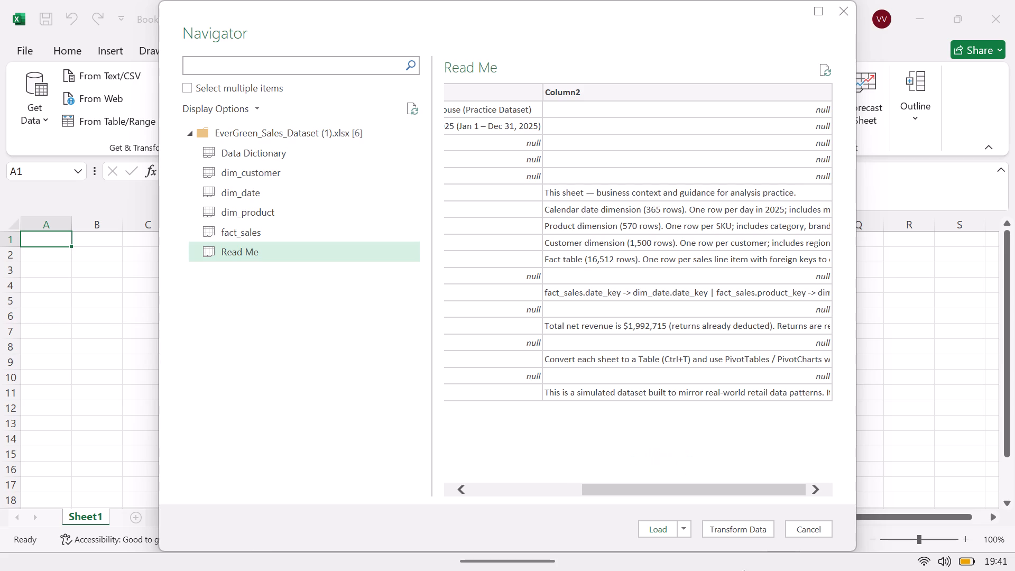
click(683, 566)
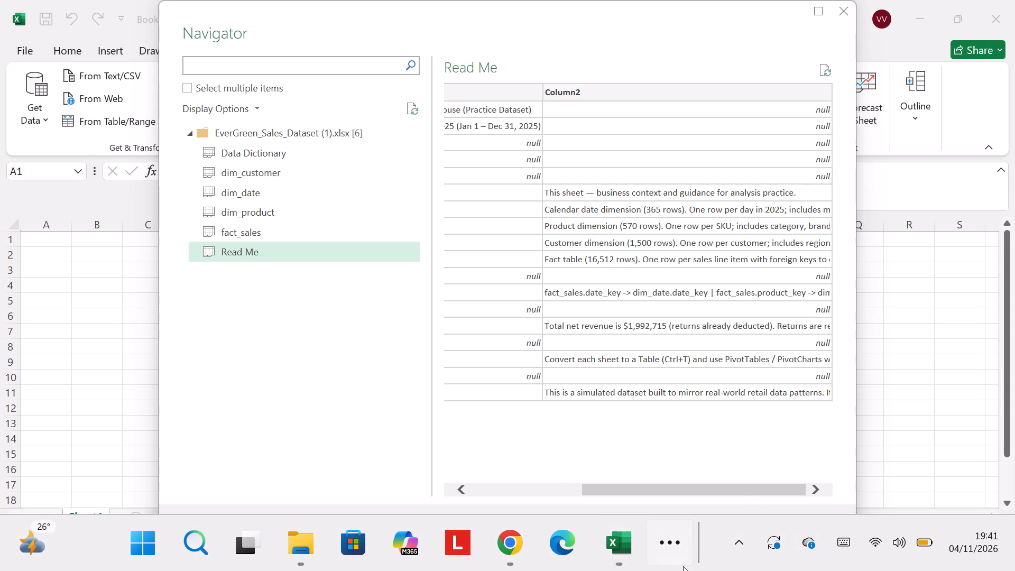
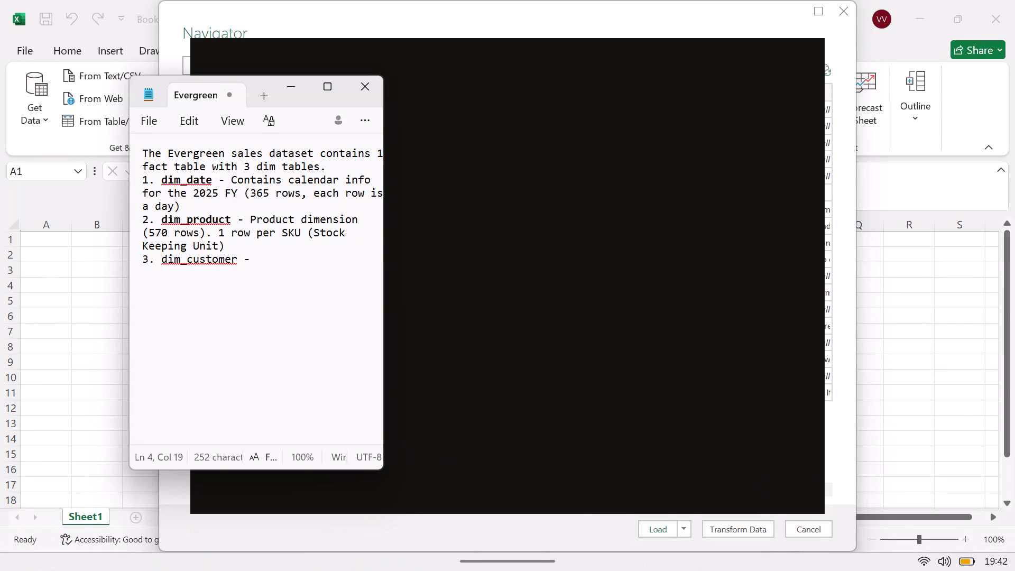
Complete the dim_customer note in Notepad with "Customer dimension (1500 rows). One row per customer".
click(301, 277)
click(847, 421)
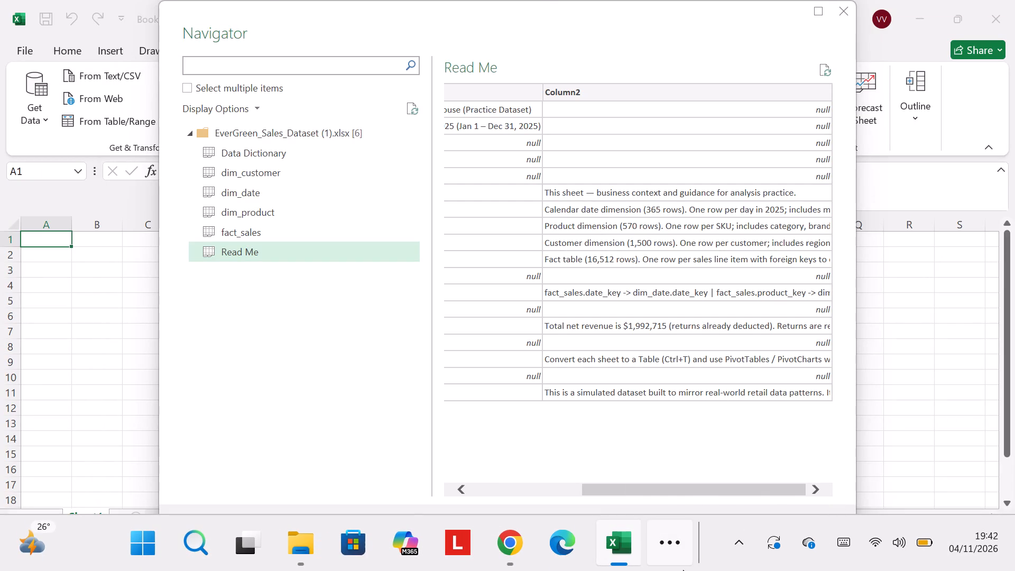
click(685, 555)
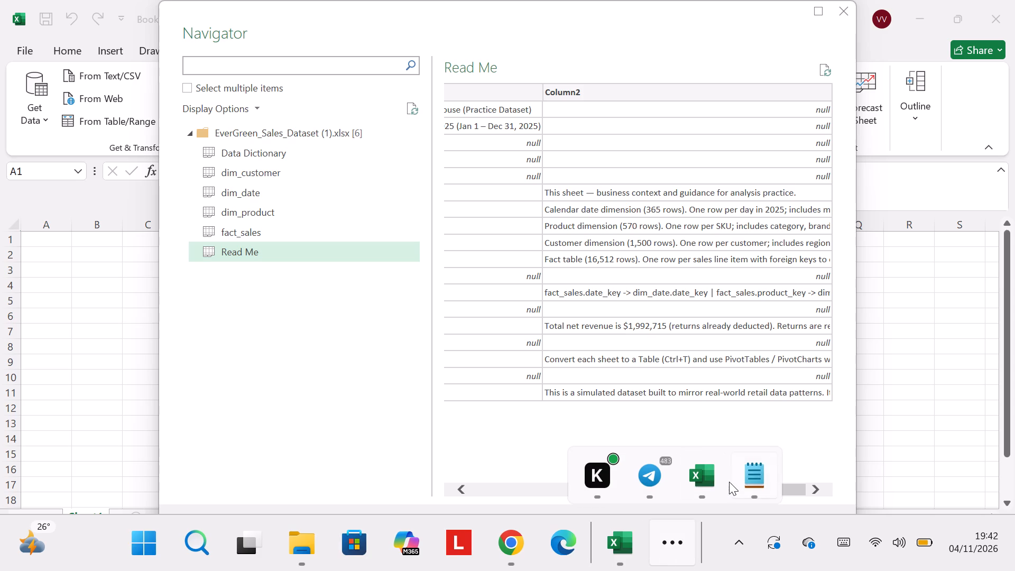
click(729, 482)
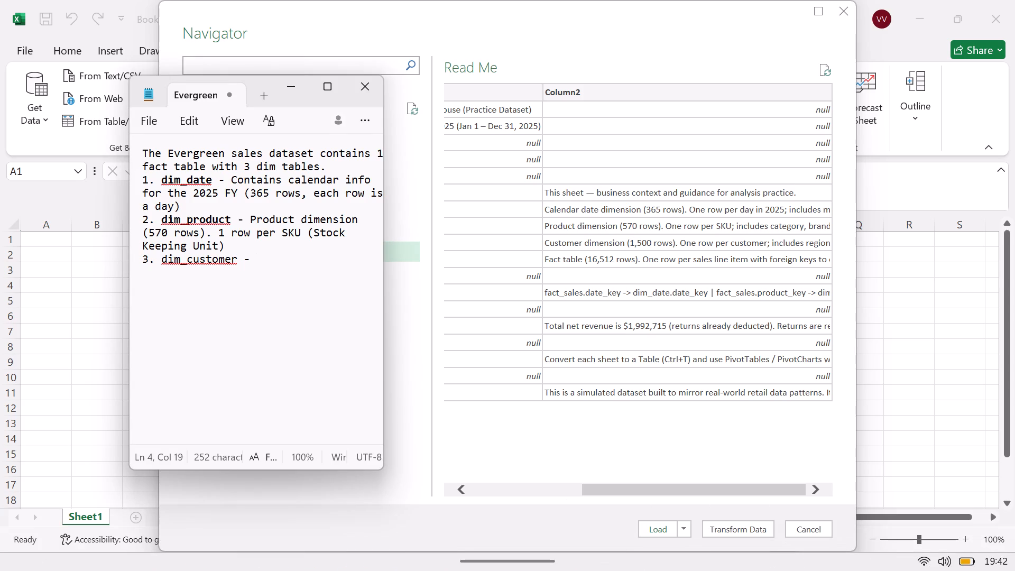
key(BackSpace)
text(ustomer)
key(space)
text(dimension)
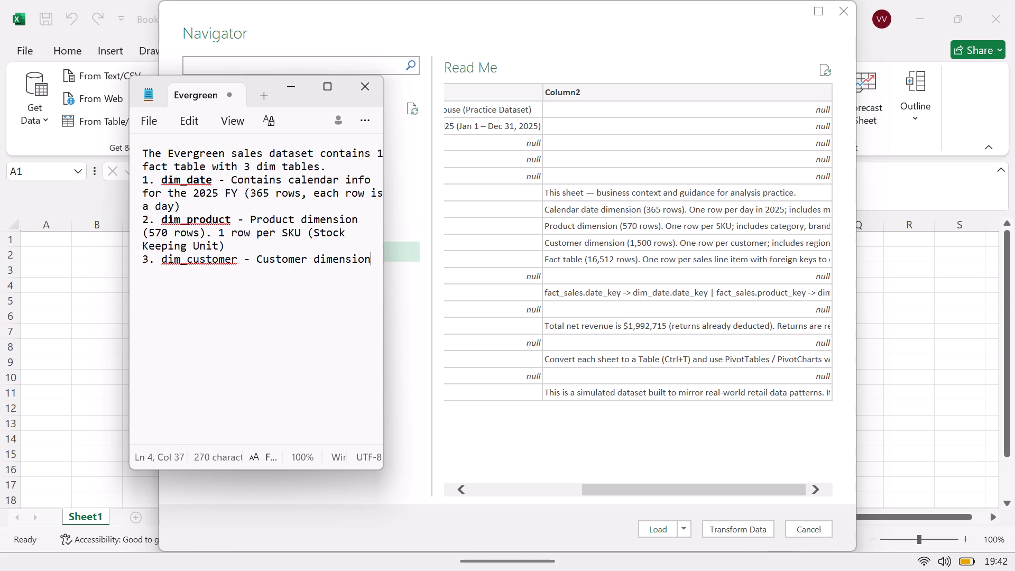
key(space)
text((1500 rows)
key(shift+parenright)
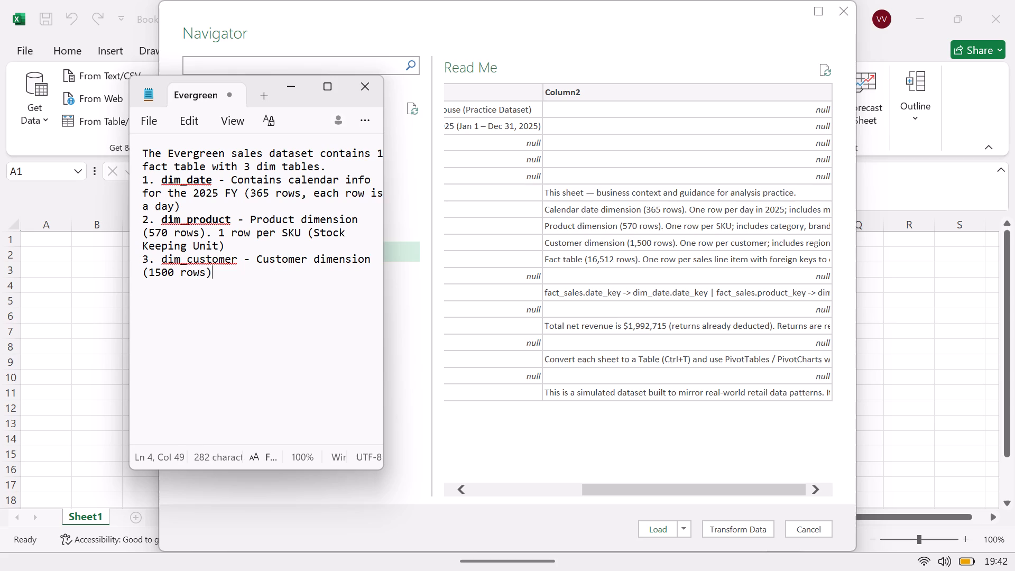
text(.)
key(space)
text(row)
key(space)
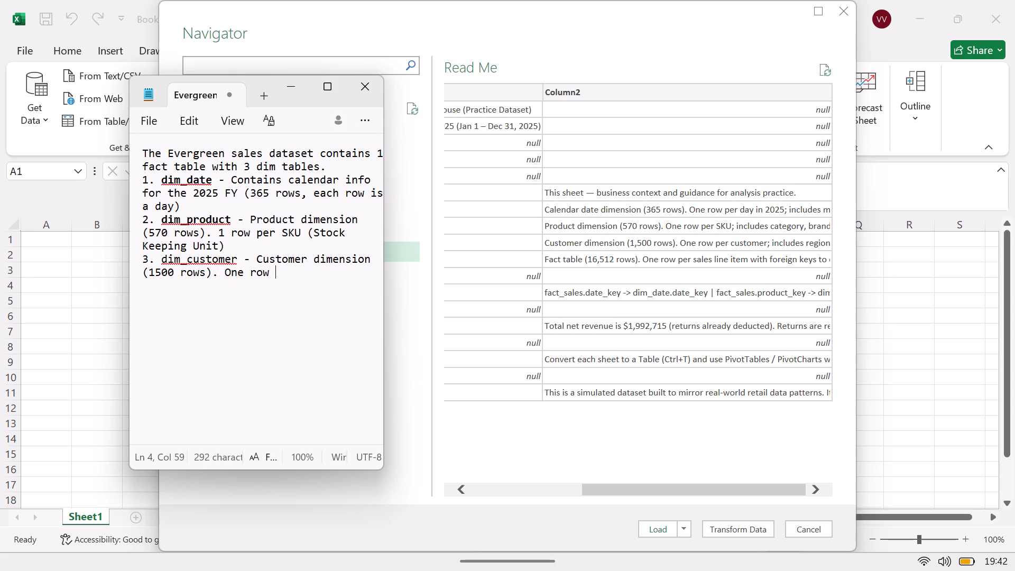
text(per customer)
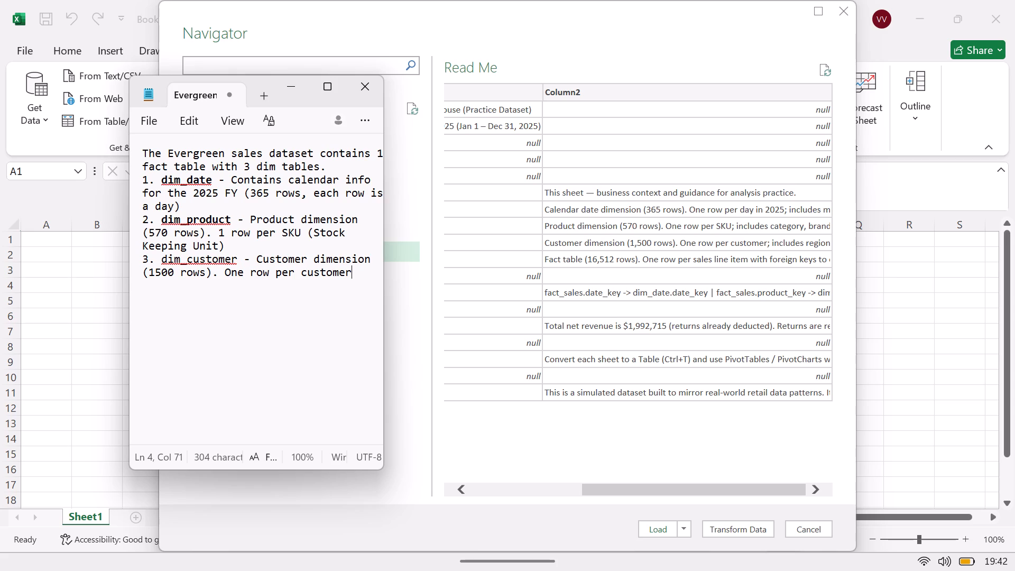
Make the table name dim_customer bold in the third list item of the notes.
drag(235, 258, 203, 265)
drag(203, 265, 155, 264)
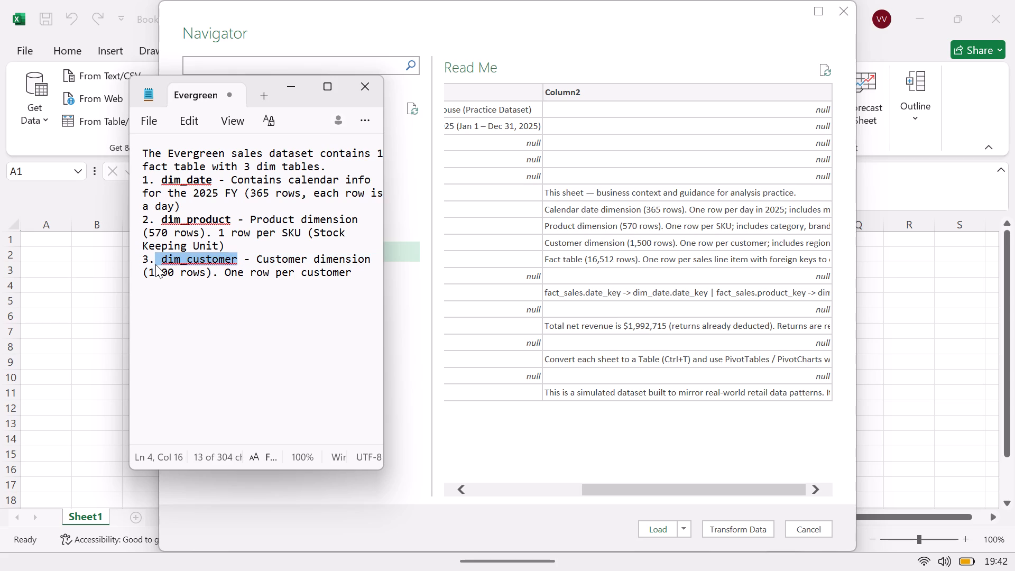
key(ctrl+b)
click(320, 287)
click(354, 277)
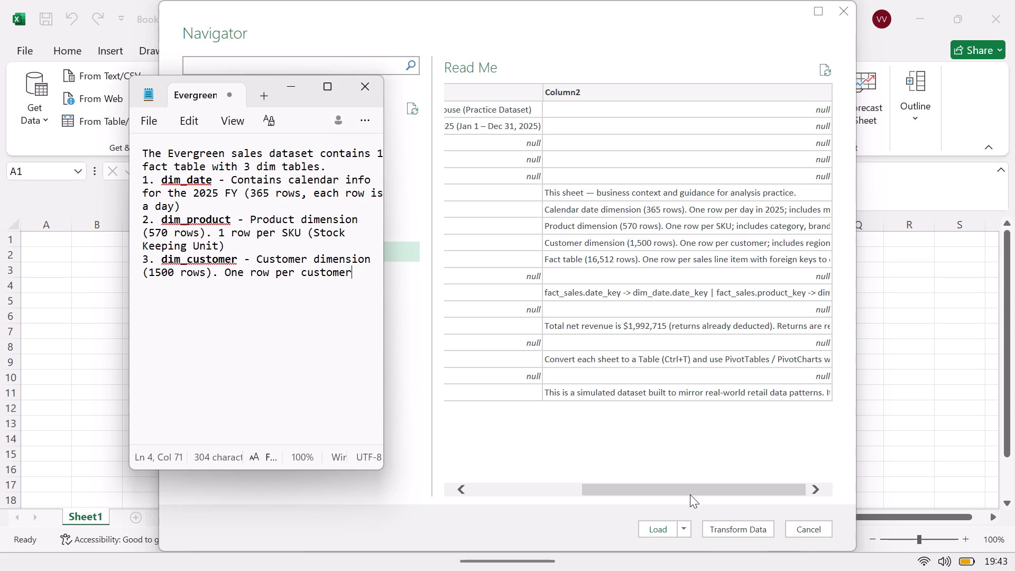
Check the fact table entry in the Read Me preview and start the fourth Notepad list item with "4. fact table - It contains".
drag(691, 489, 565, 490)
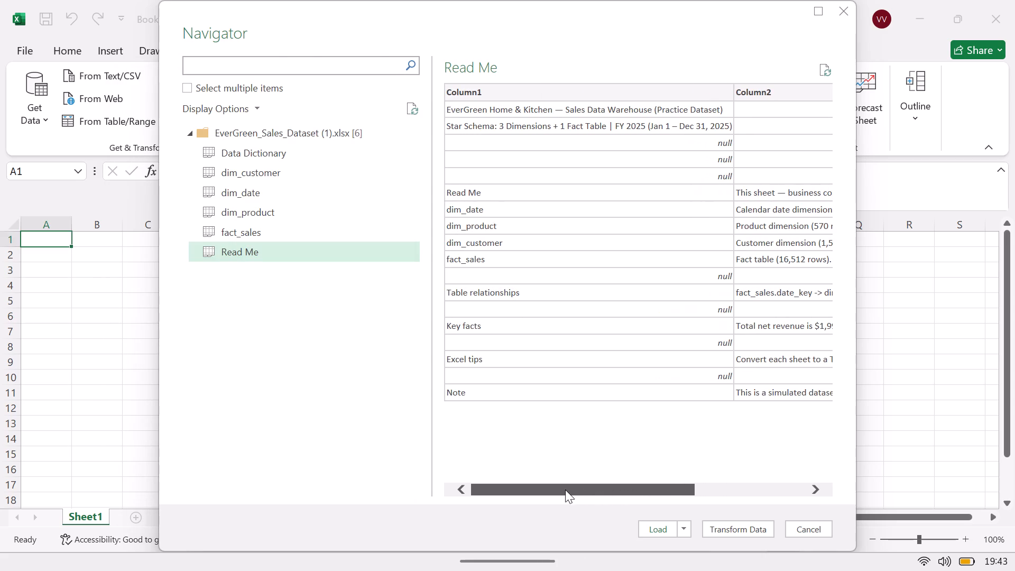
drag(565, 490, 549, 492)
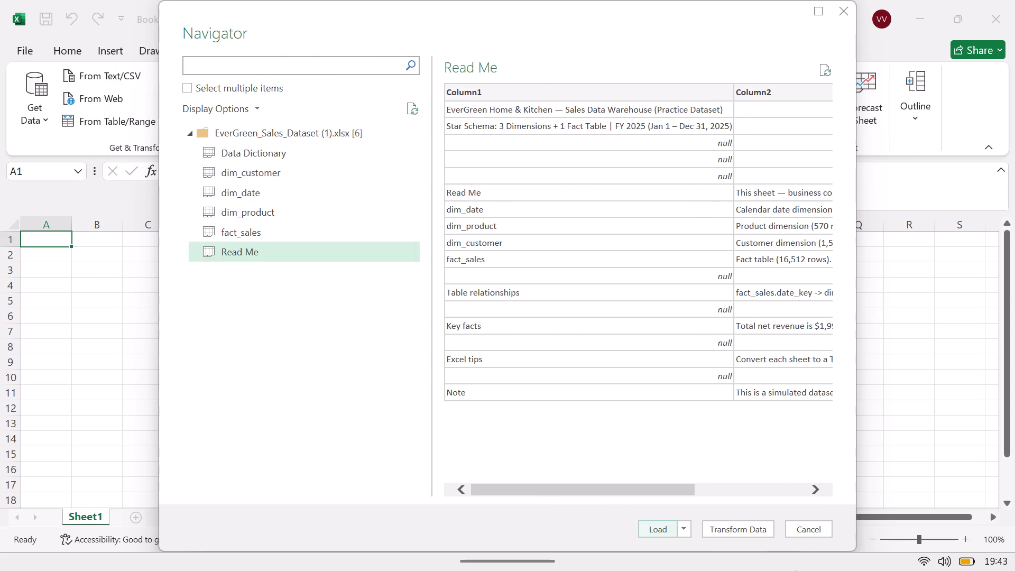
drag(686, 487, 881, 448)
click(662, 547)
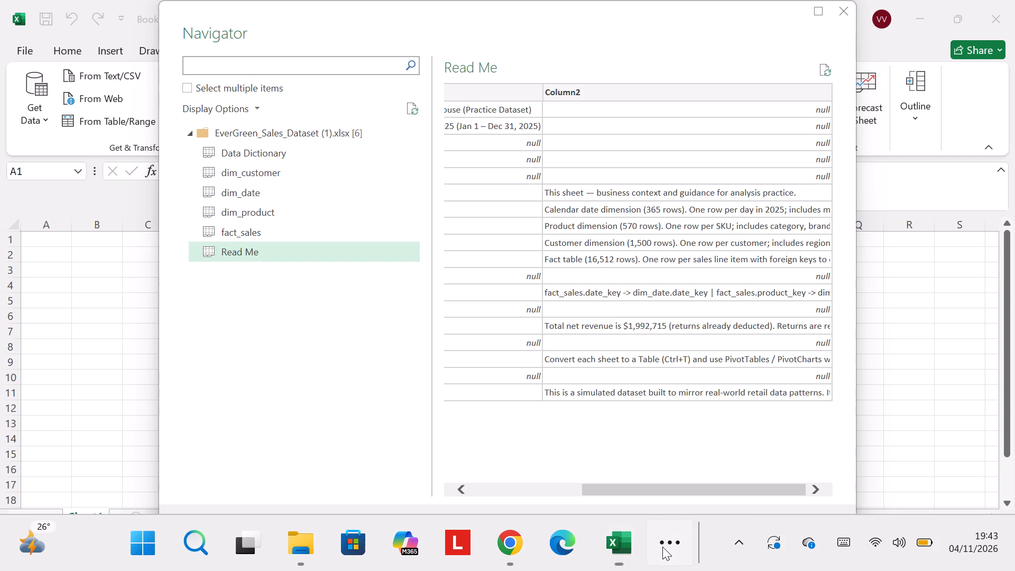
click(753, 482)
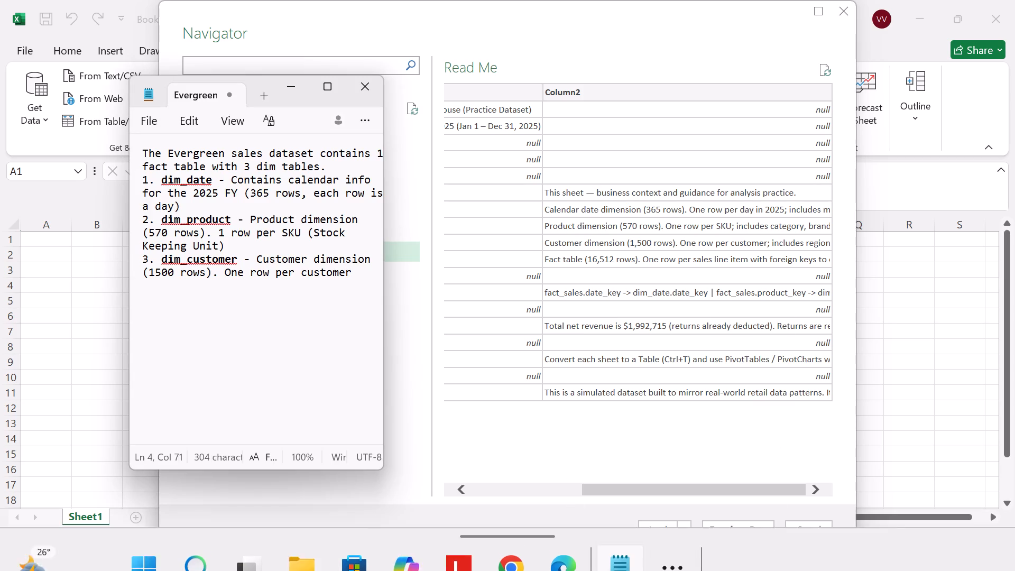
key(Return)
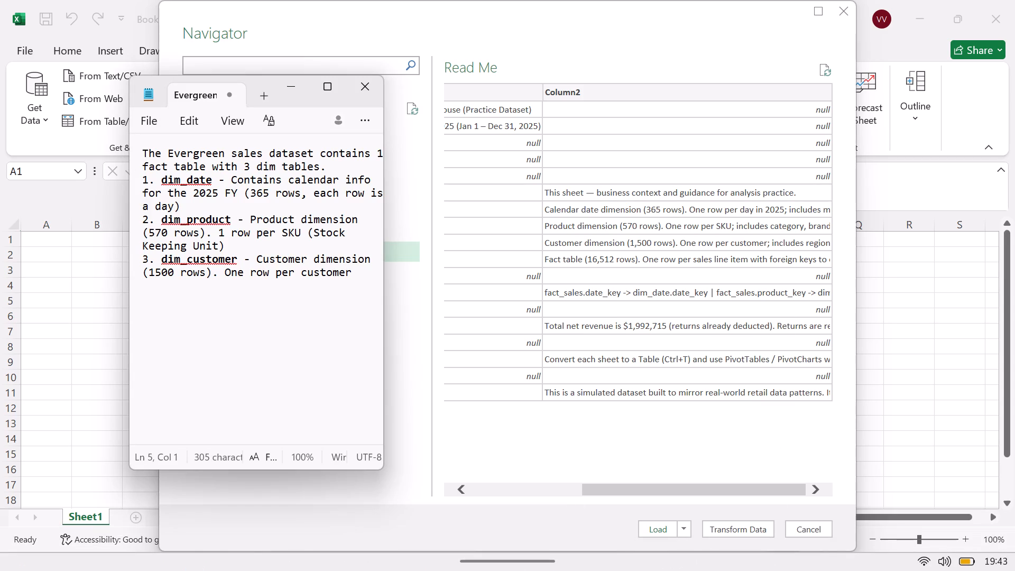
text(4.)
key(space)
text(facy)
key(BackSpace)
key(t)
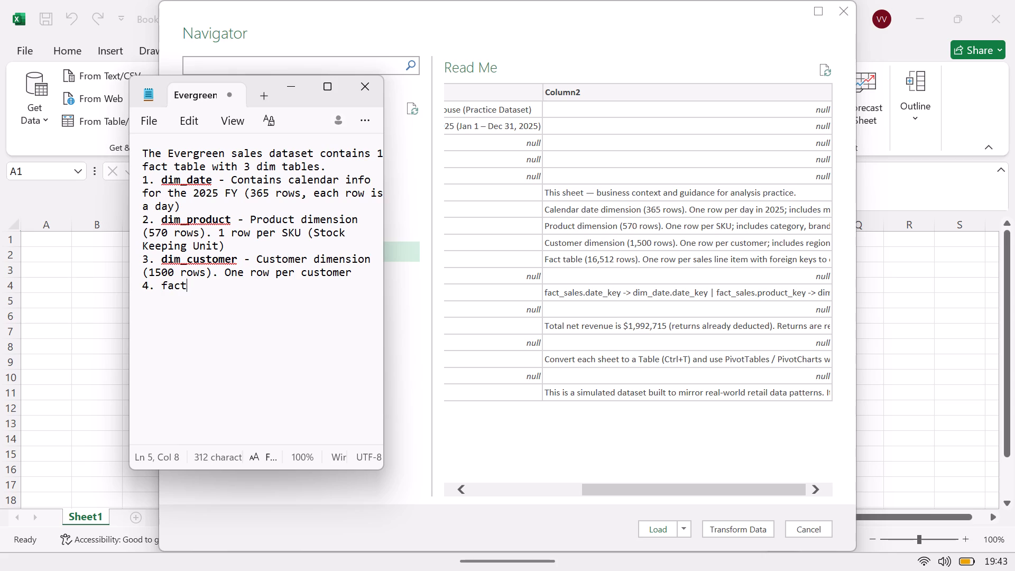
key(space)
text(tab)
text(le)
key(space)
text(-)
key(space)
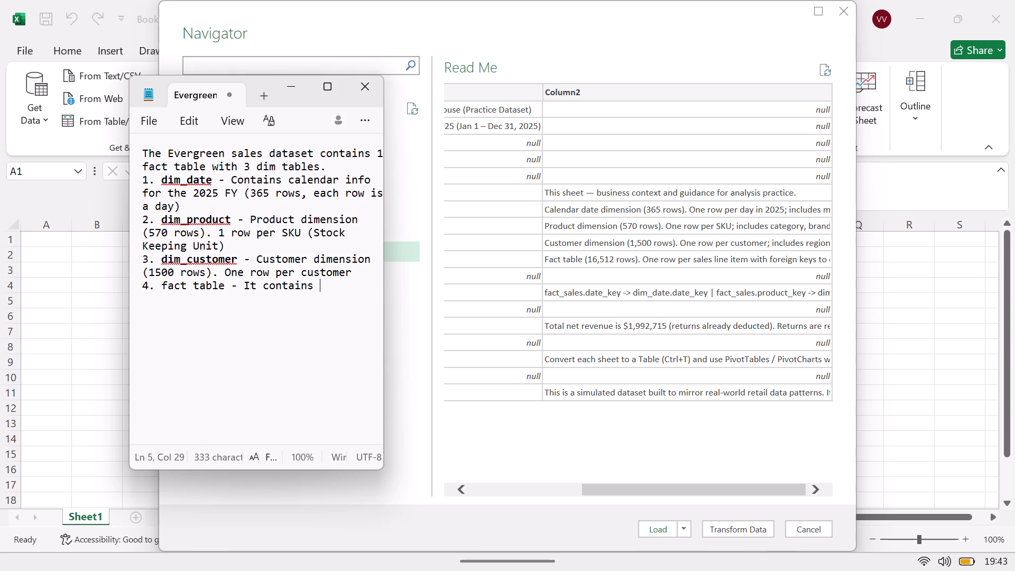
Add the row count "16,512 rows" to the fact table note.
text(16)
text(512)
key(Left)
key(Left)
key(Left)
key(comma)
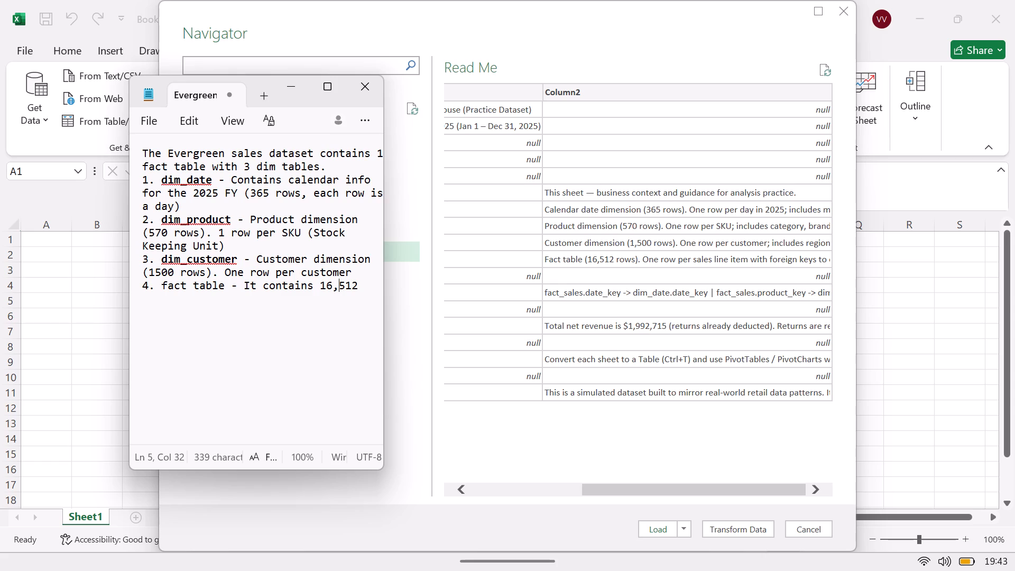
click(362, 287)
key(space)
text(rows)
Extend the fact table note with ", with each row per sales line item with foreign keys".
text(, with each row)
key(space)
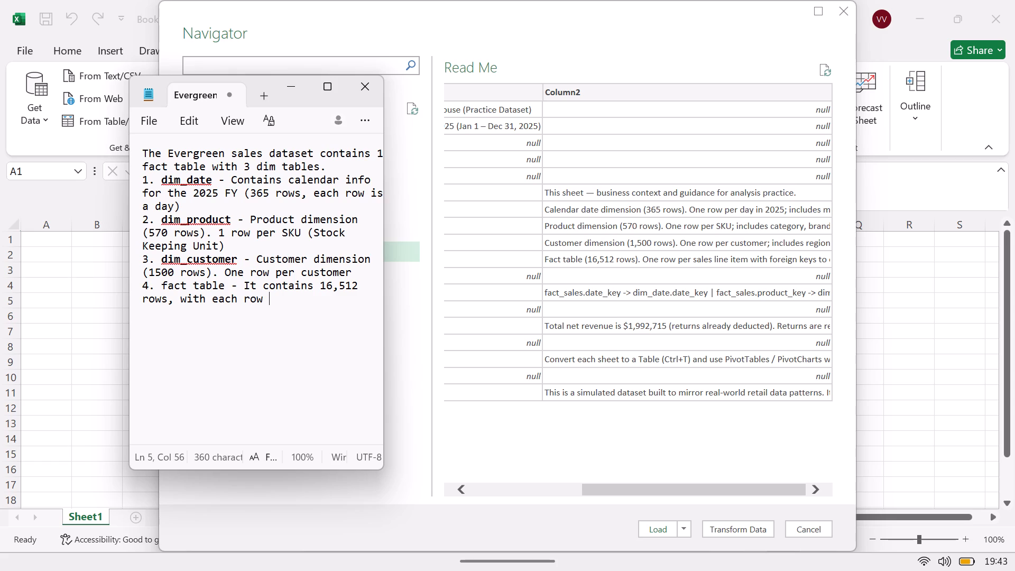
text(per)
text(s)
key(space)
key(BackSpace)
key(BackSpace)
key(space)
text(sales line)
key(space)
text(item)
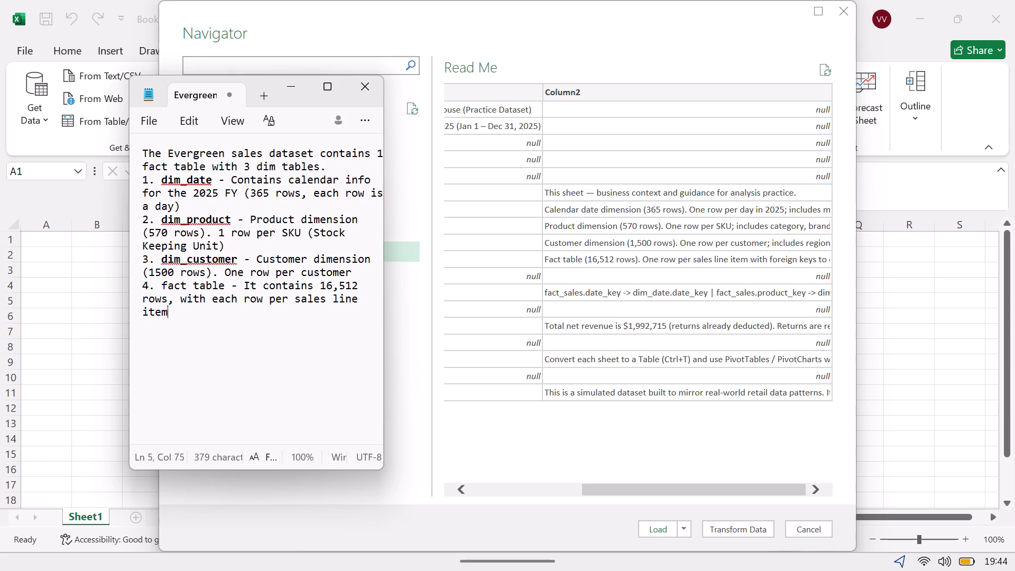
key(space)
text(with)
key(space)
text(foreign)
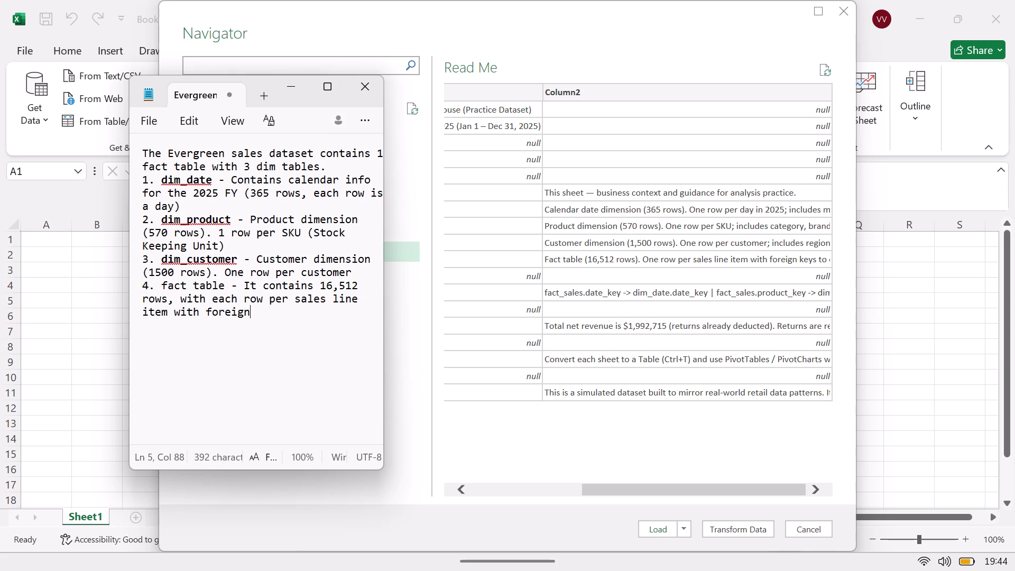
key(space)
text(keys)
Maximise the Navigator window to view both columns of the Read Me preview.
click(816, 6)
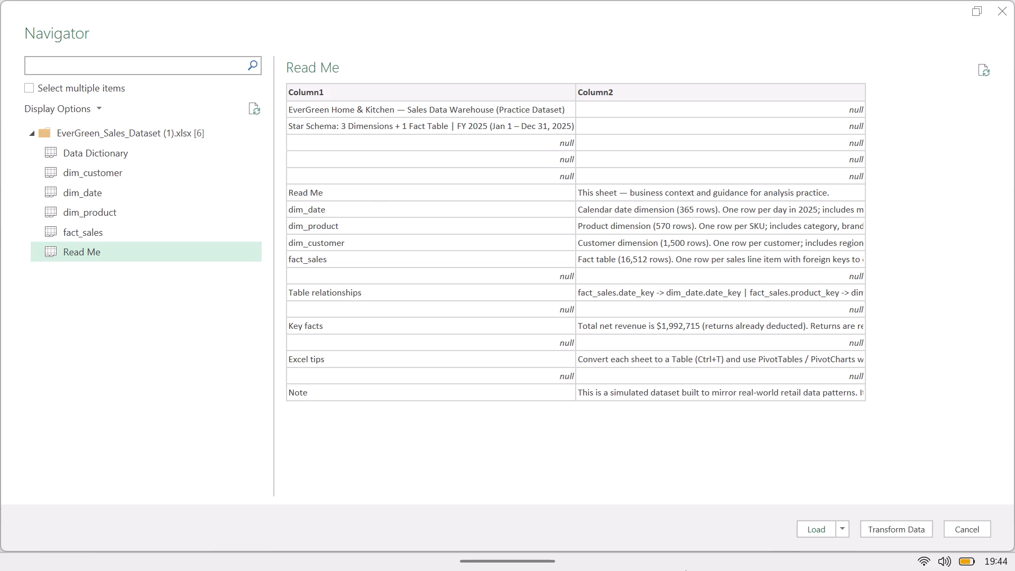
Switch to the Notepad notes, maximise the window, and bold the label "fact table" in the fourth item.
click(671, 542)
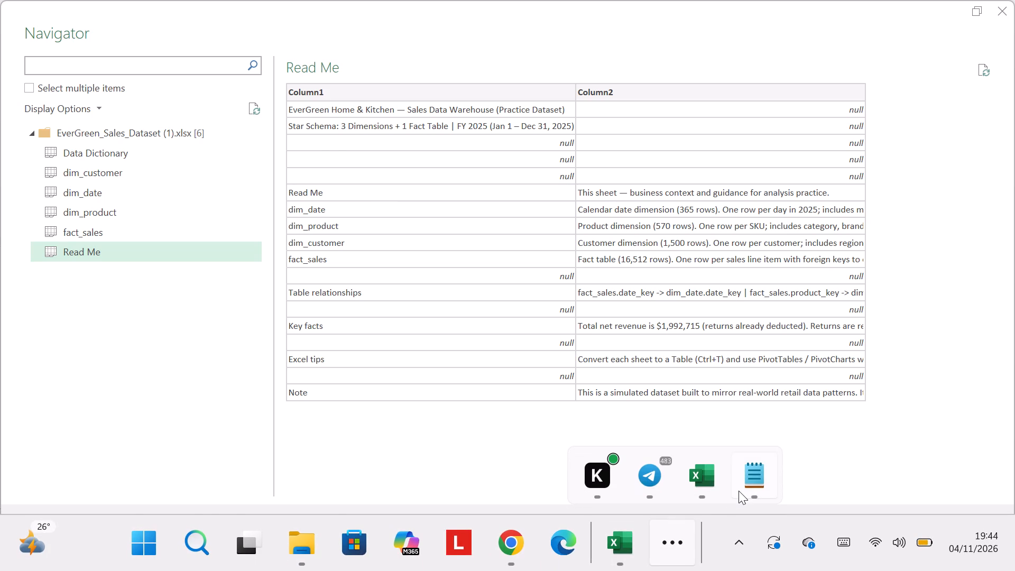
click(739, 491)
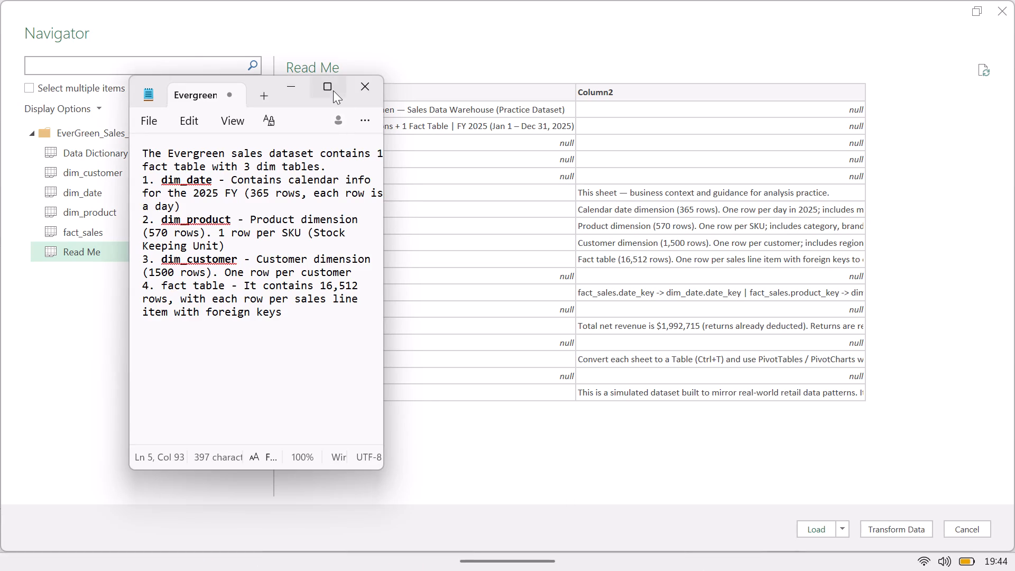
click(333, 90)
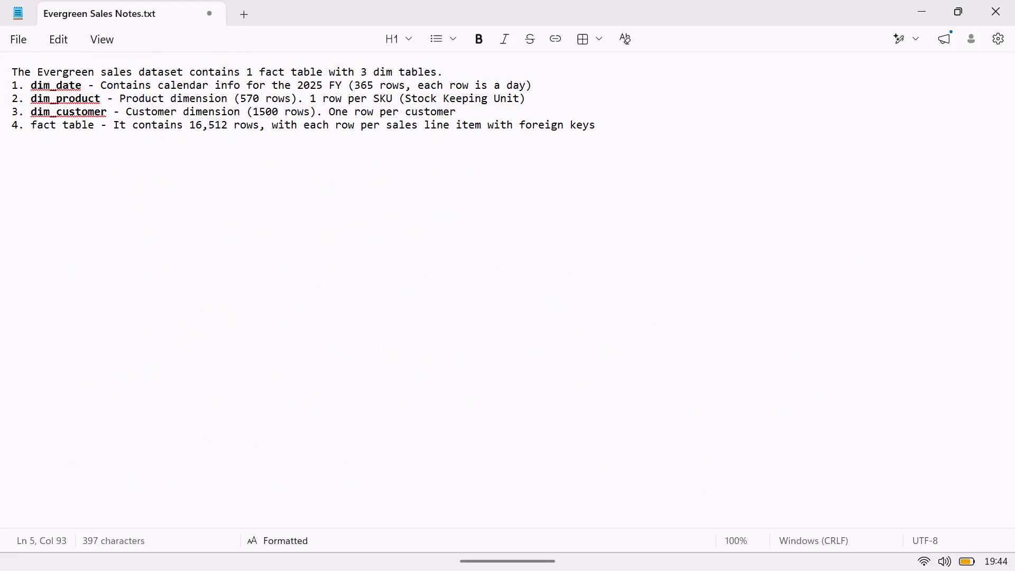
drag(94, 126, 50, 127)
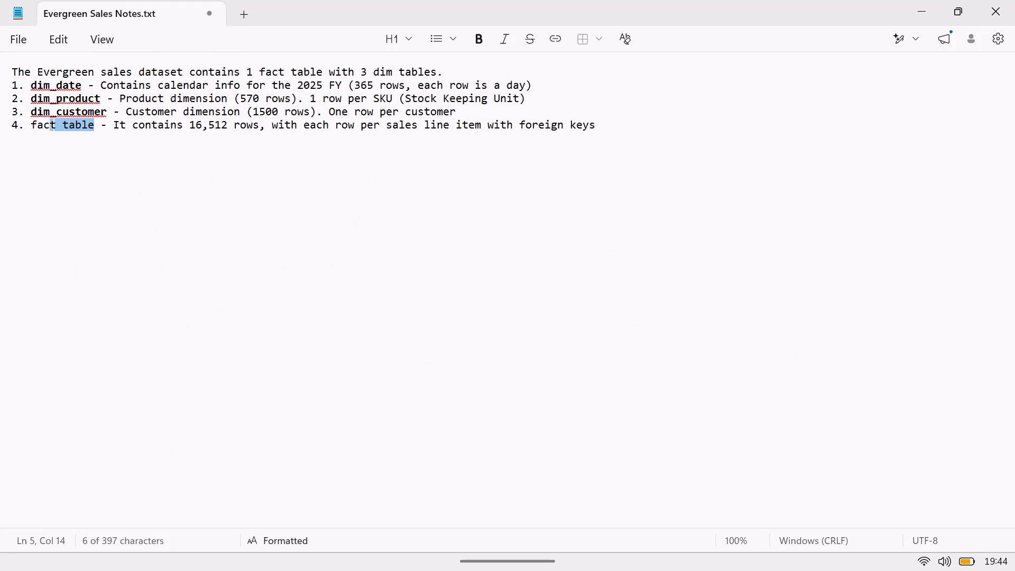
drag(50, 127, 30, 130)
key(ctrl+b)
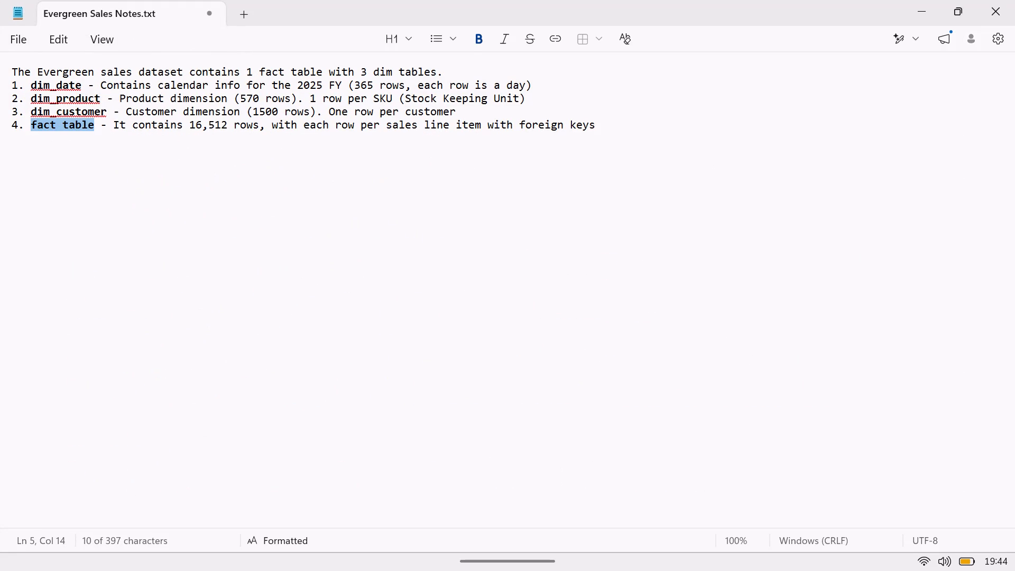
Leave a blank line after the fact table note and add the line "How the tables are connected".
click(596, 126)
key(Return)
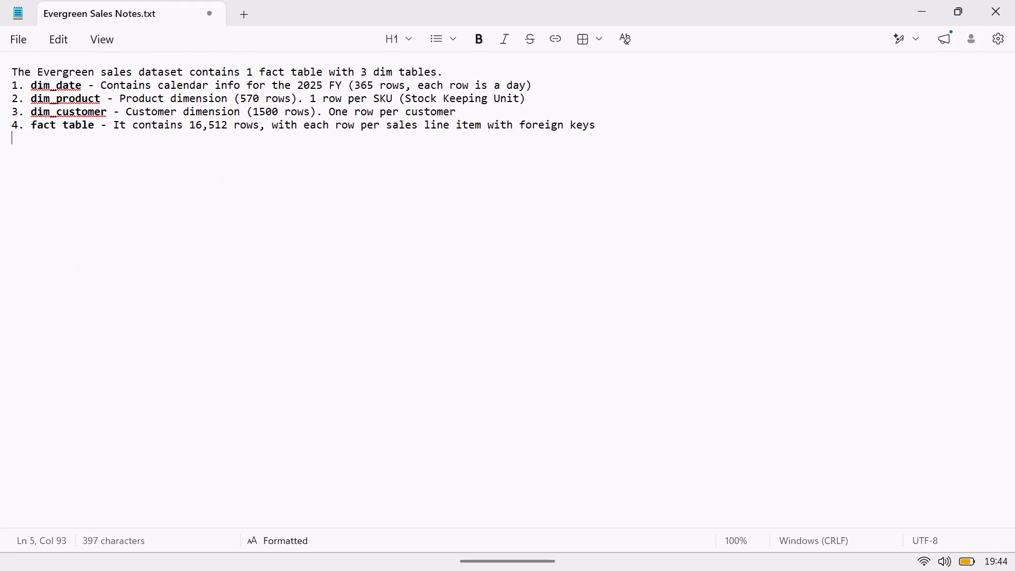
key(Return)
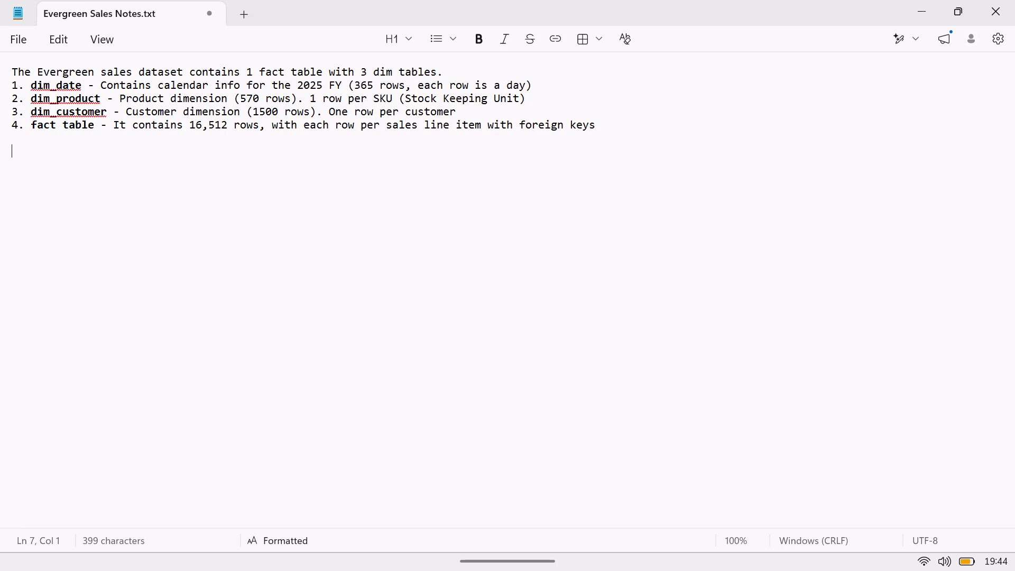
key(c)
key(BackSpace)
key(BackSpace)
key(Return)
text(ow)
key(space)
text(the tables)
key(space)
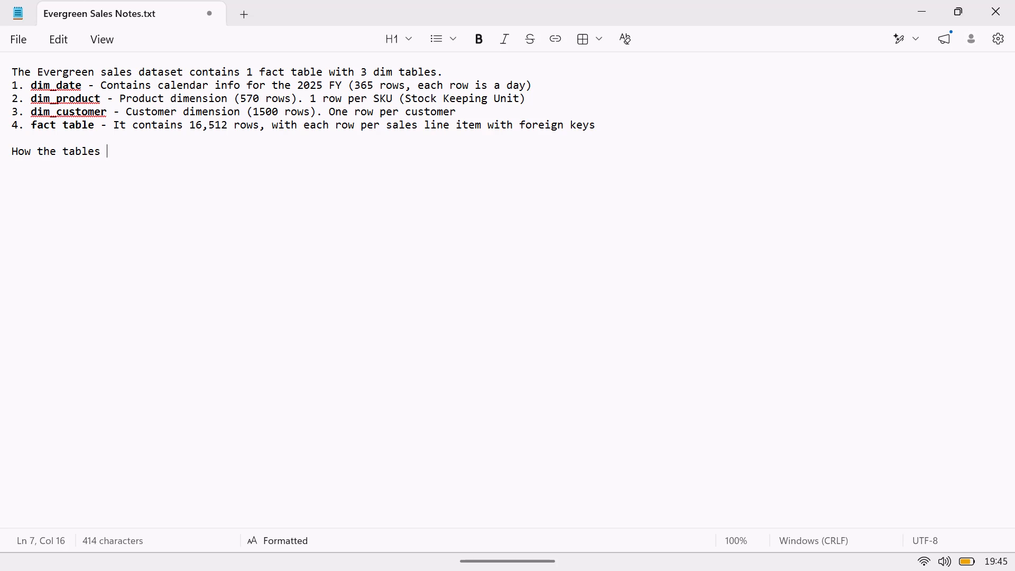
text(ard)
key(space)
key(BackSpace)
key(BackSpace)
text(e connected)
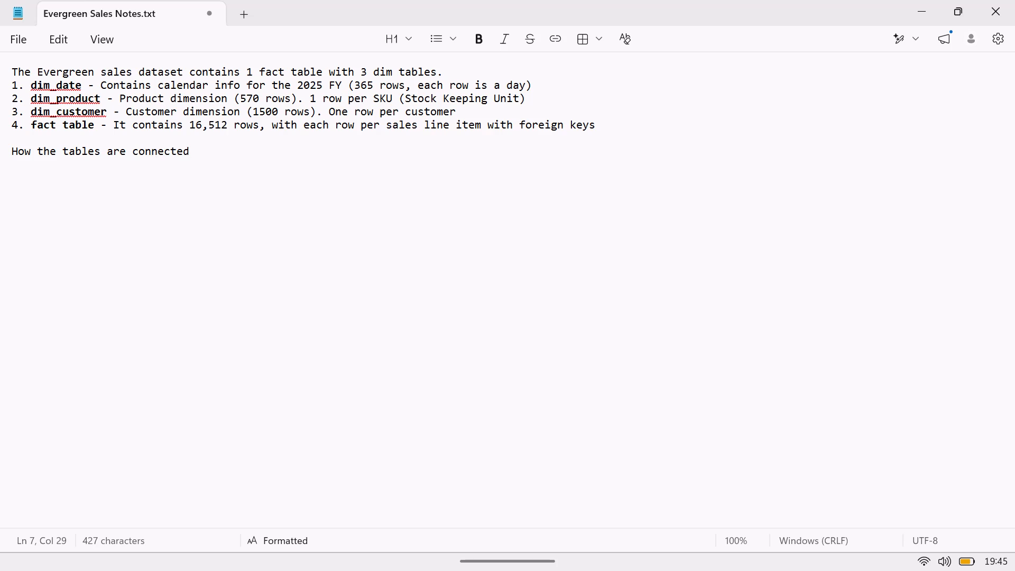
Bold the line "How the tables are connected" as a heading.
drag(285, 163, 0, 165)
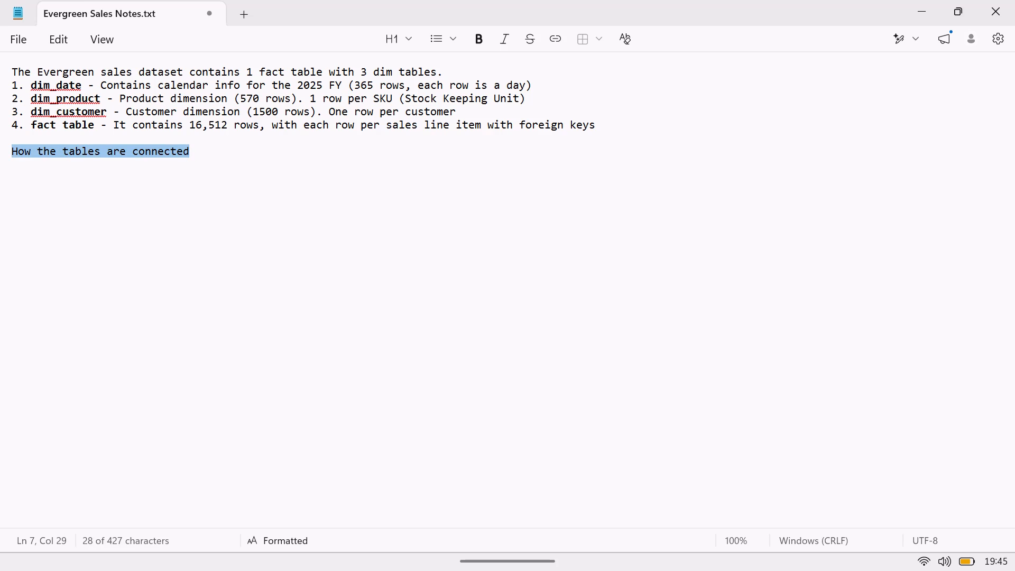
key(ctrl+b)
Start a numbered list in regular, non-bold text directly below the "How the tables are connected" heading.
click(206, 161)
key(Return)
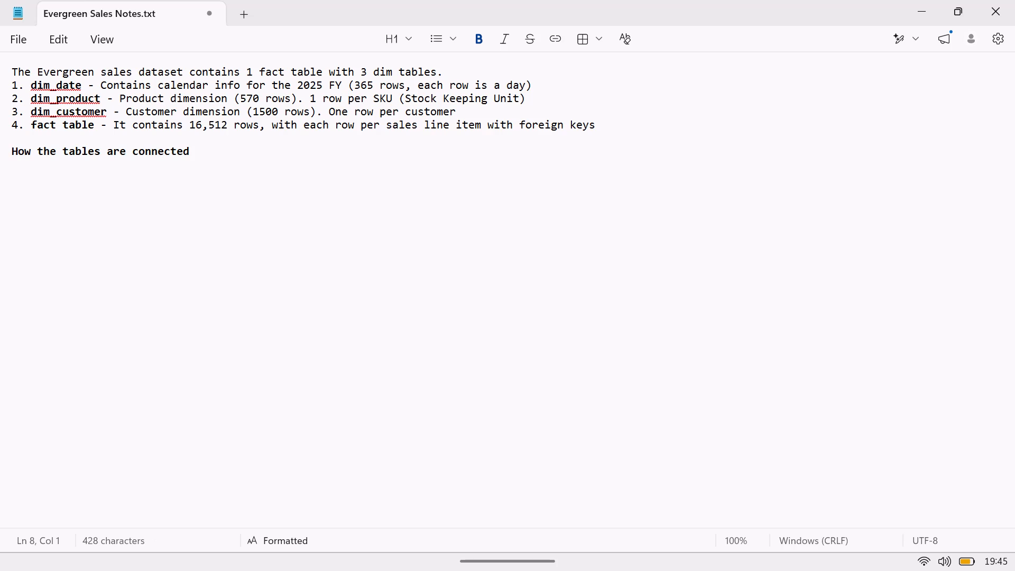
text(1.)
key(BackSpace)
key(BackSpace)
key(ctrl+b)
key(1)
text(.)
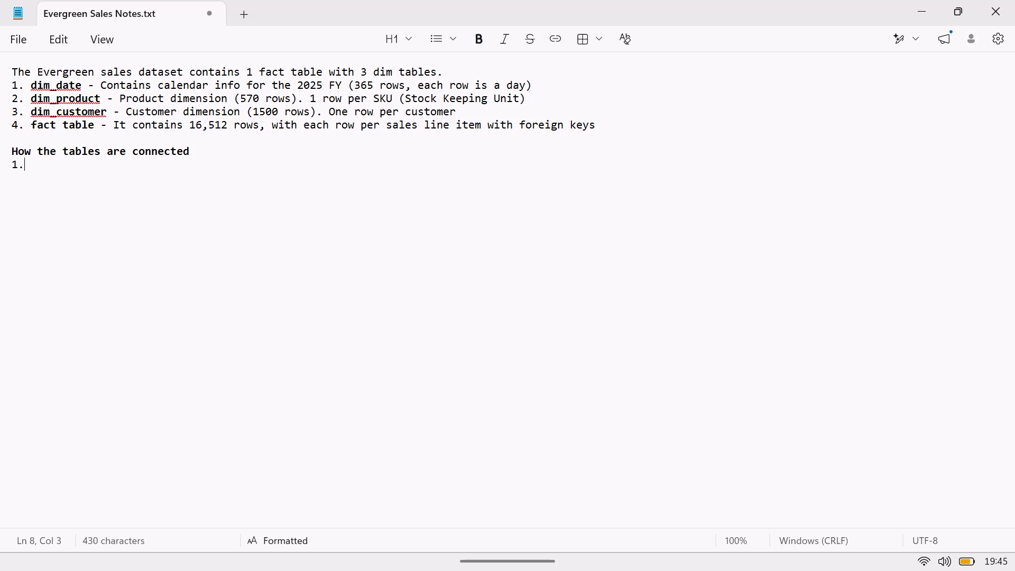
key(space)
Save the notes as the Markdown file "Evergreen Sales Notes" in Documents to keep the formatting.
key(ctrl+s)
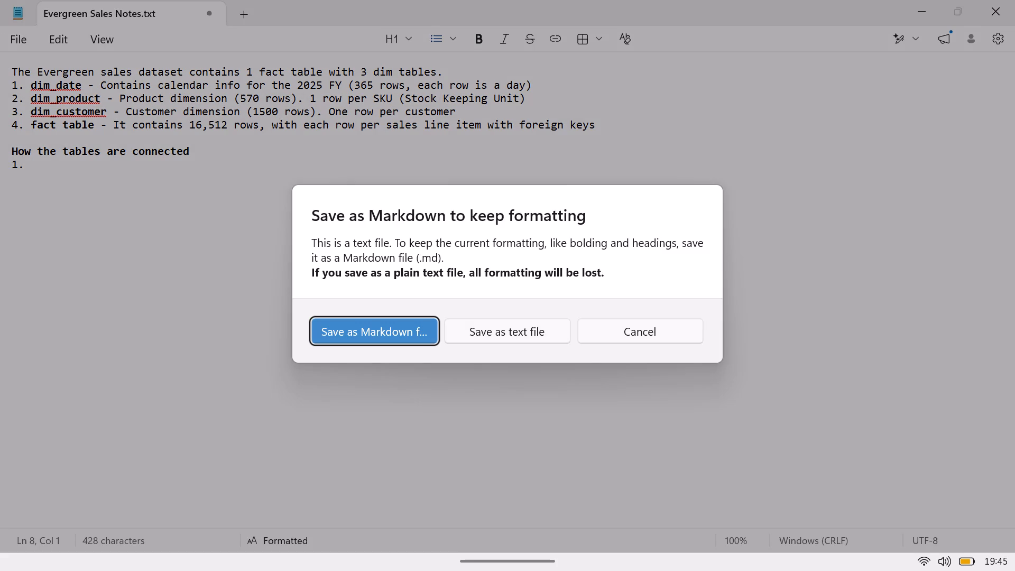
click(398, 328)
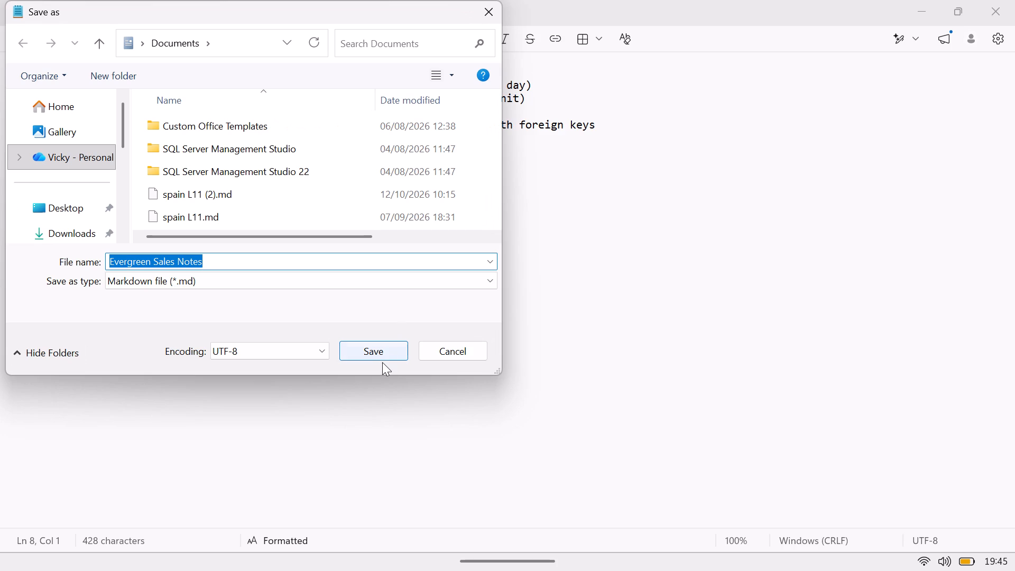
click(383, 357)
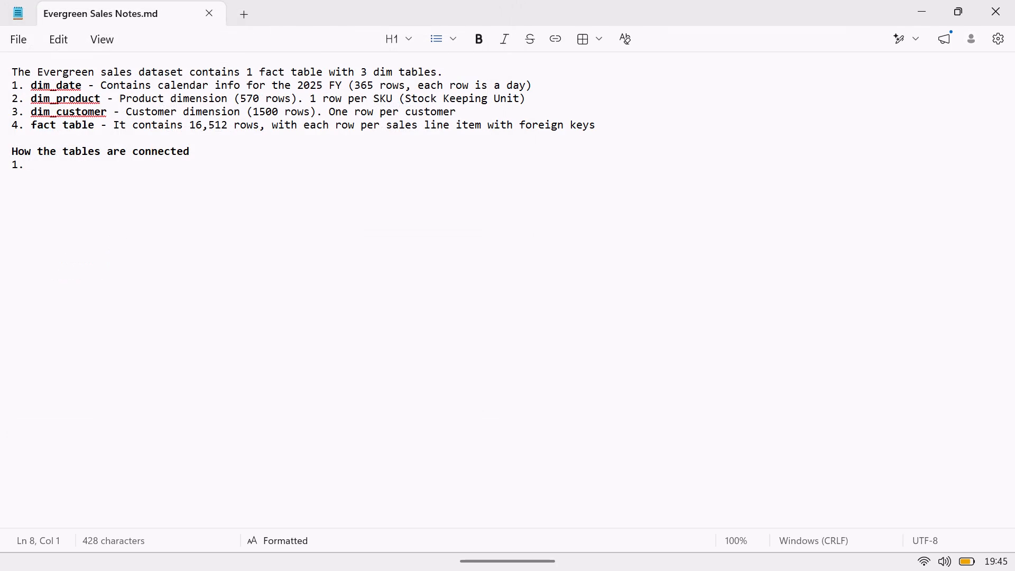
Enter "One to Many" as the first numbered item under the table connections heading.
click(62, 173)
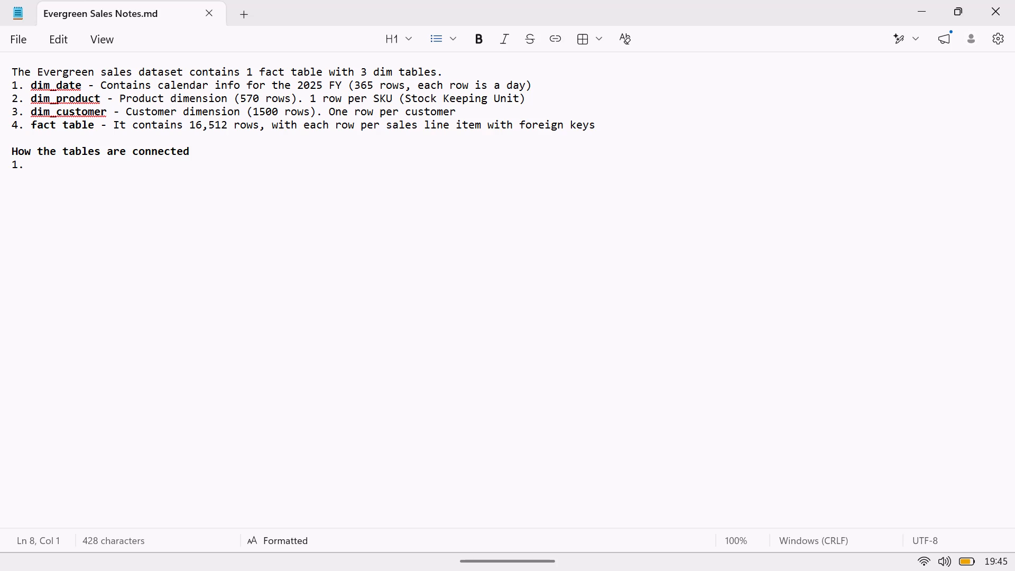
click(62, 173)
text(to)
key(space)
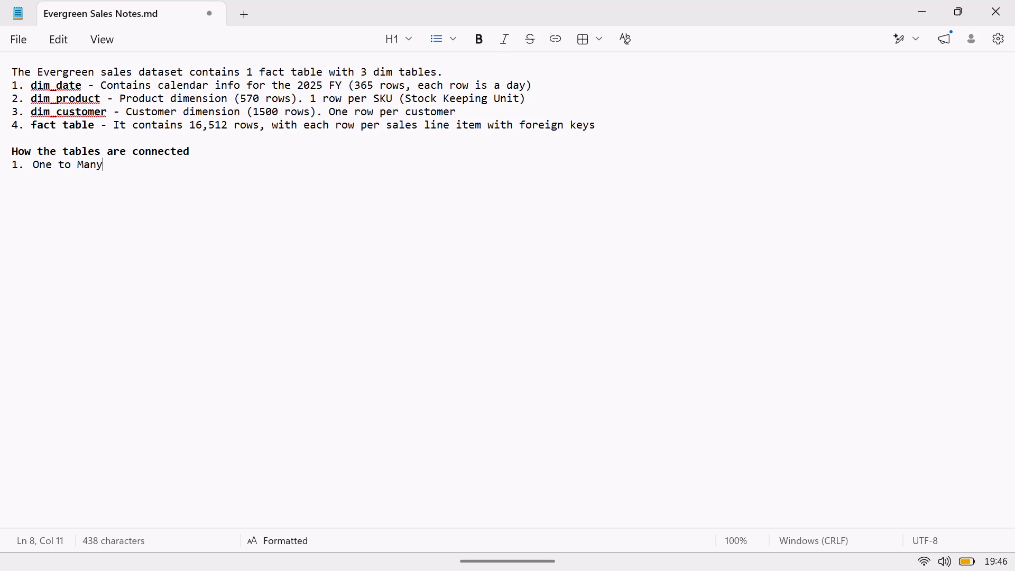
Add a bullet below "One to Many" reading "1 customer can order a product multiple times".
key(Return)
key(BackSpace)
text(-)
key(space)
key(1)
text(customer can)
key(space)
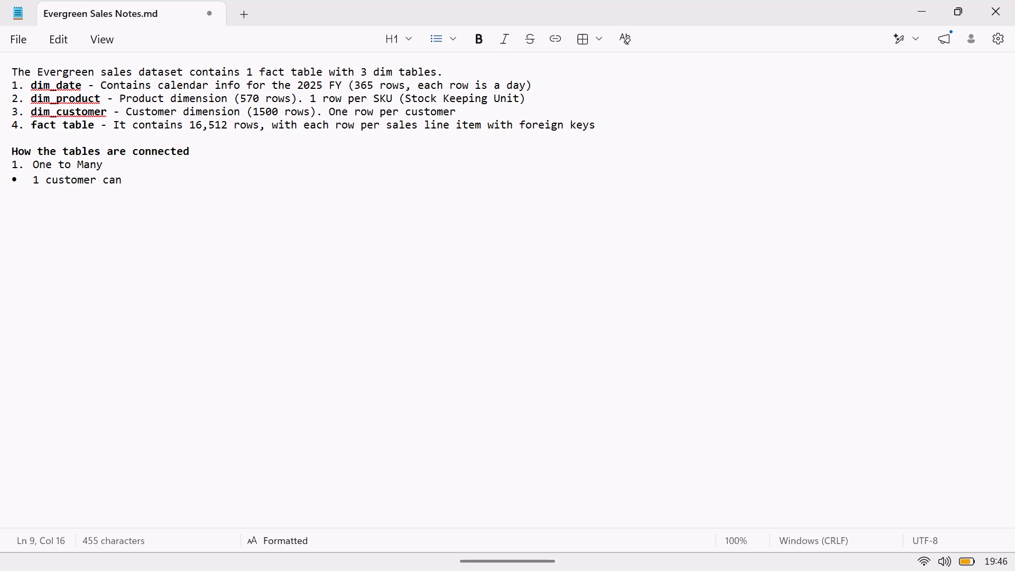
text(order)
key(space)
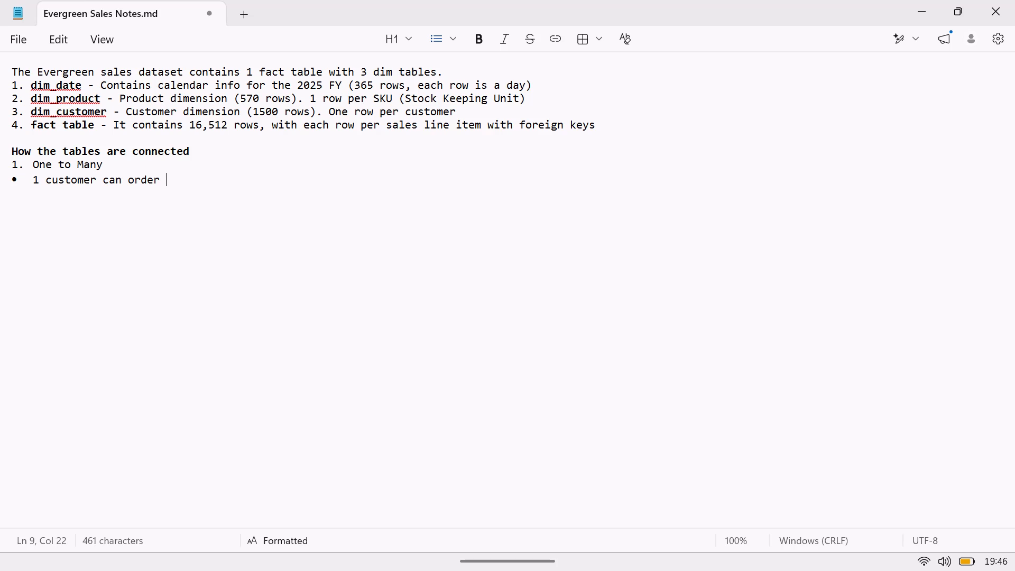
text(i=)
key(BackSpace)
key(BackSpace)
text(a product multiple time)
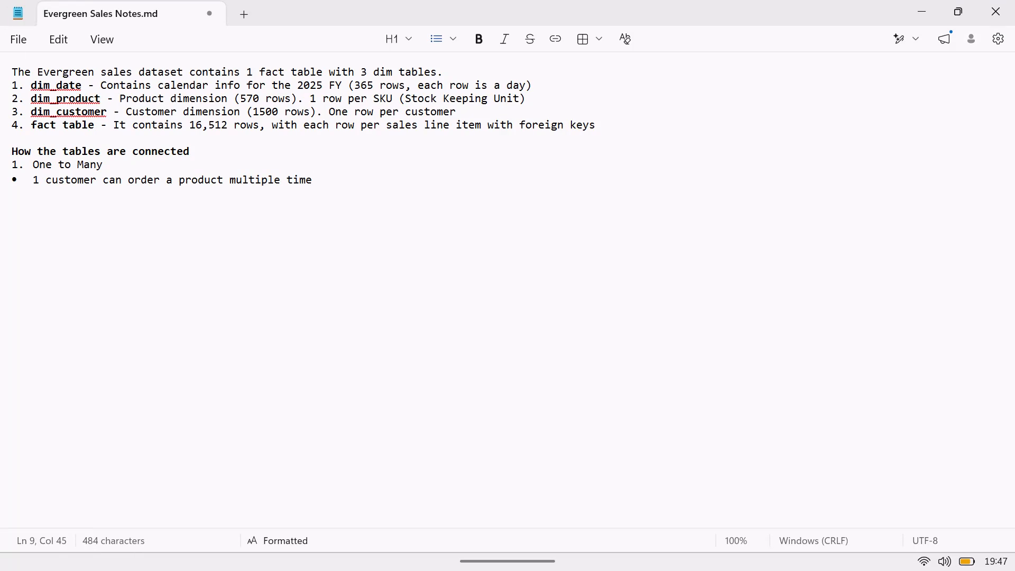
key(s)
Extend the customer bullet with "or order different products at the same time".
key(space)
text(or)
key(space)
text(order)
key(space)
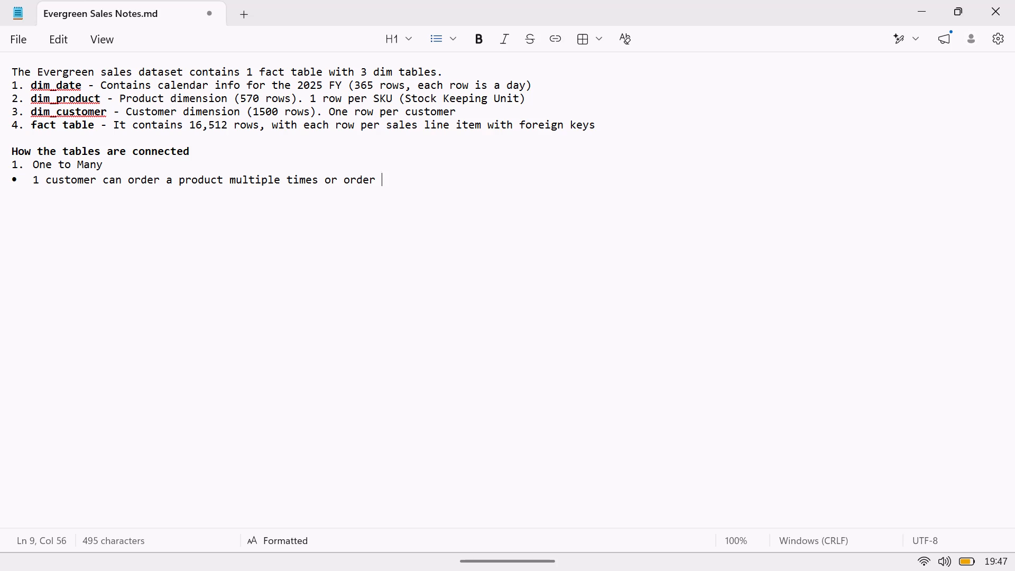
text(different products)
key(space)
text(at the same time)
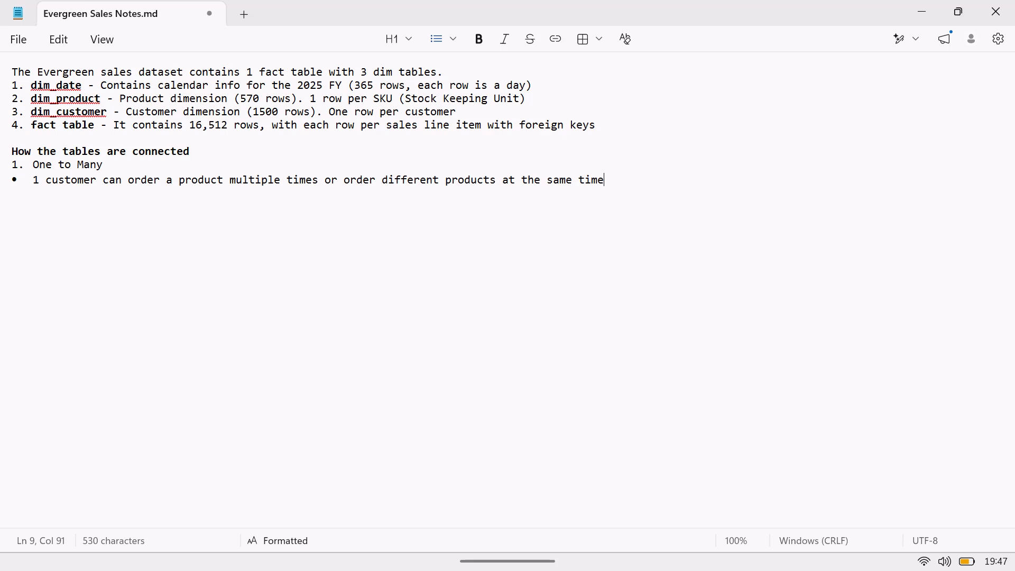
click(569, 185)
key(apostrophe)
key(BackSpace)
Insert "/different" after "same" in the customer bullet under "One to Many".
text(/differe)
text(nt)
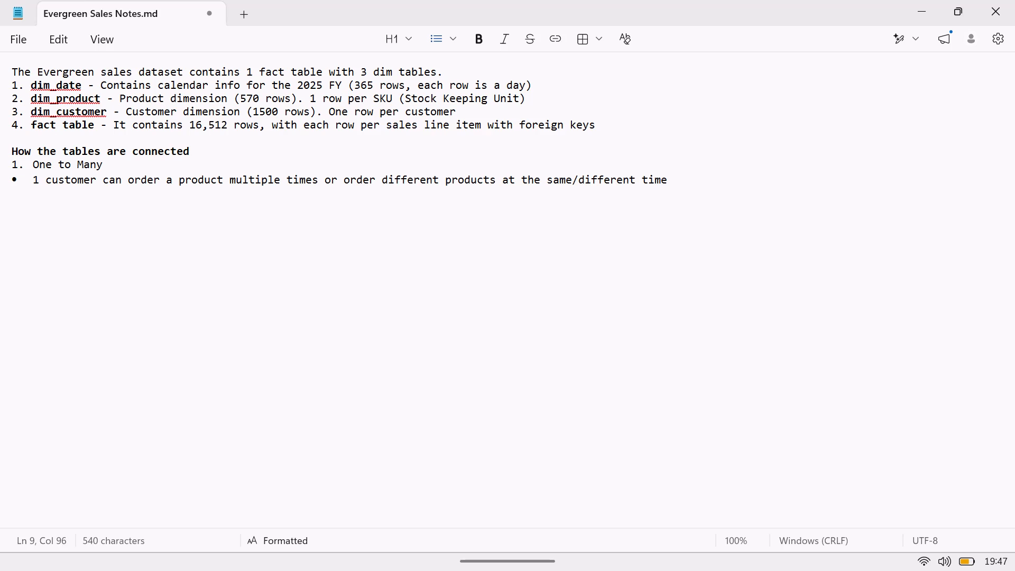
Add a second bullet reading "1 product can be purchased by many different customers" and save the notes.
click(687, 177)
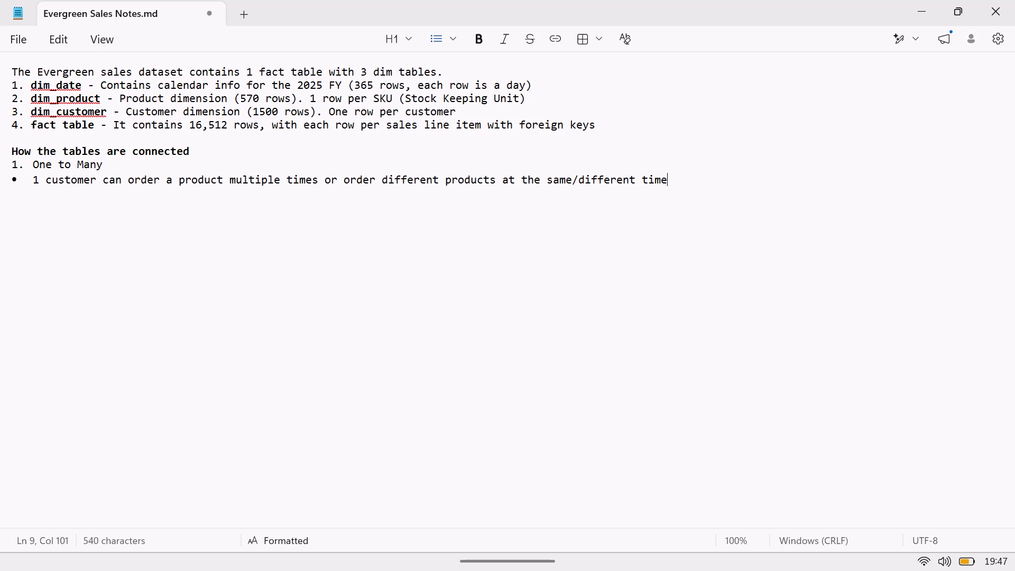
key(Return)
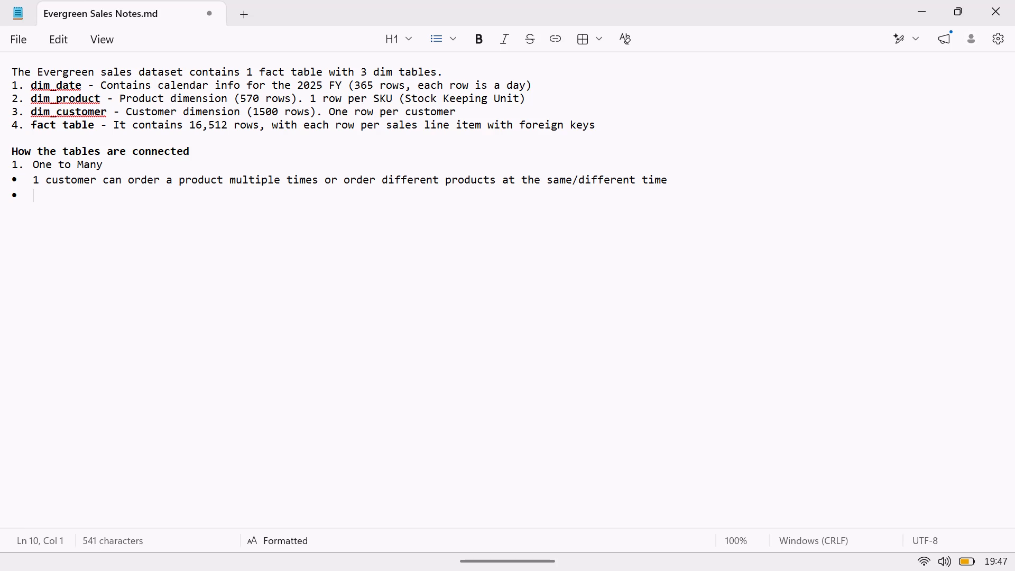
text(product can be purs)
key(BackSpace)
key(Delete)
text(ch)
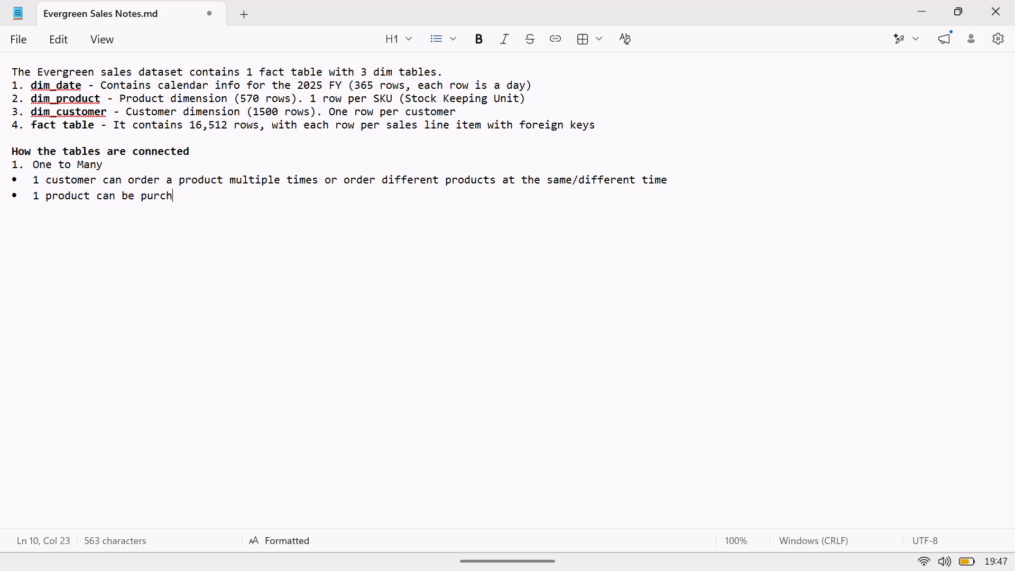
text(ased by)
key(space)
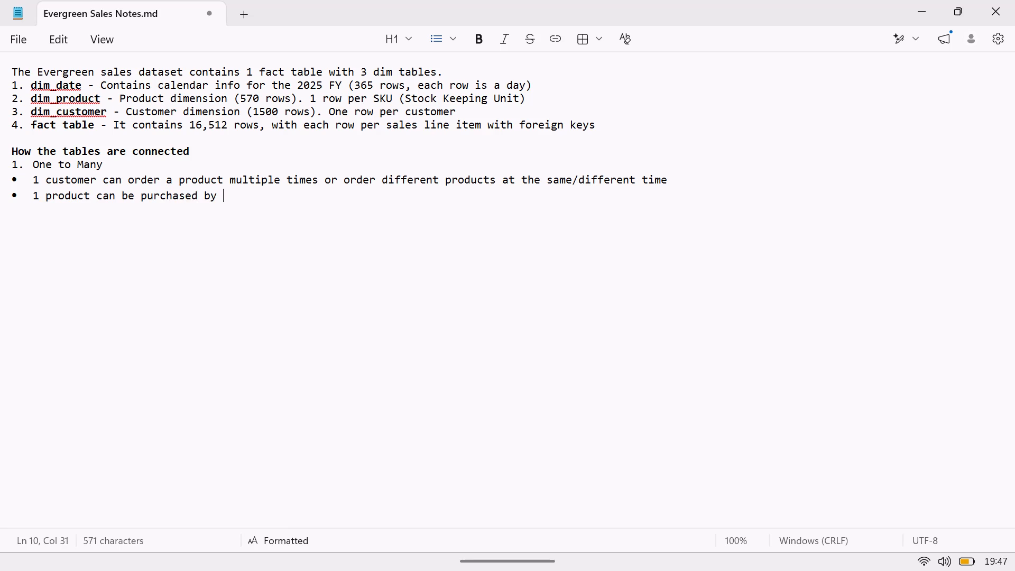
text(many)
key(space)
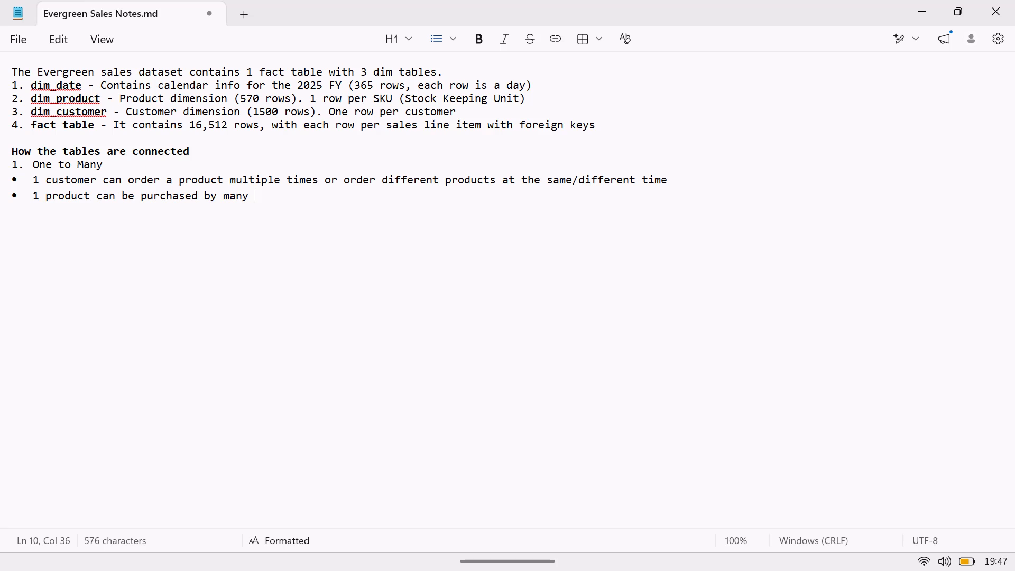
text(different customes)
key(BackSpace)
key(Delete)
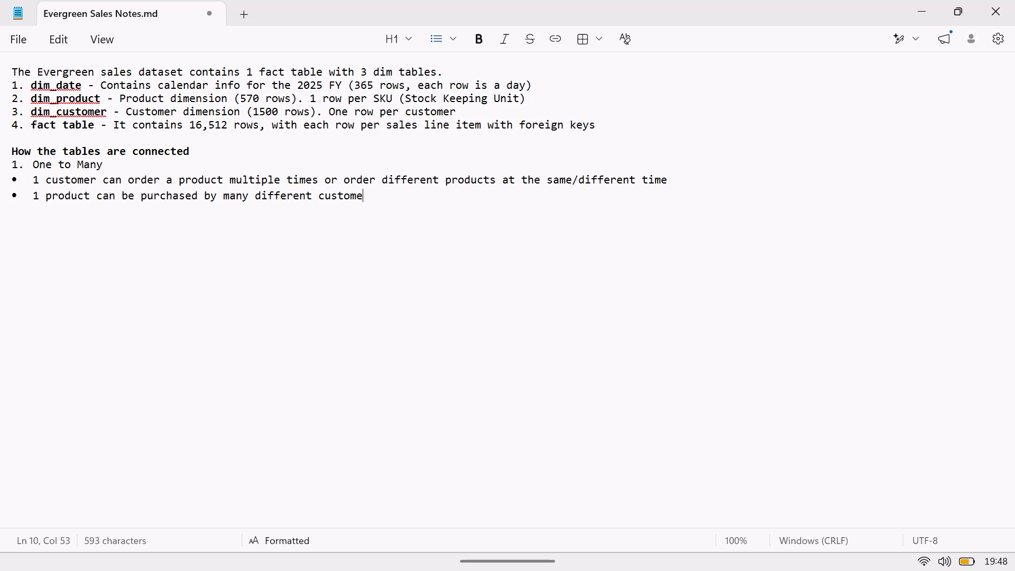
text(rs)
click(545, 215)
key(ctrl+s)
Add a third bullet reading "During a given day, 1 or many customers can order 1 or many products" and save the notes.
key(Return)
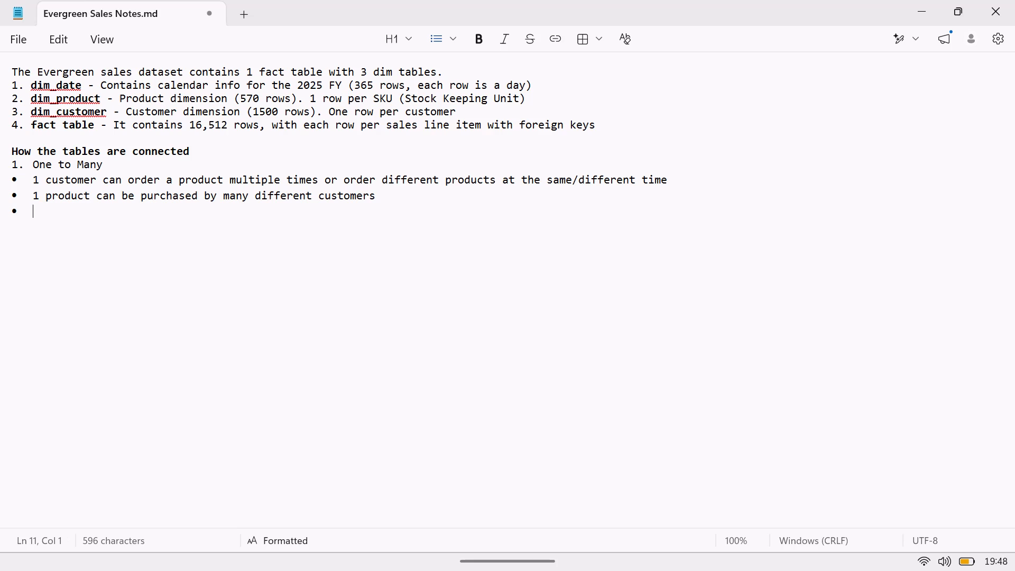
key(d)
key(space)
text(a g)
text(iven day,)
key(space)
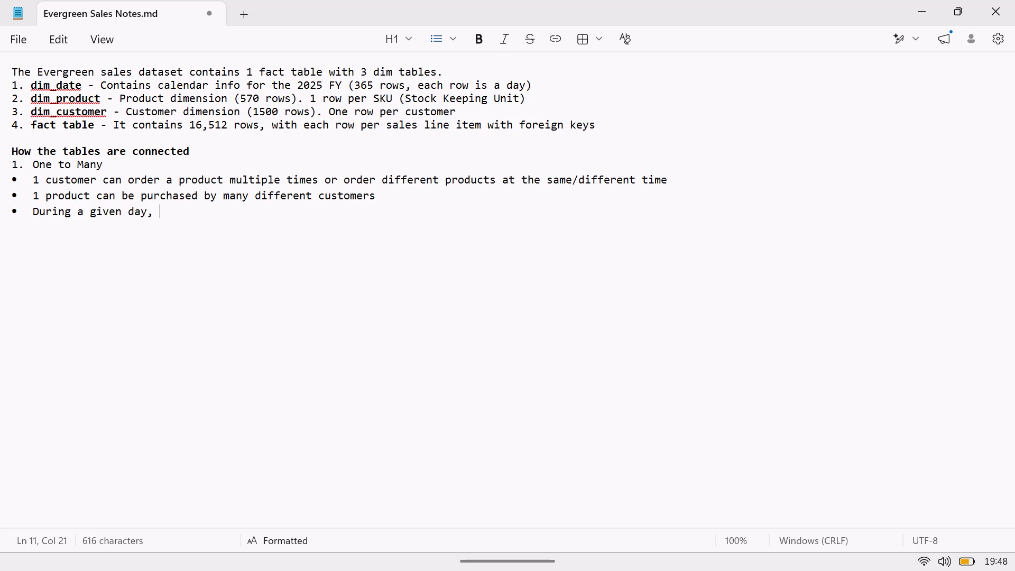
text(1 or many custm)
key(Delete)
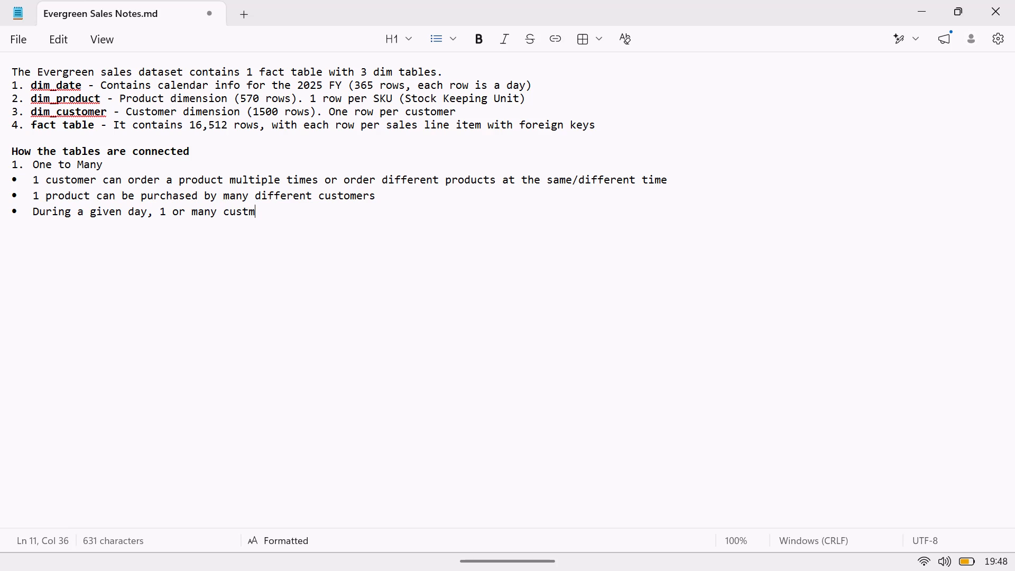
key(BackSpace)
text(omers)
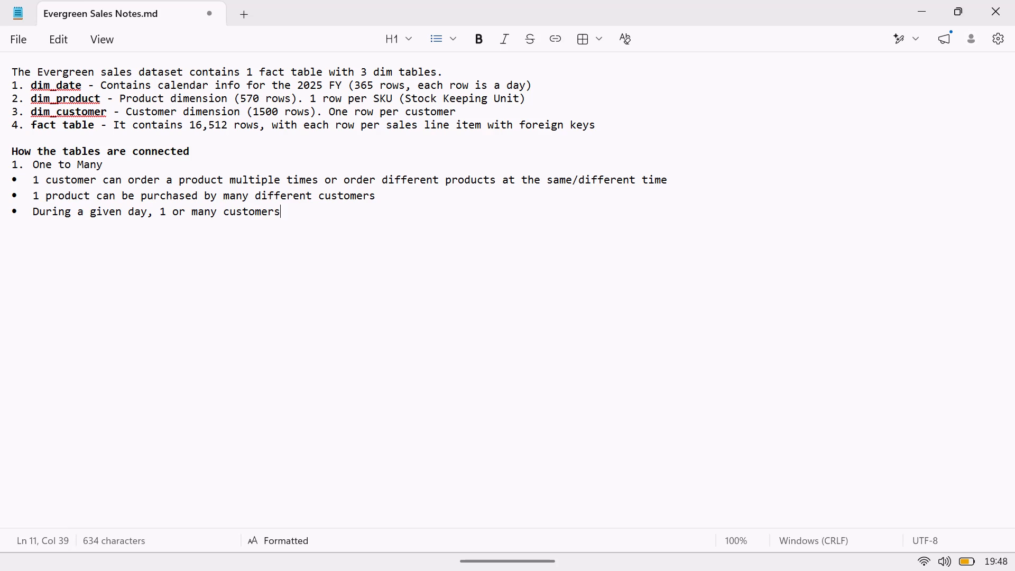
key(space)
text(can order 1 or many)
key(space)
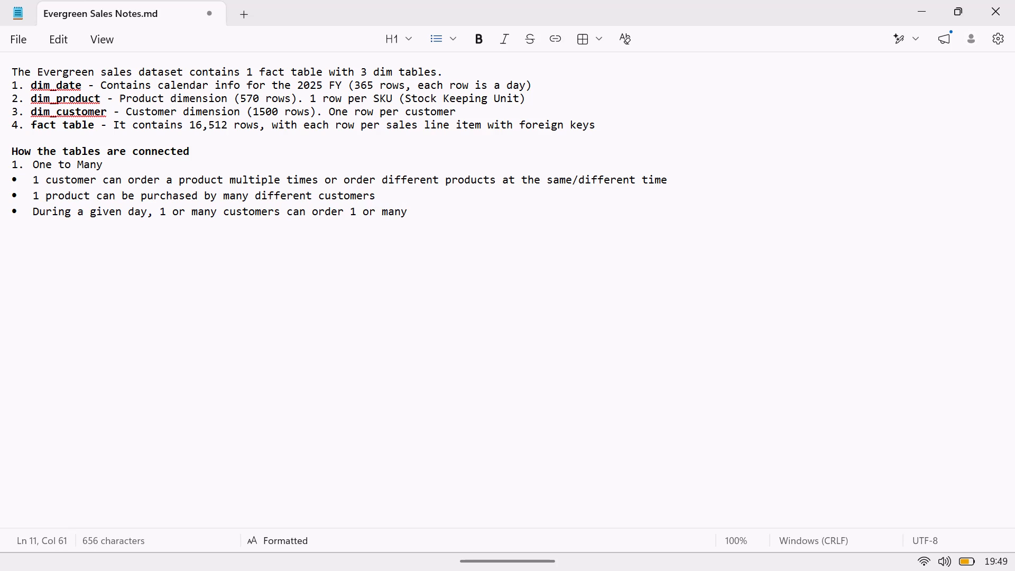
text(producs)
key(BackSpace)
text(ts)
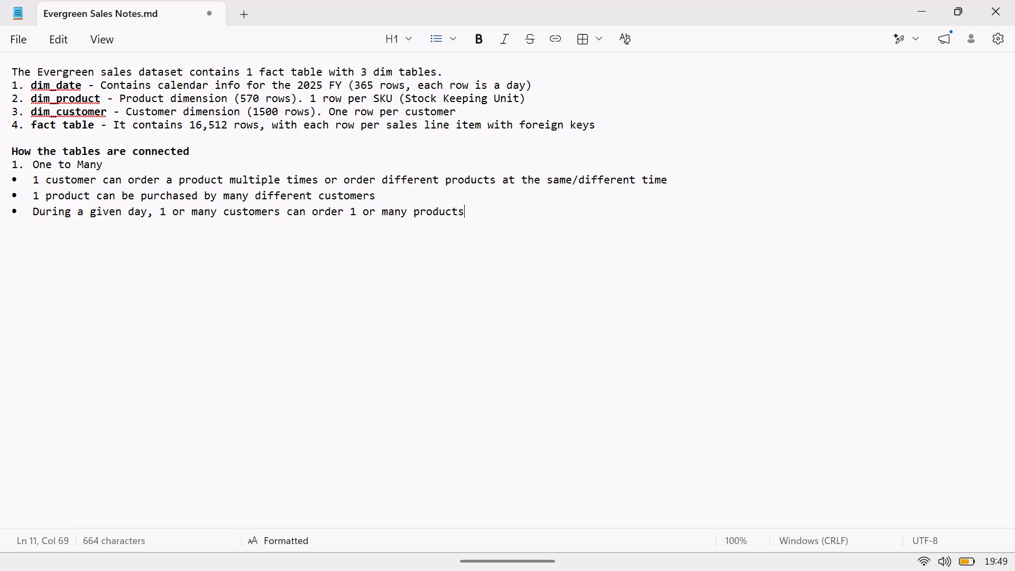
key(ctrl+s)
Switch back to Excel's Navigator and read through the Data Dictionary sheet's column descriptions.
click(951, 1)
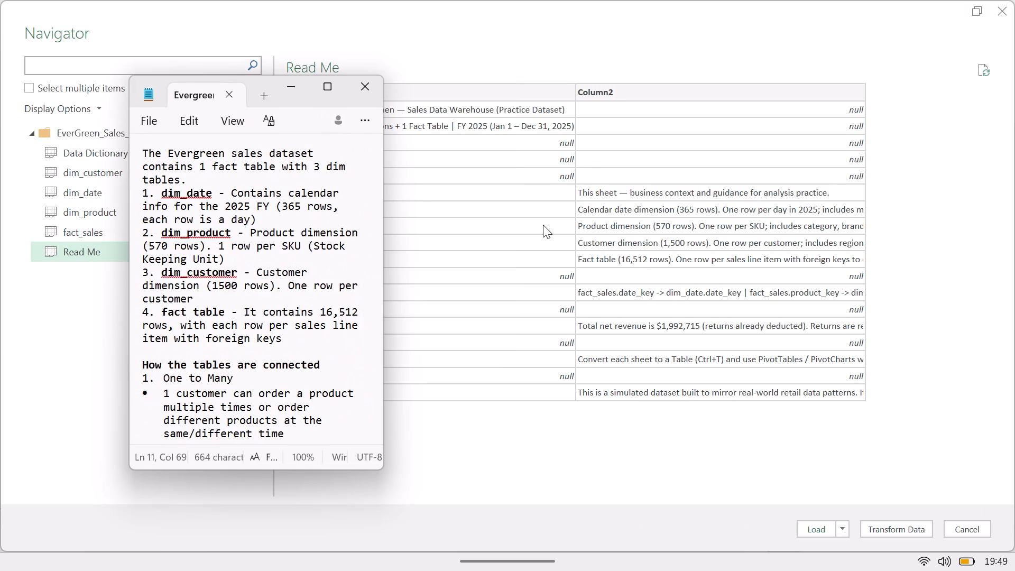
click(511, 492)
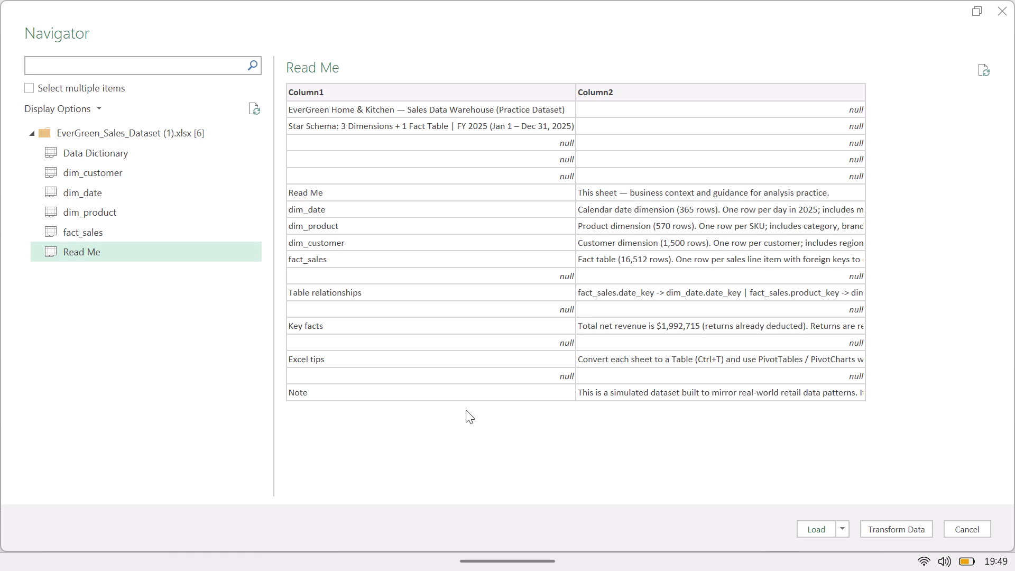
click(114, 143)
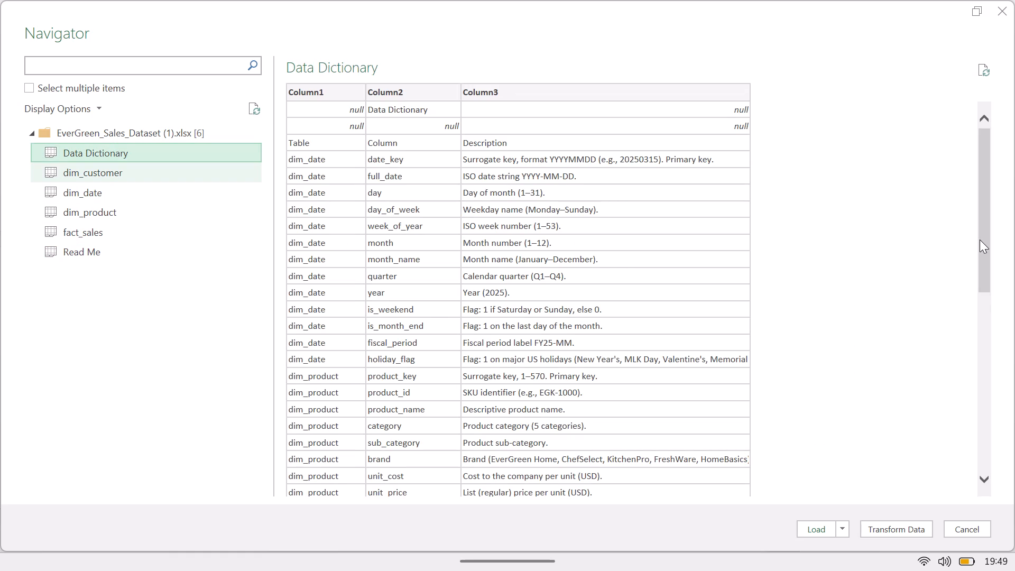
drag(980, 240, 1002, 202)
drag(985, 212, 990, 386)
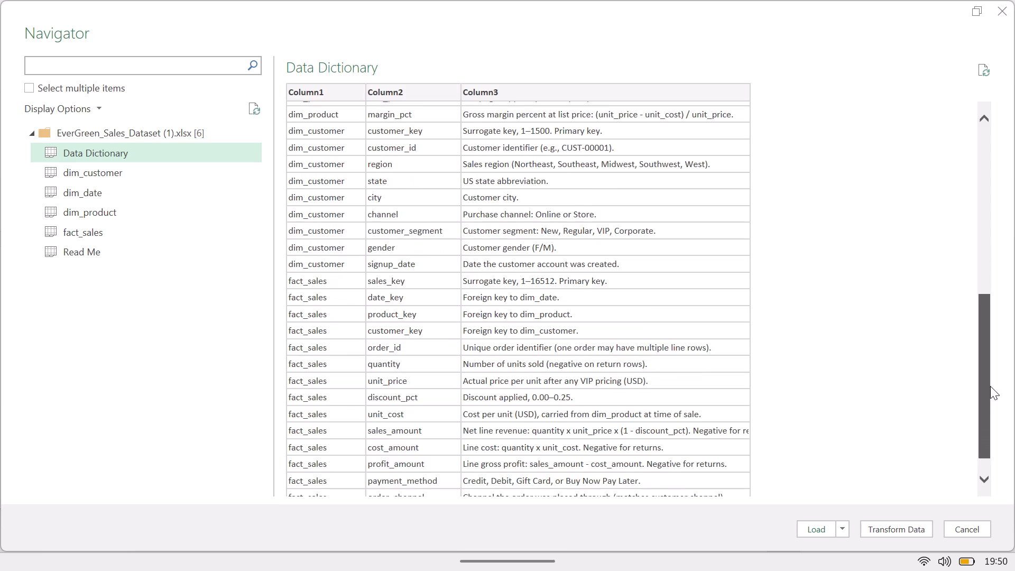
Take a screen snip of the first part of the Data Dictionary, from its heading to the dim_product unit_price row.
drag(990, 386, 1014, 98)
key(Print)
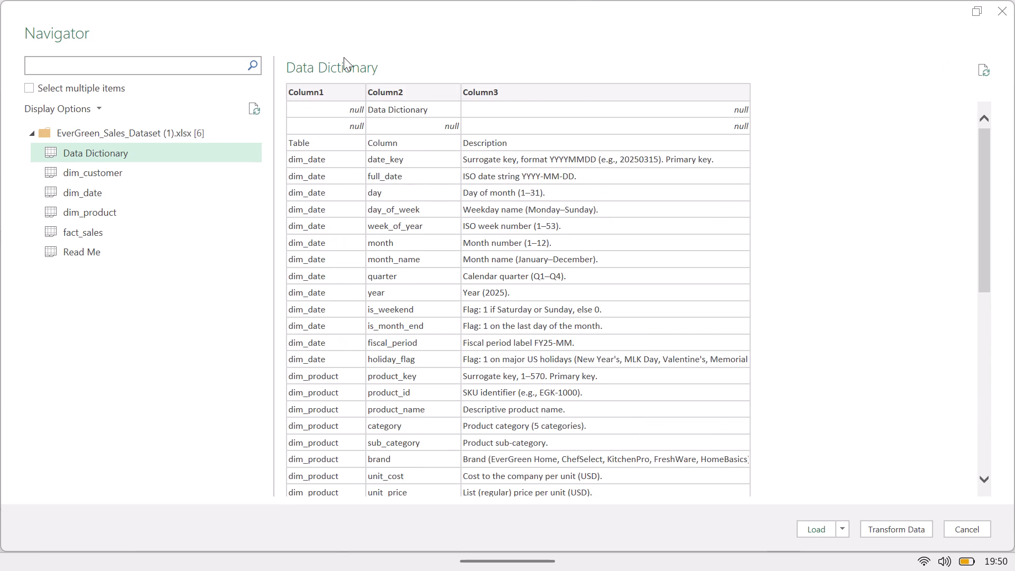
drag(279, 60, 650, 201)
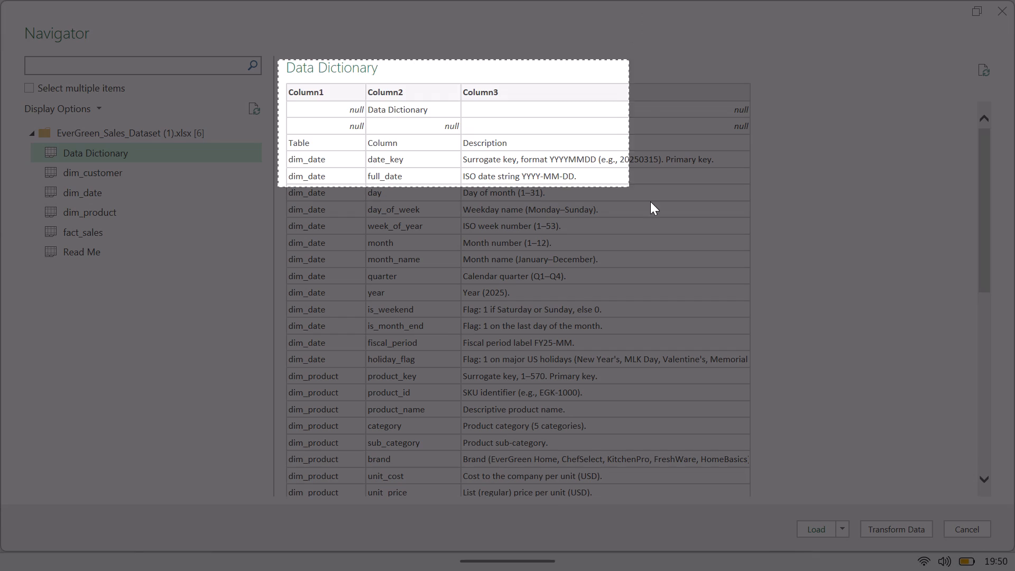
drag(650, 201, 794, 504)
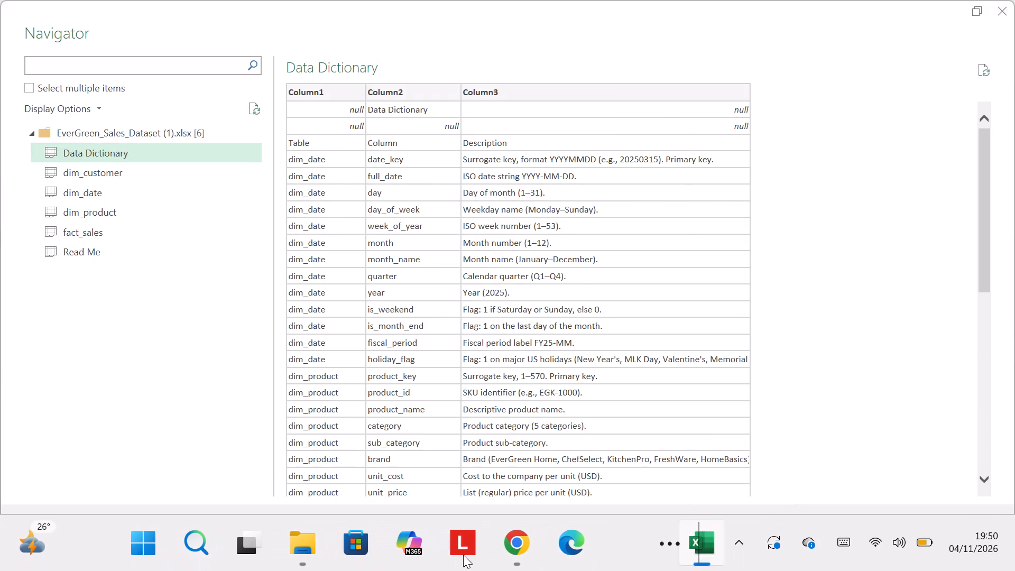
Save the snip as the PNG file "Data Dict 1" in Pictures and close Snipping Tool.
click(807, 398)
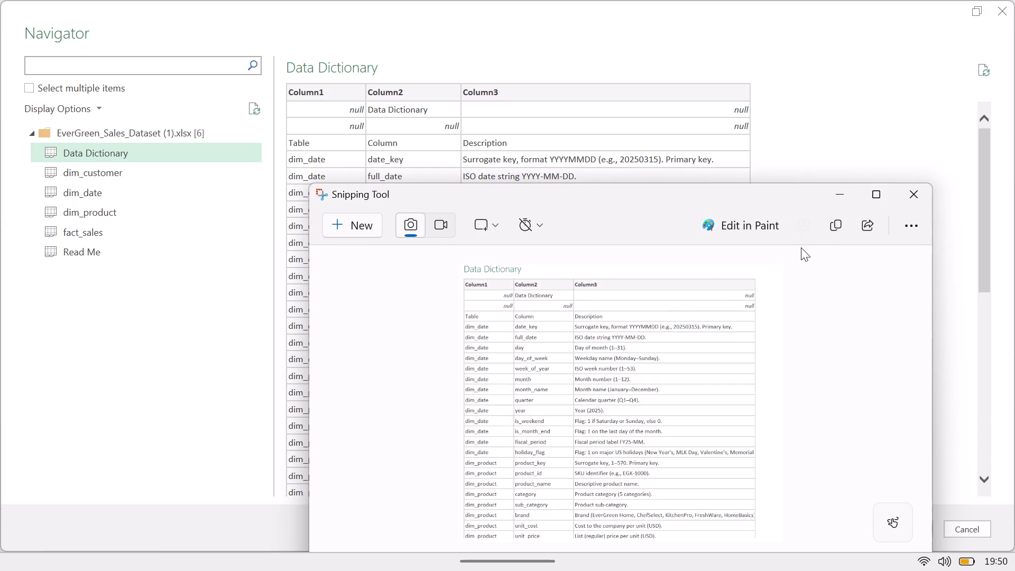
click(807, 229)
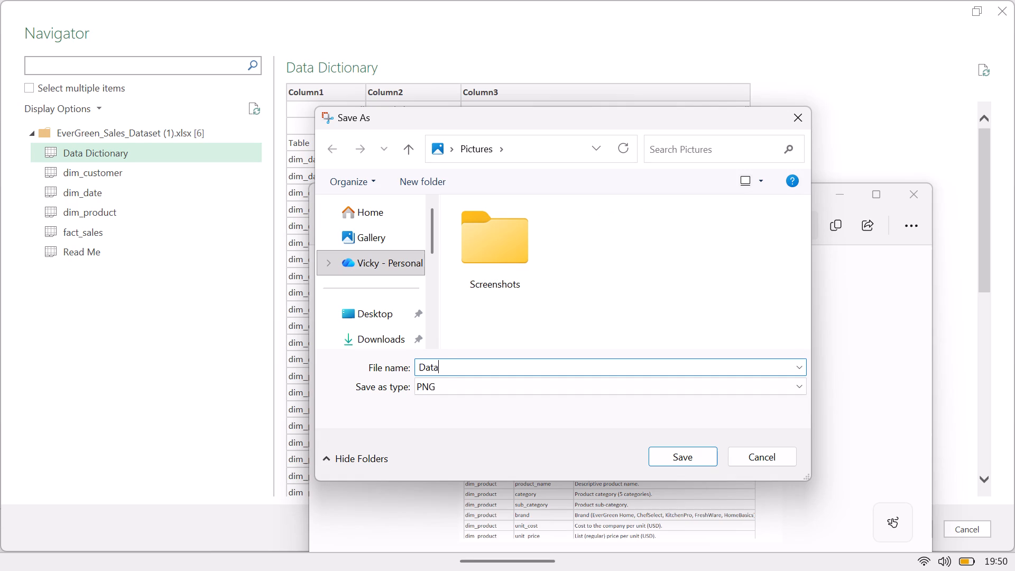
text(ict 1)
key(Return)
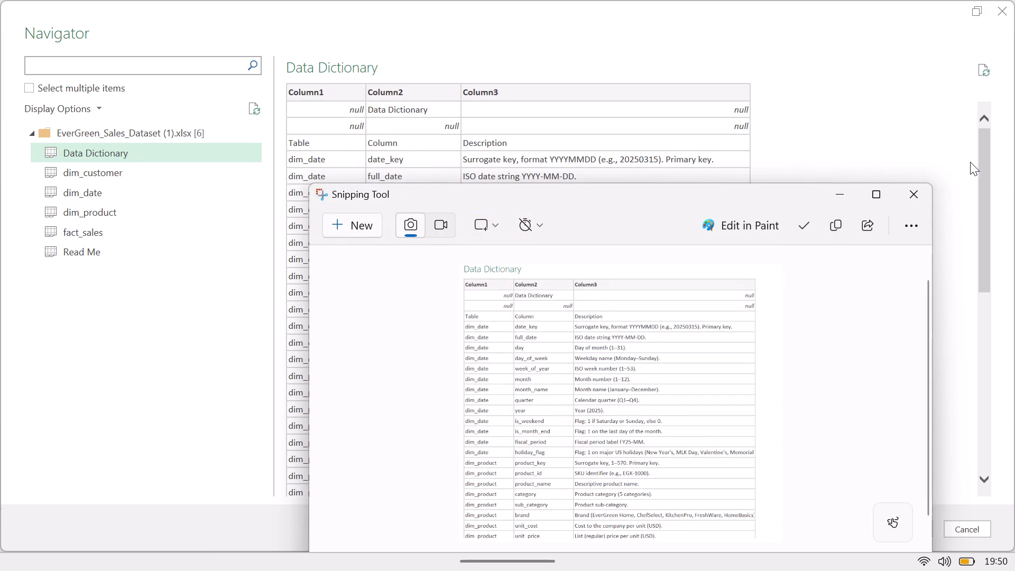
click(926, 191)
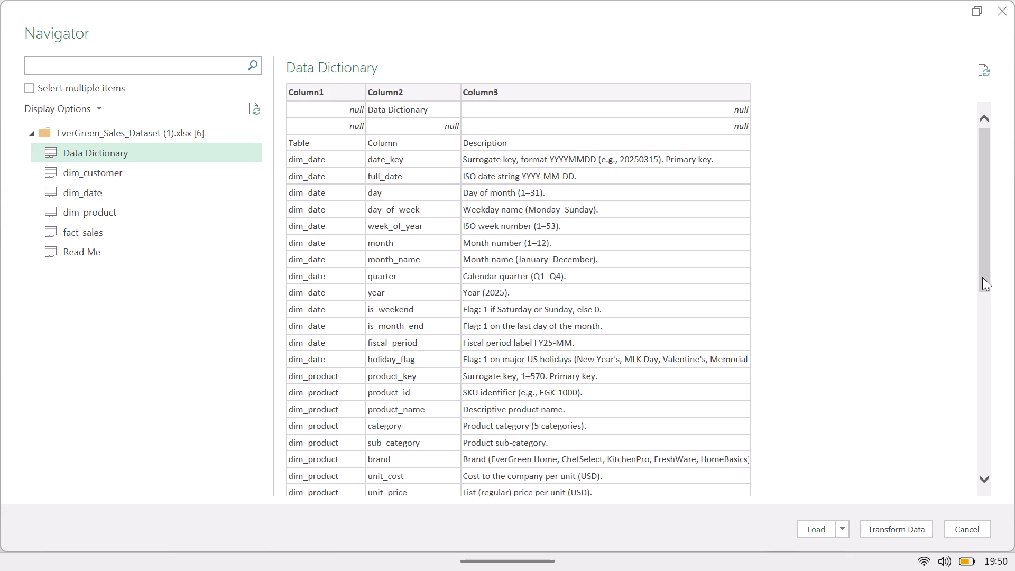
Take a screen snip of the Data Dictionary's next part, from the dim_product margin_pct row to the fact_sales payment_method row.
drag(983, 278, 983, 282)
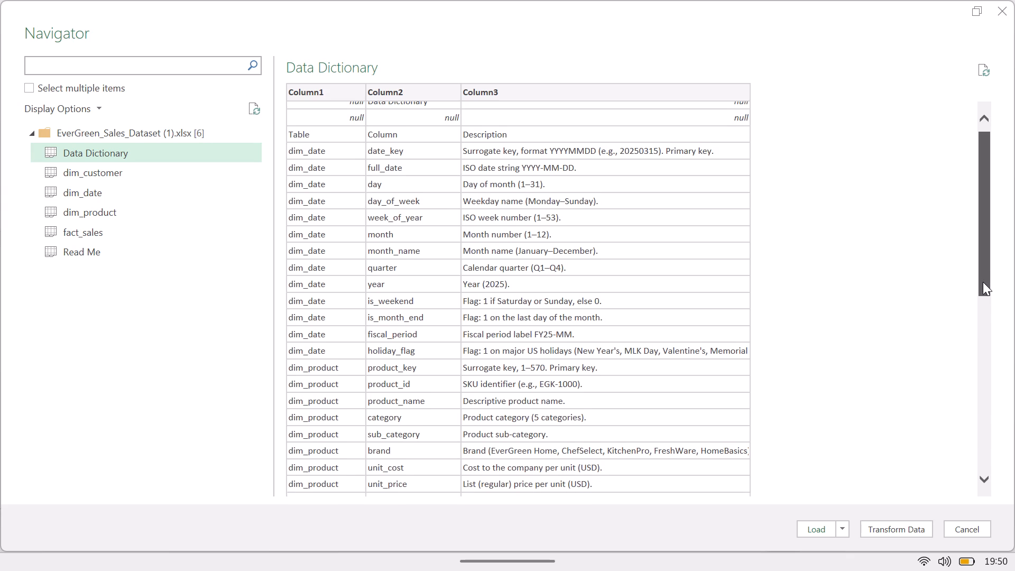
drag(983, 282, 988, 353)
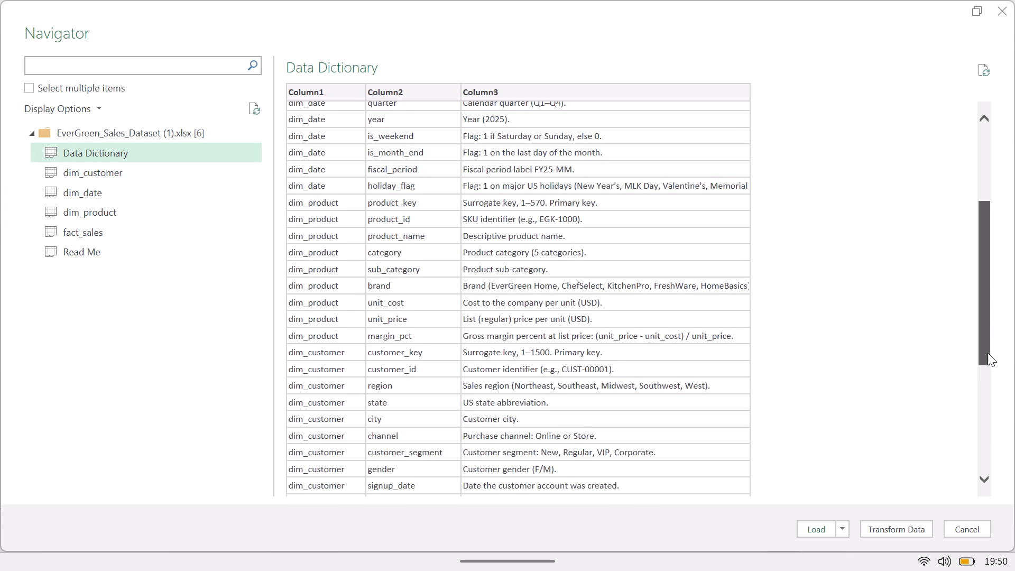
drag(988, 353, 990, 408)
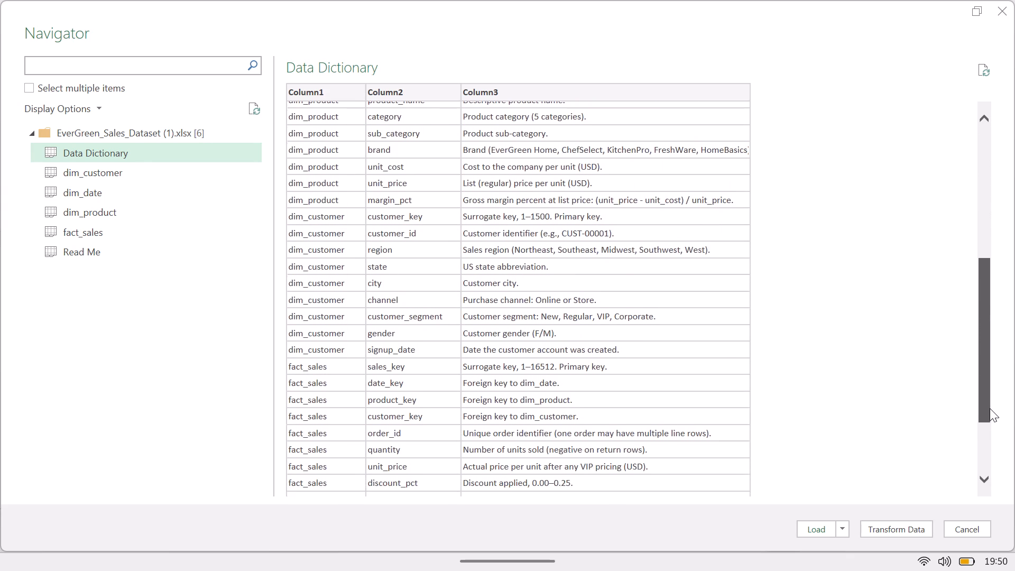
drag(990, 408, 996, 440)
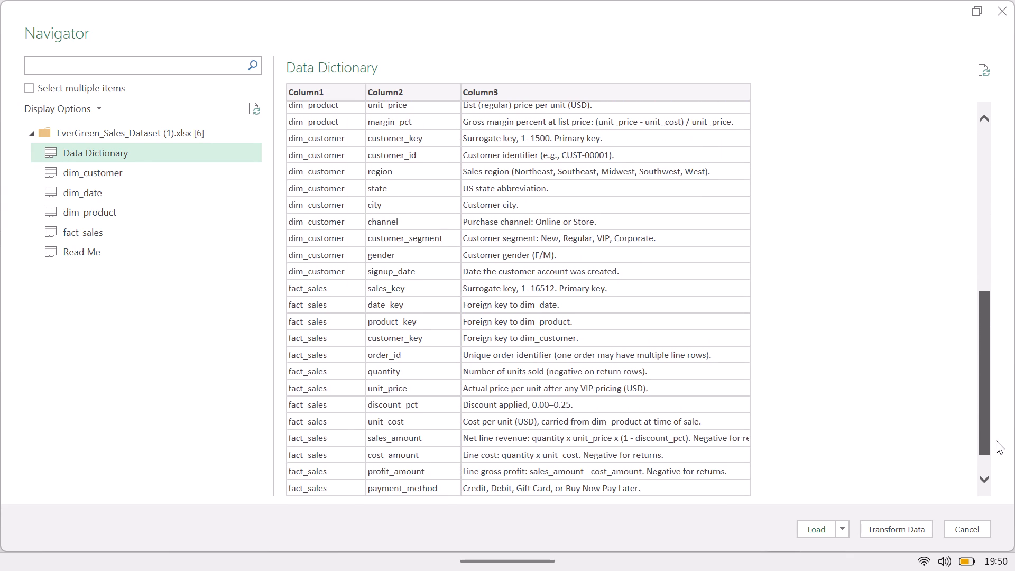
drag(996, 440, 996, 443)
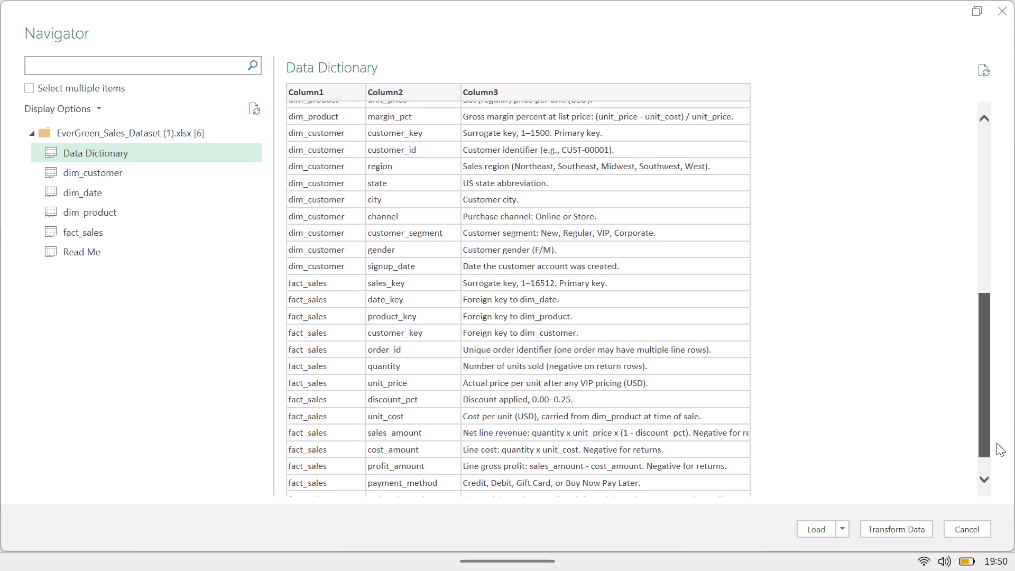
drag(996, 443, 996, 443)
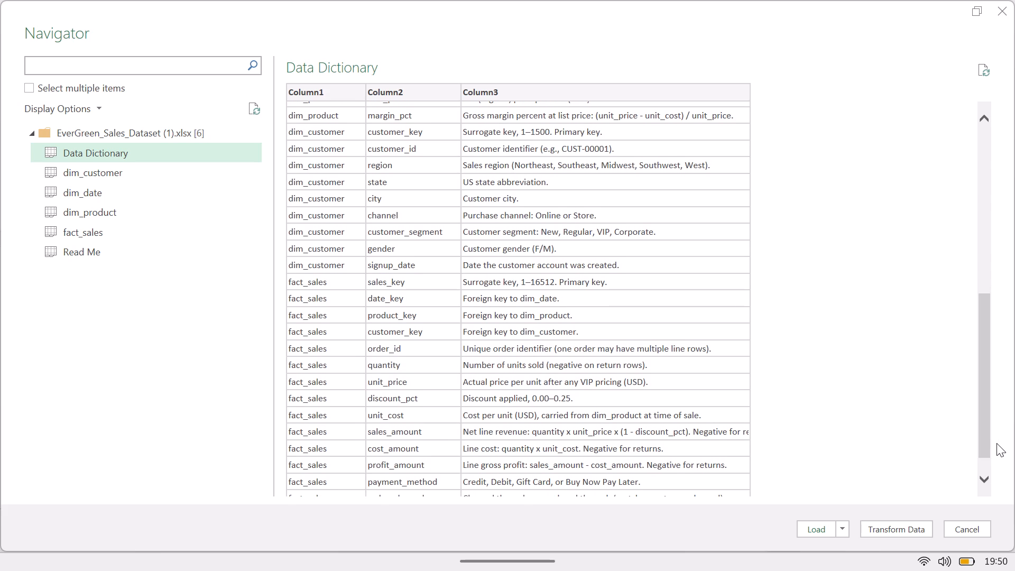
key(Print)
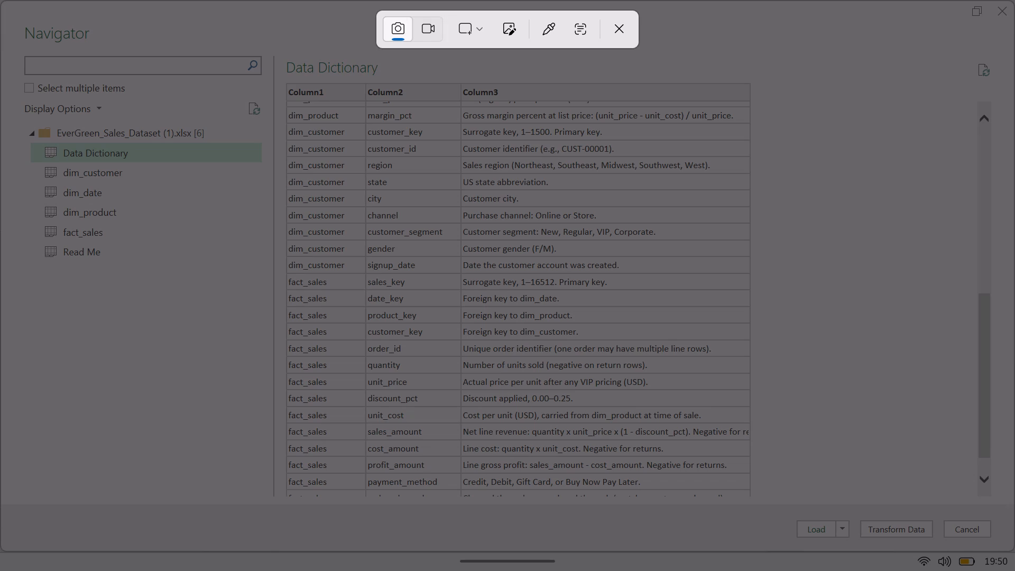
drag(277, 50, 842, 502)
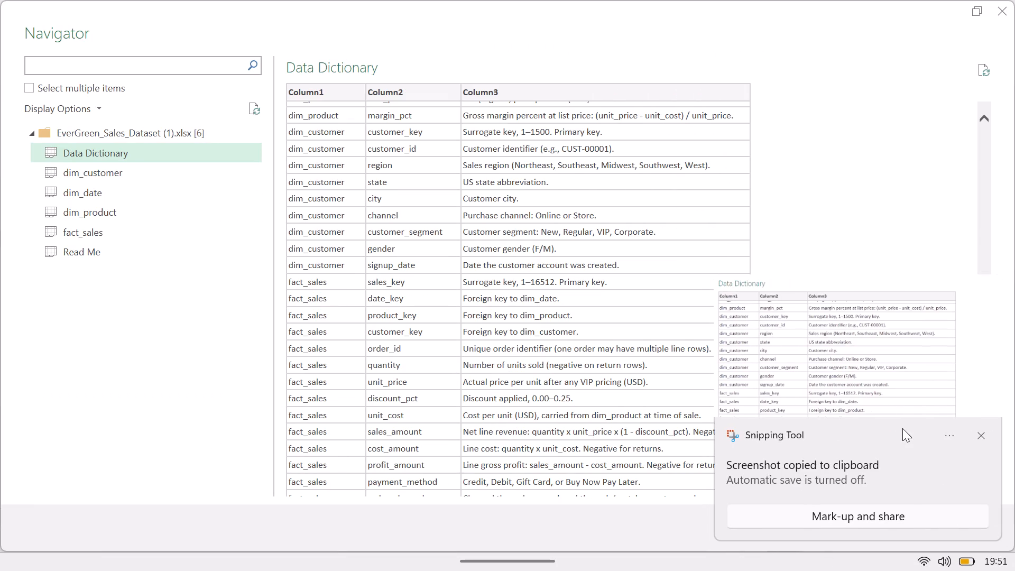
Save the snip as "Data Dict 2" in Pictures and close Snipping Tool.
click(900, 400)
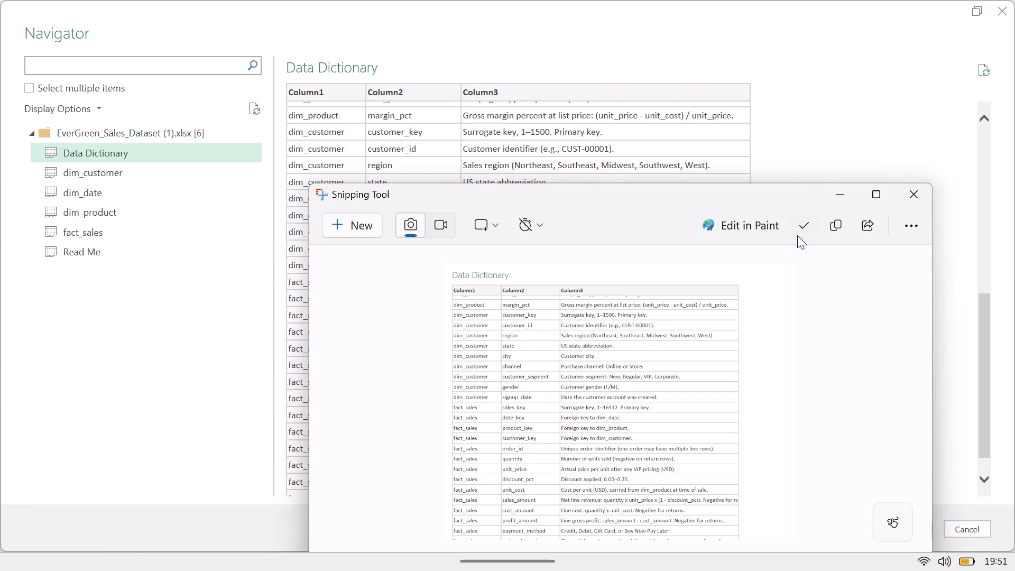
click(798, 235)
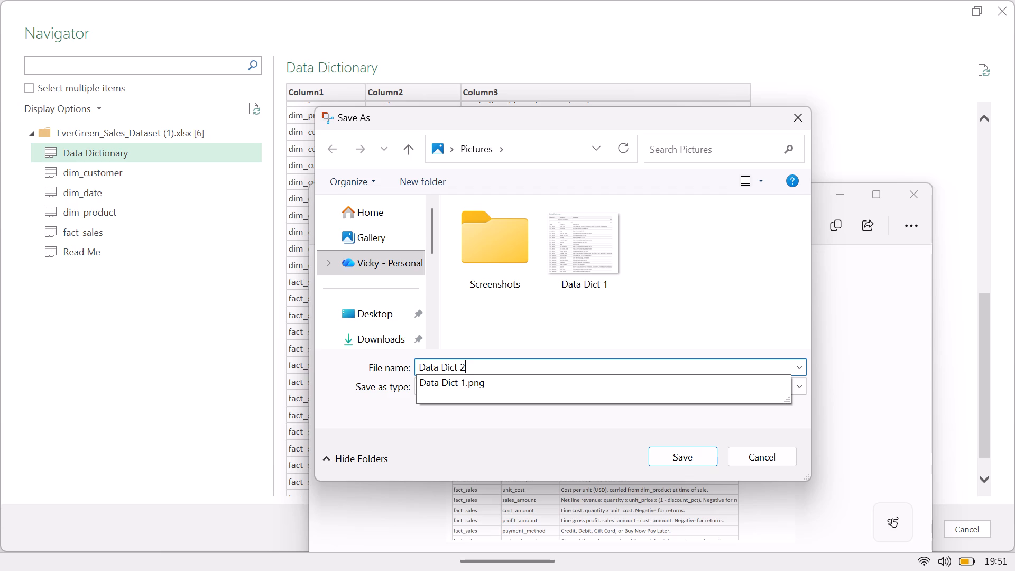
key(Return)
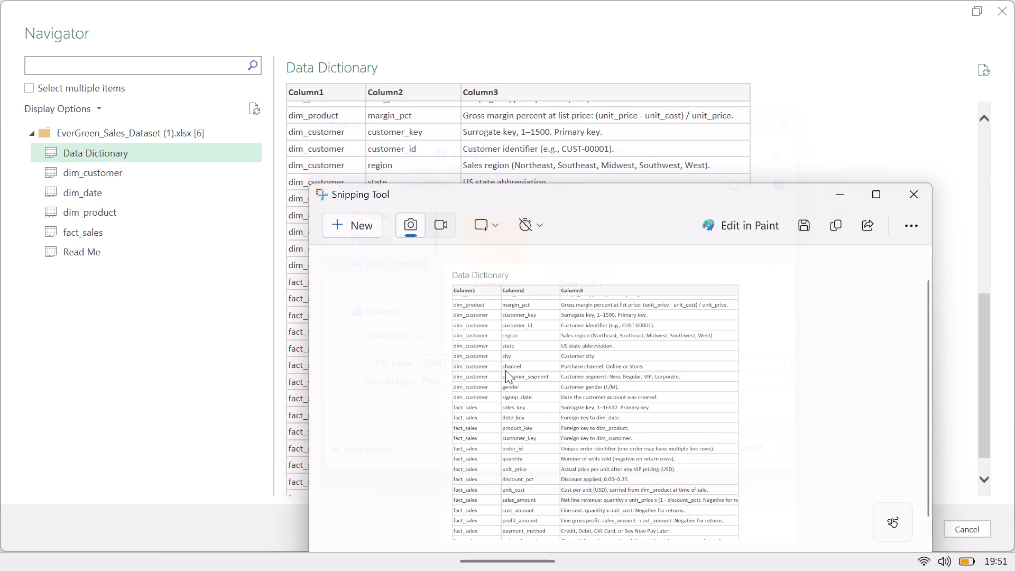
click(911, 201)
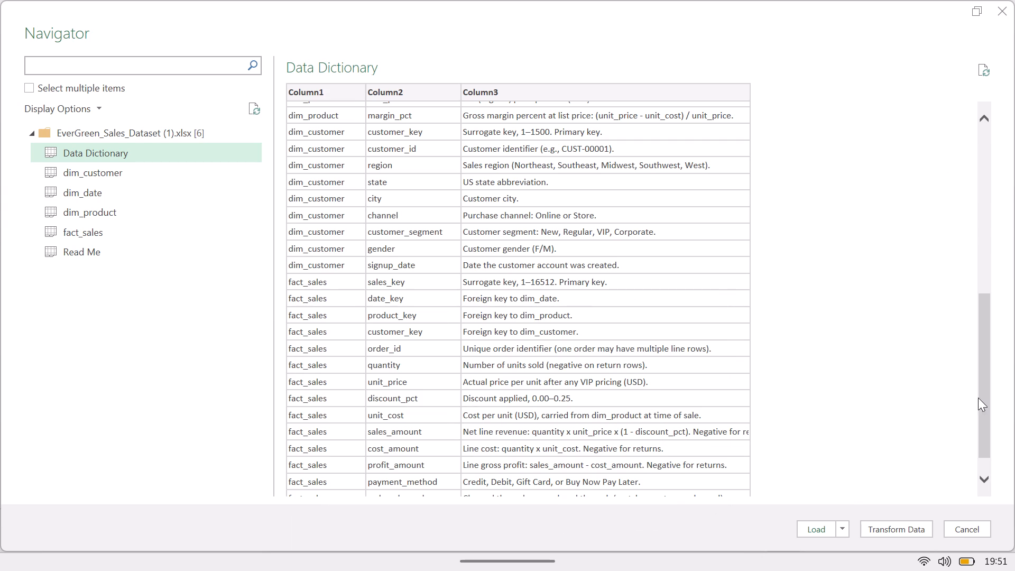
Take a screen snip of the Data Dictionary's last three fact_sales rows, from payment_method to is_return.
drag(984, 399, 983, 472)
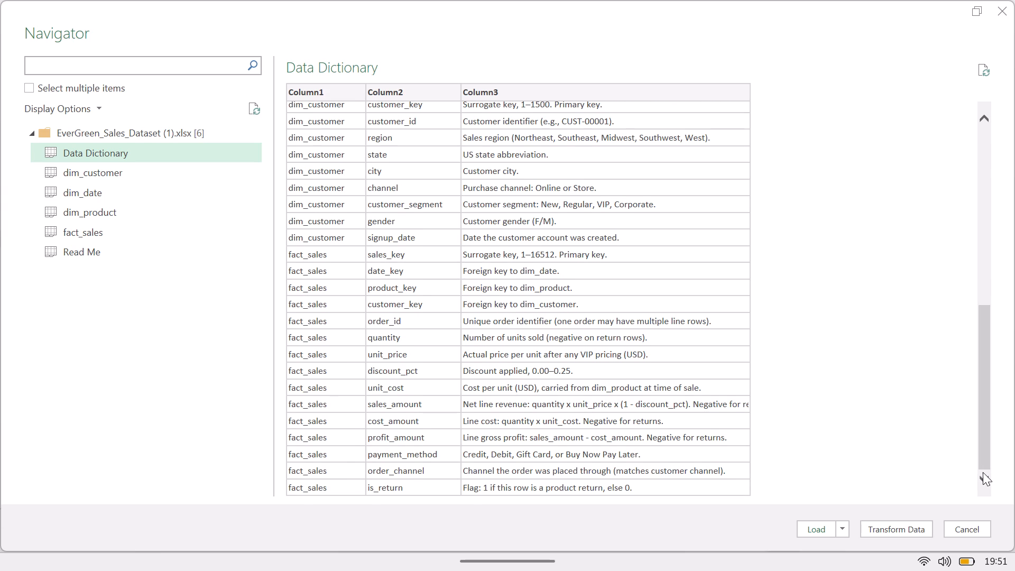
key(Print)
drag(282, 451, 481, 463)
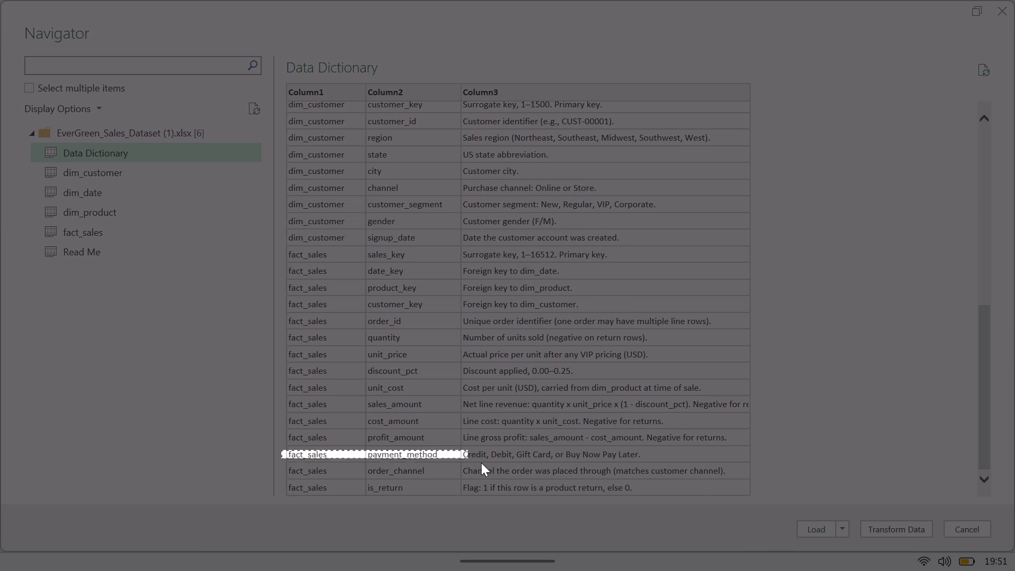
drag(481, 463, 758, 496)
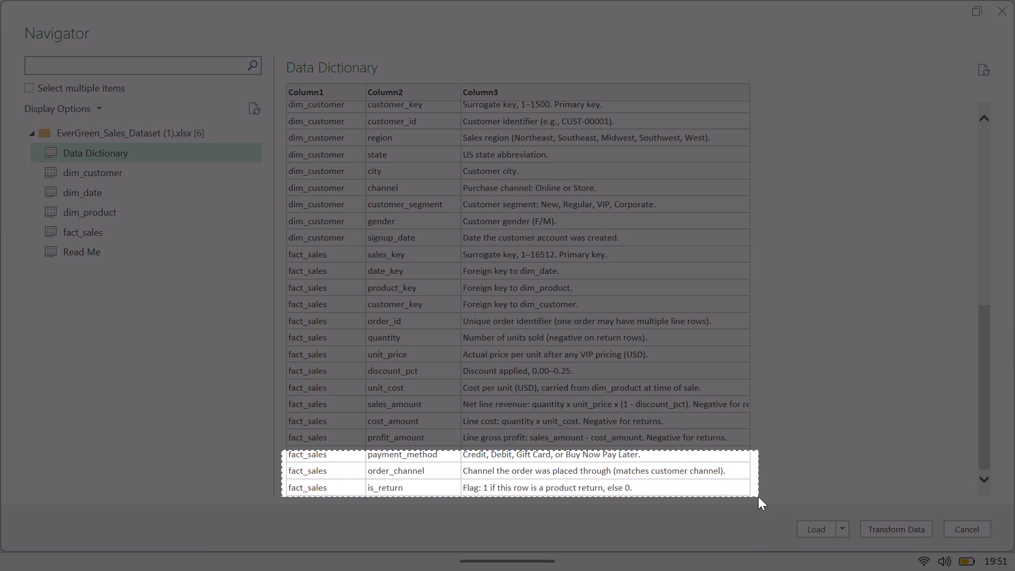
drag(758, 496, 758, 497)
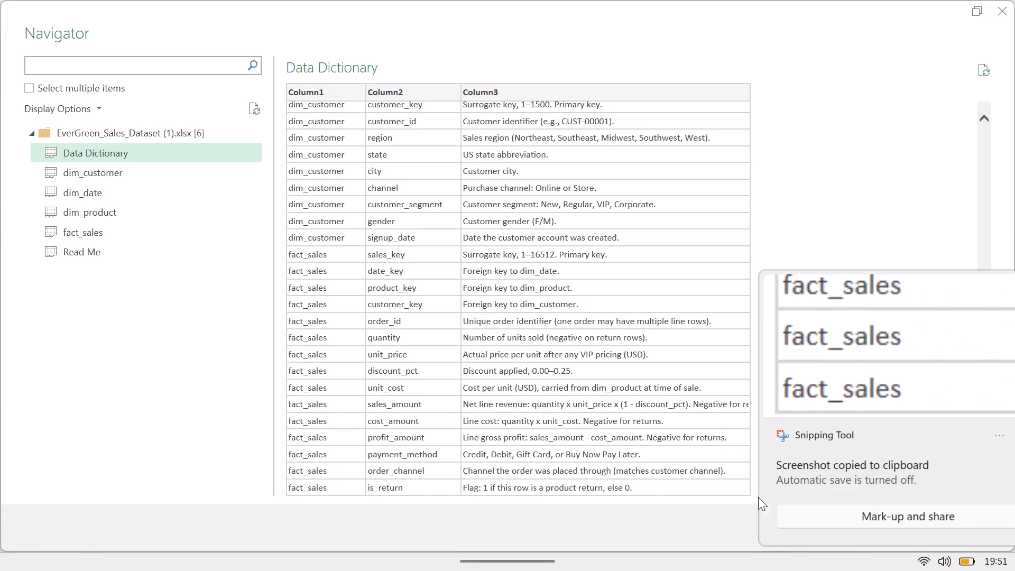
Save the snip as the PNG file "Data Dict 3" in Pictures and close Snipping Tool.
click(838, 391)
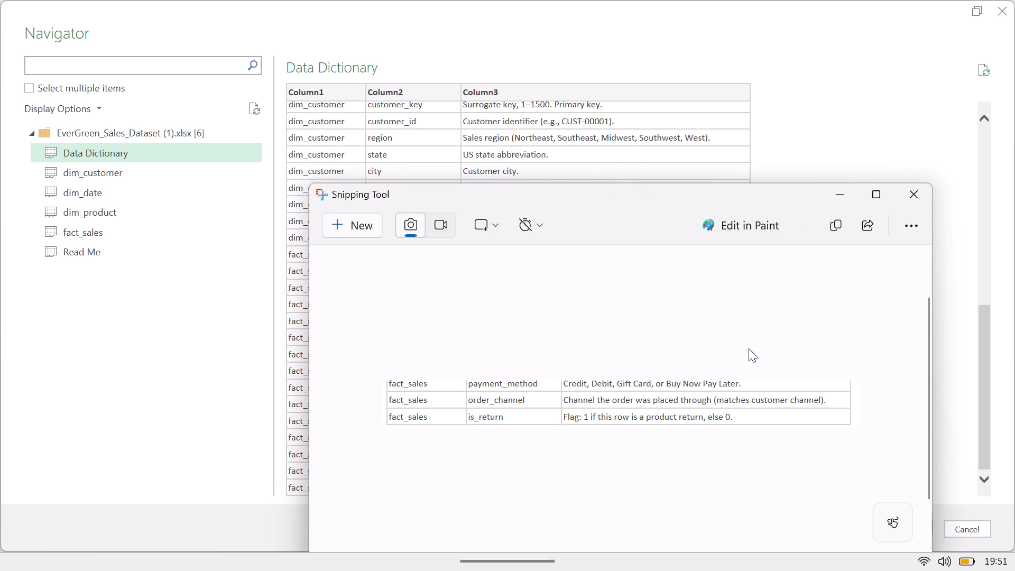
click(808, 236)
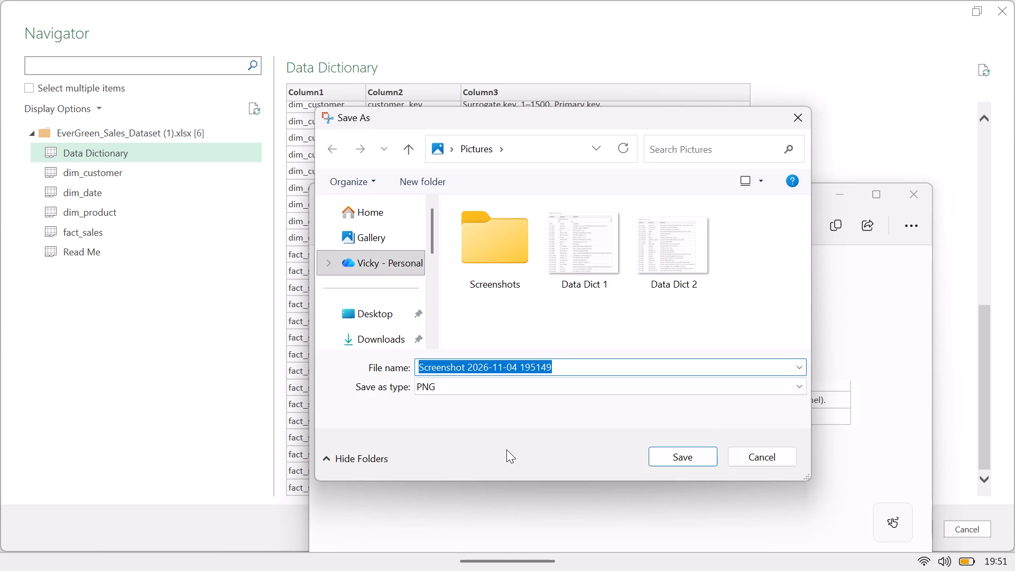
text(ict 3)
key(Return)
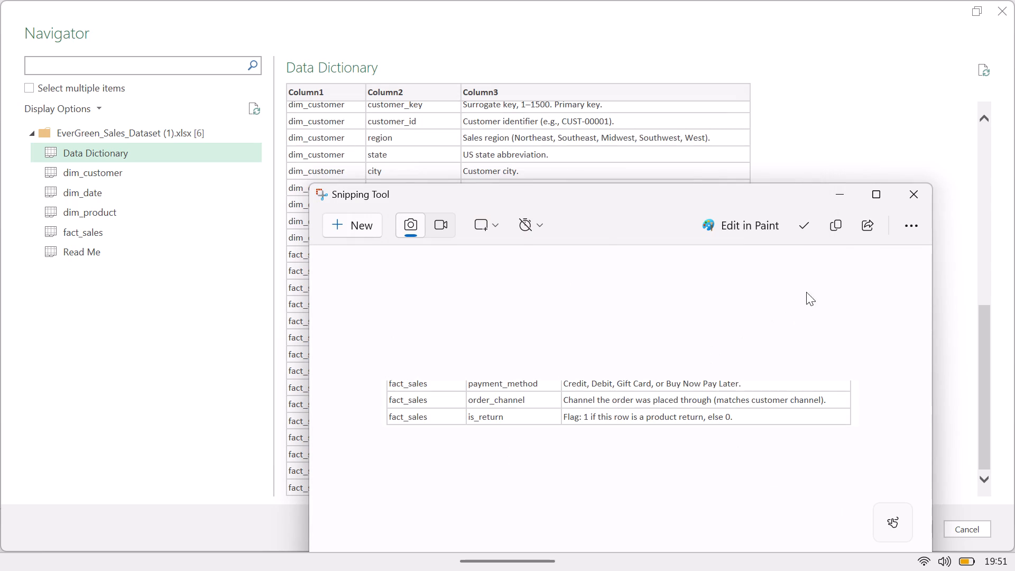
click(915, 194)
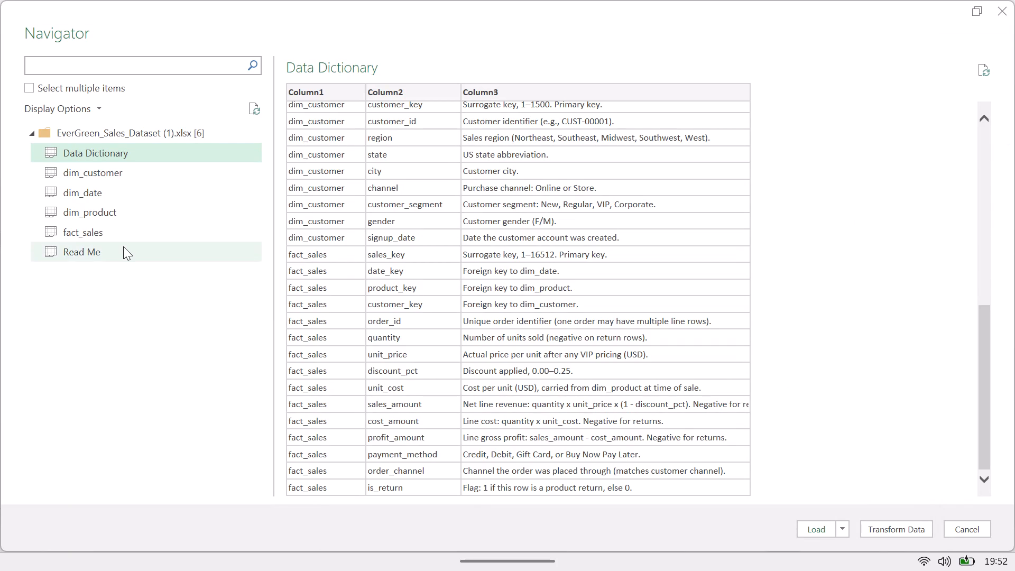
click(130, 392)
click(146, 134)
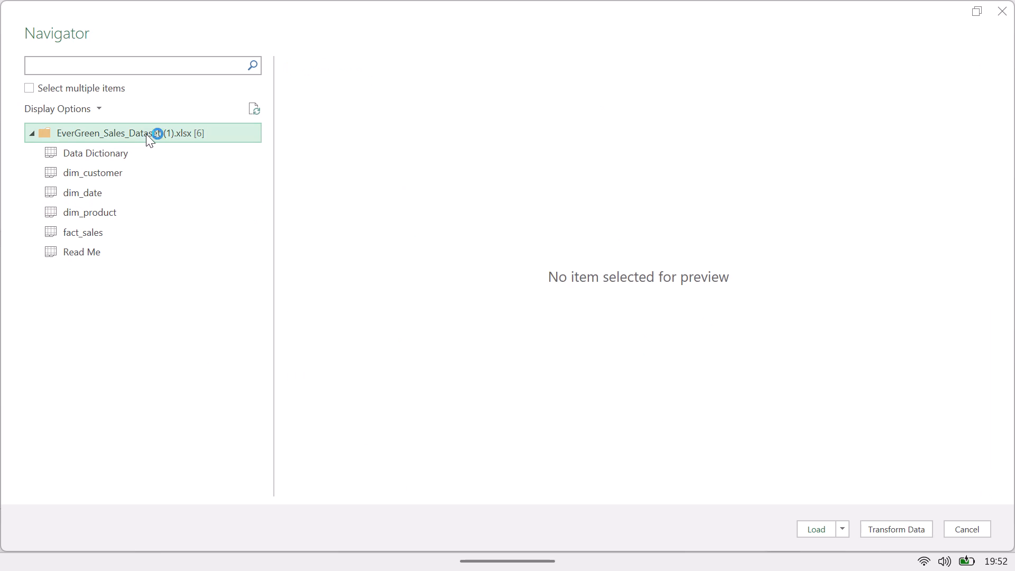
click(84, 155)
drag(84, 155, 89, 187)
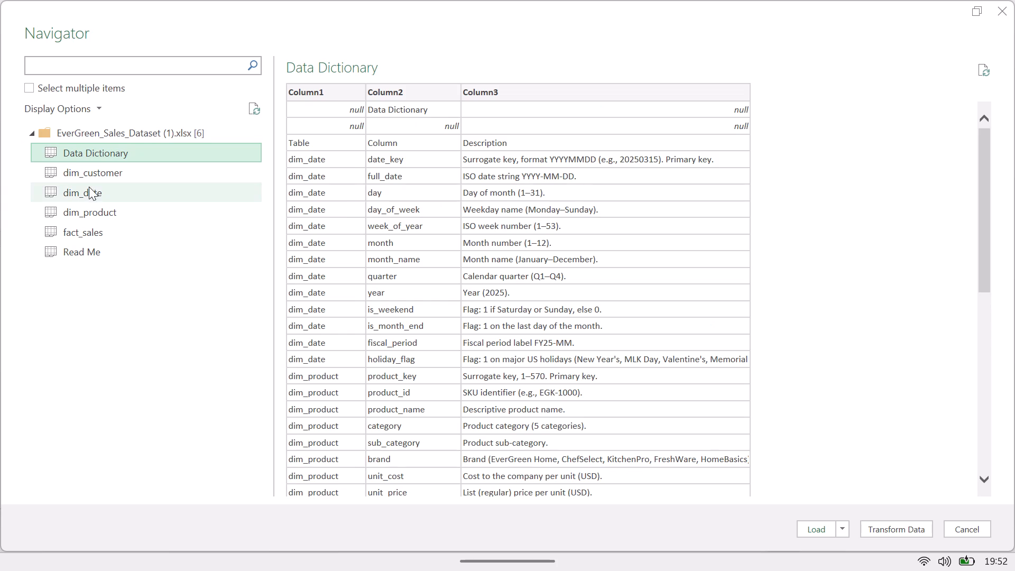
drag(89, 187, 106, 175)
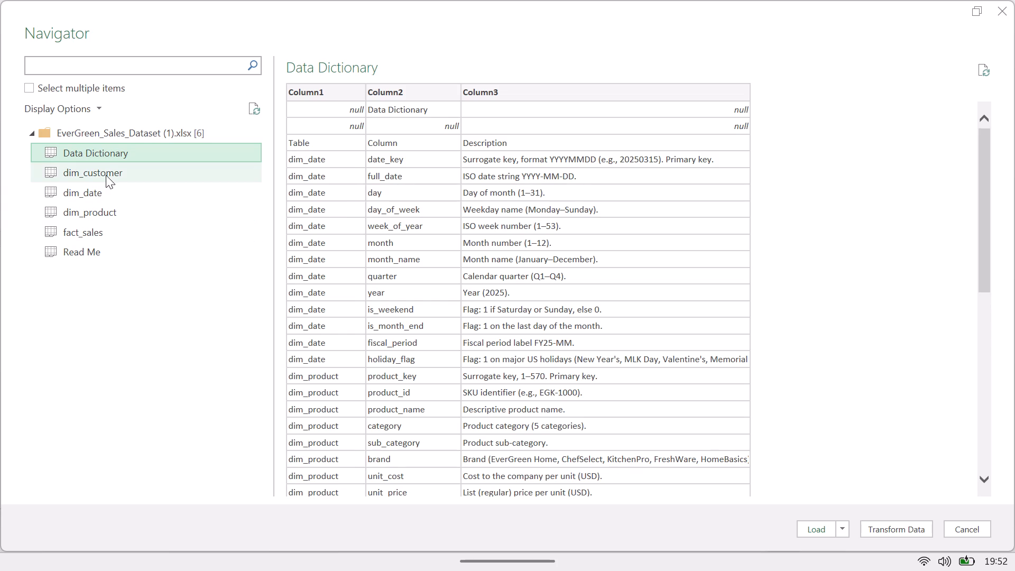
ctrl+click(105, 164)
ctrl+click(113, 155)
Preview all columns of the fact_sales table and open it in the Power Query Editor for transformation.
click(87, 234)
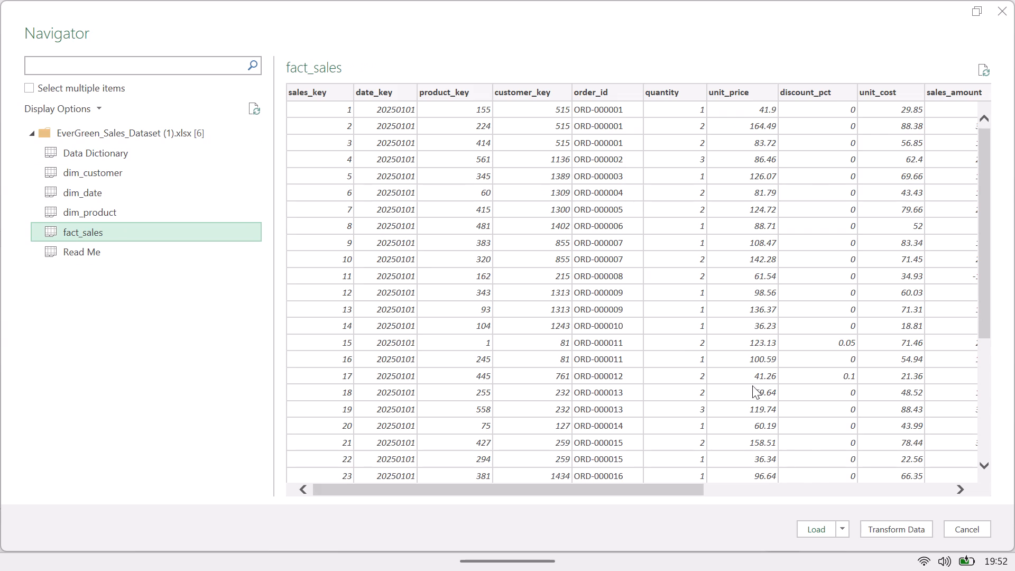
drag(682, 493, 943, 501)
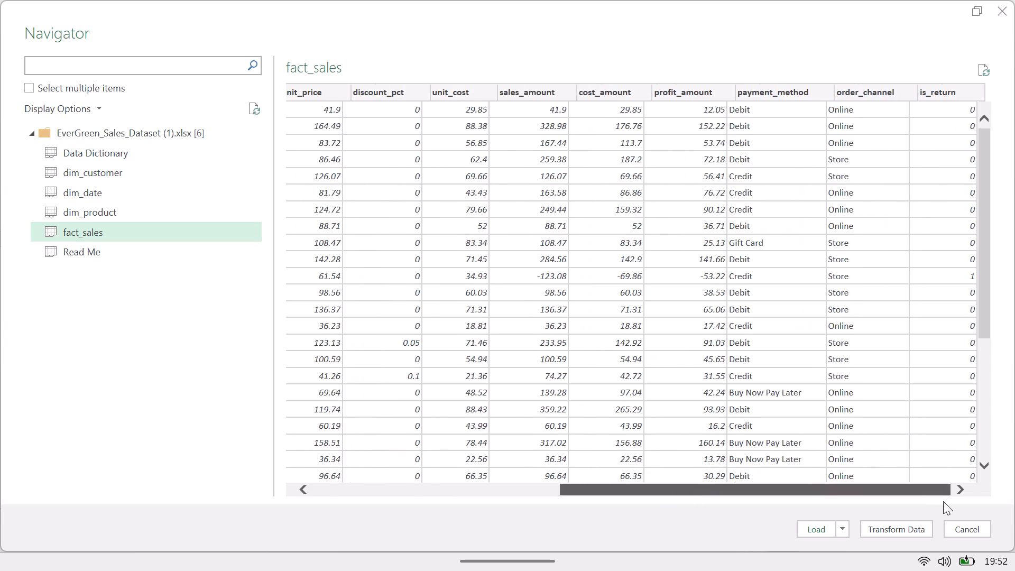
drag(943, 501, 616, 515)
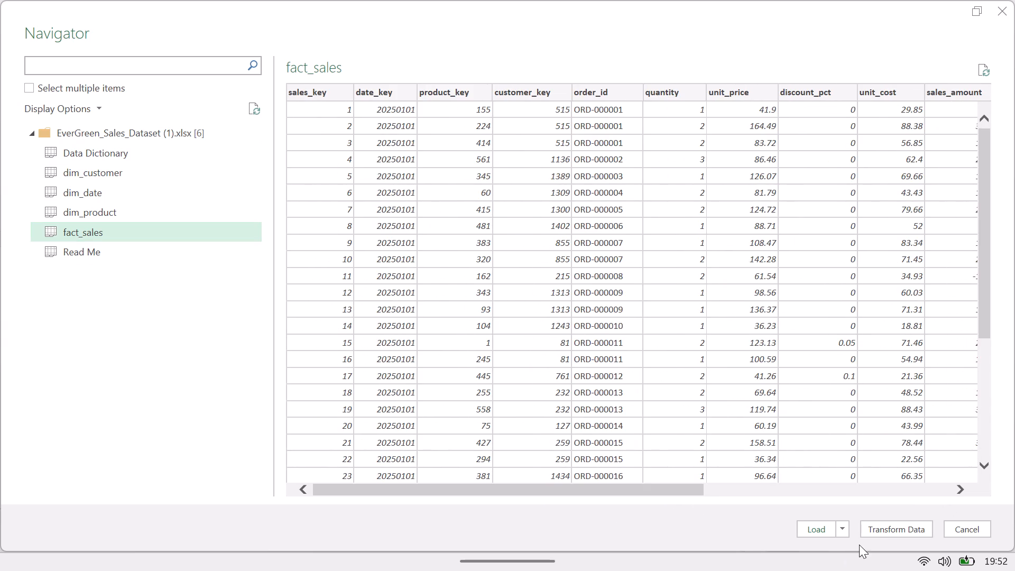
click(884, 531)
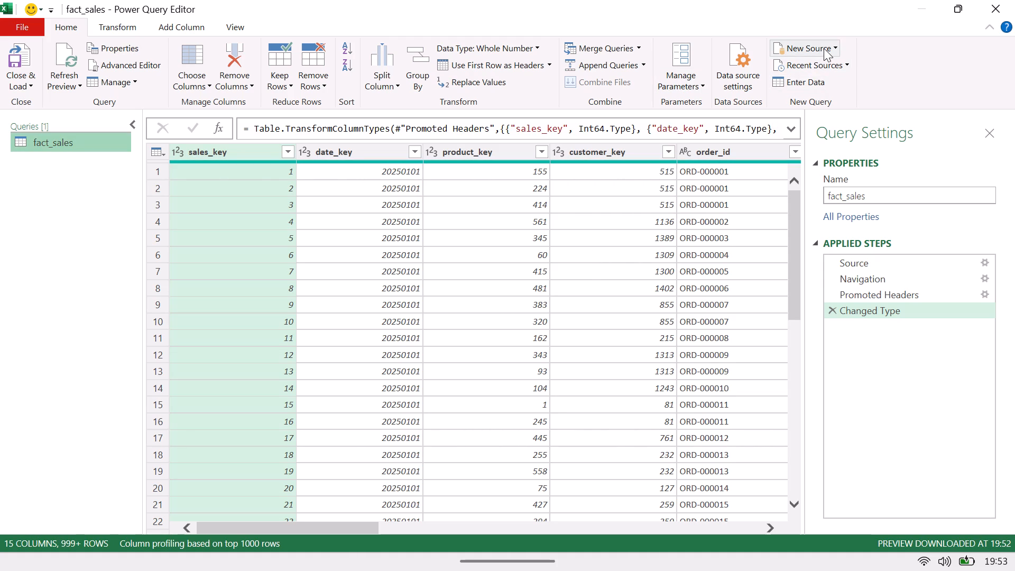
Add the dim_customer table from the recent source EverGreen_Sales_Dataset (1).xlsx as a new query.
click(806, 81)
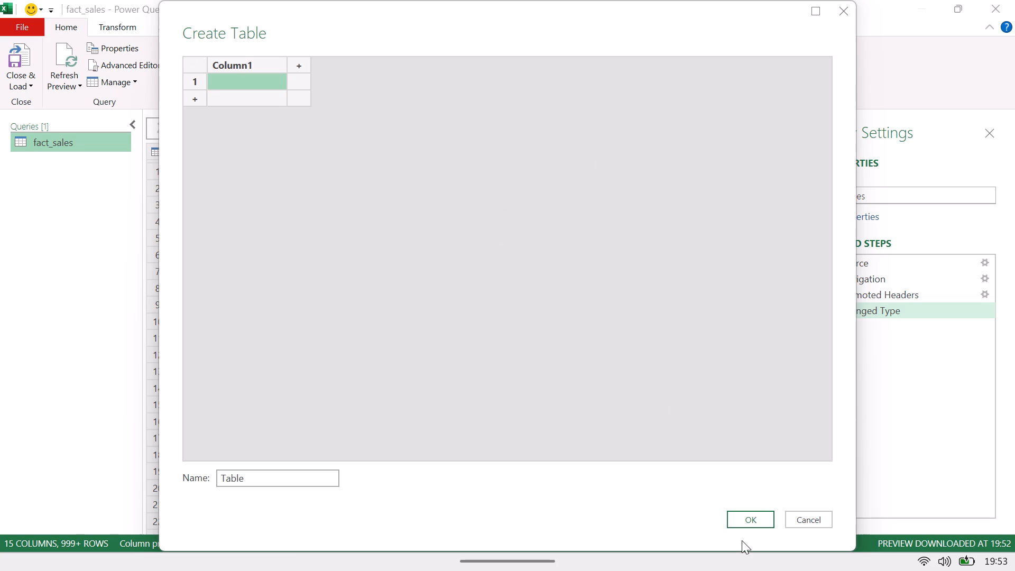
click(793, 526)
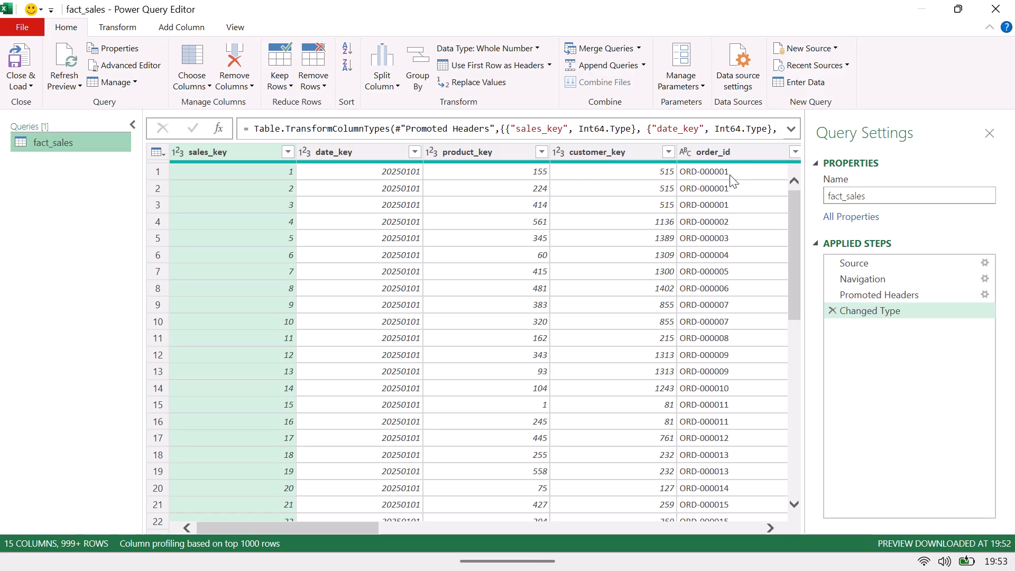
click(845, 67)
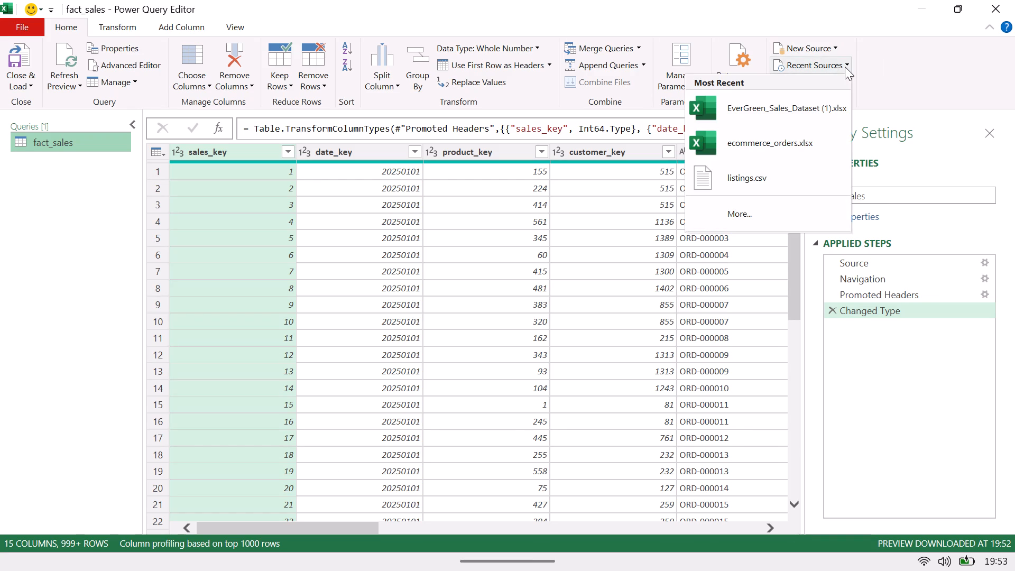
click(796, 104)
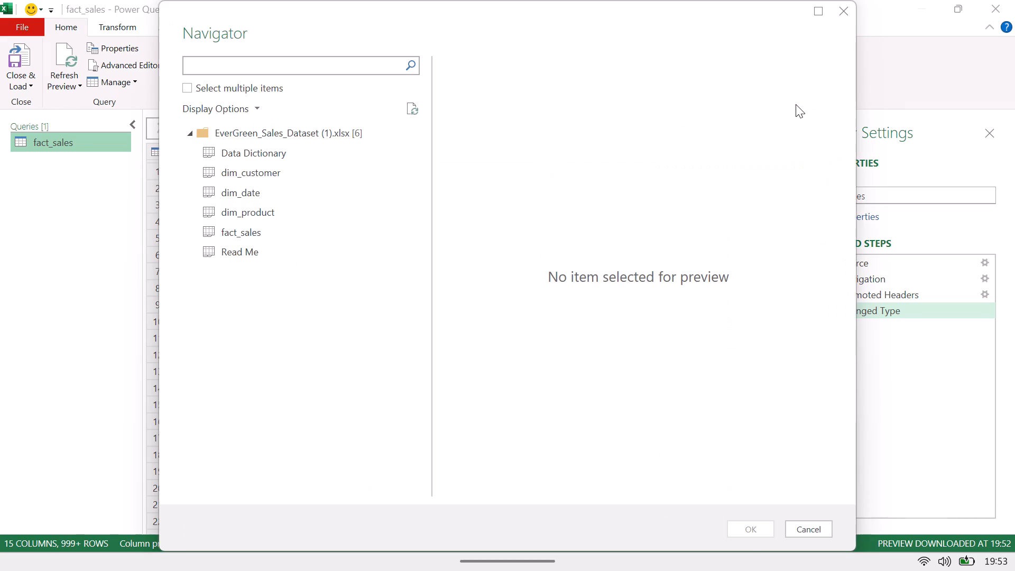
click(306, 173)
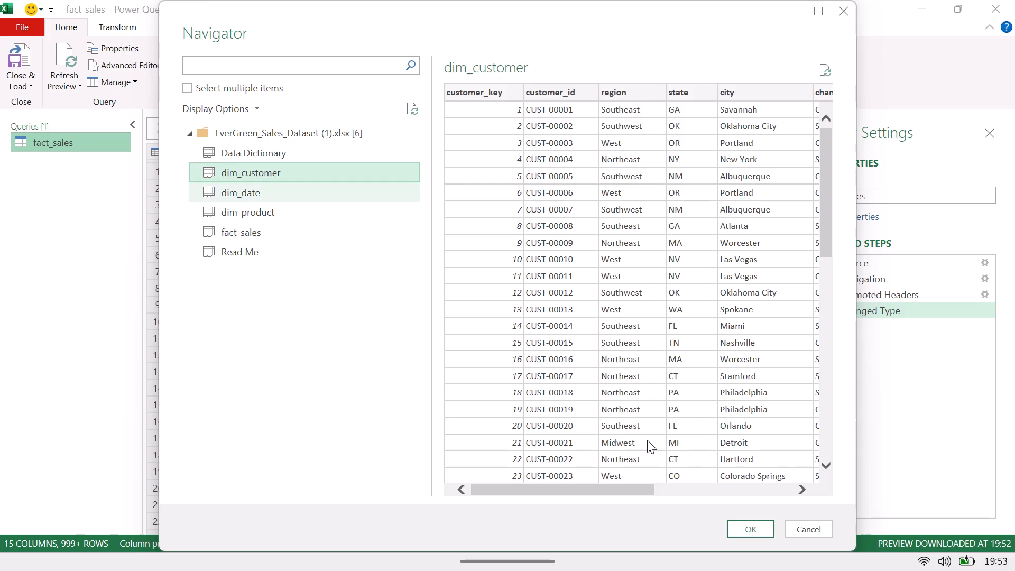
click(745, 528)
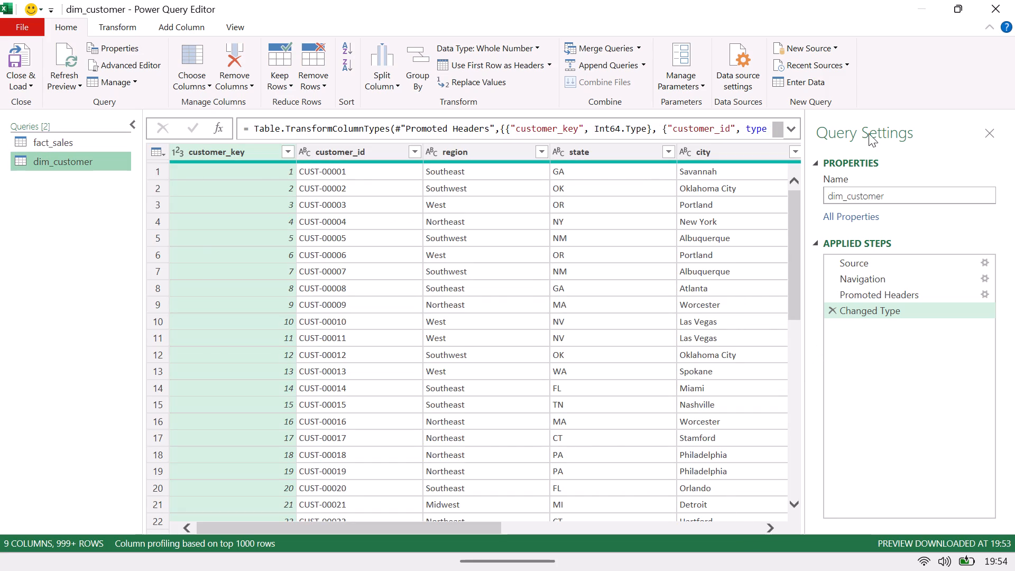
Add the dim_product table from EverGreen_Sales_Dataset (1).xlsx as another query.
click(845, 65)
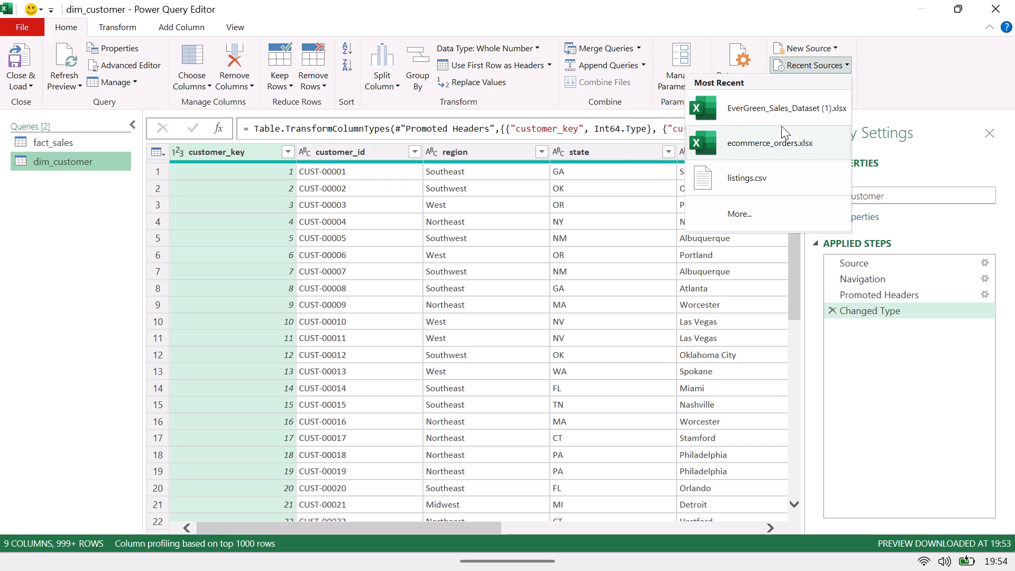
click(790, 112)
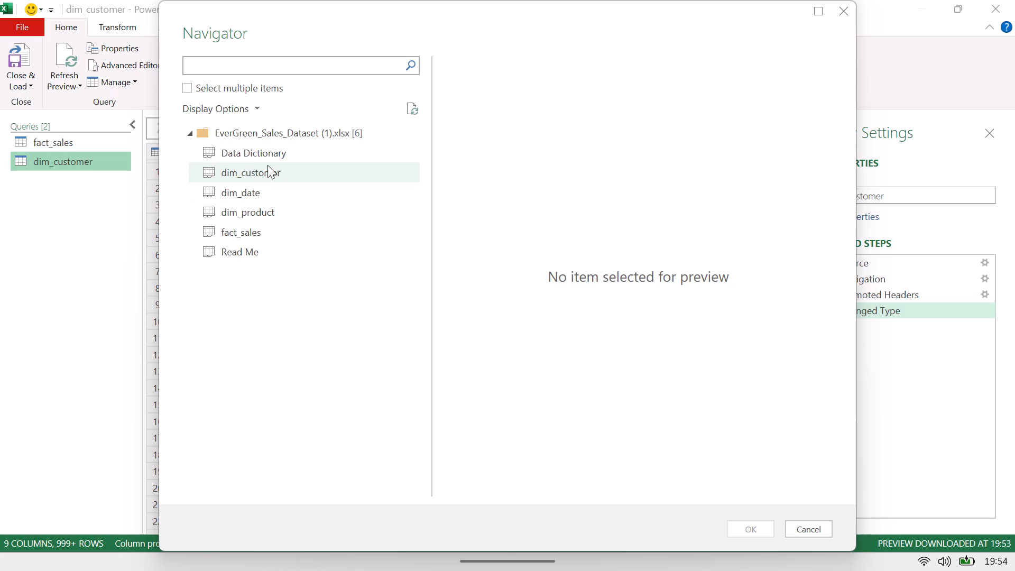
click(252, 211)
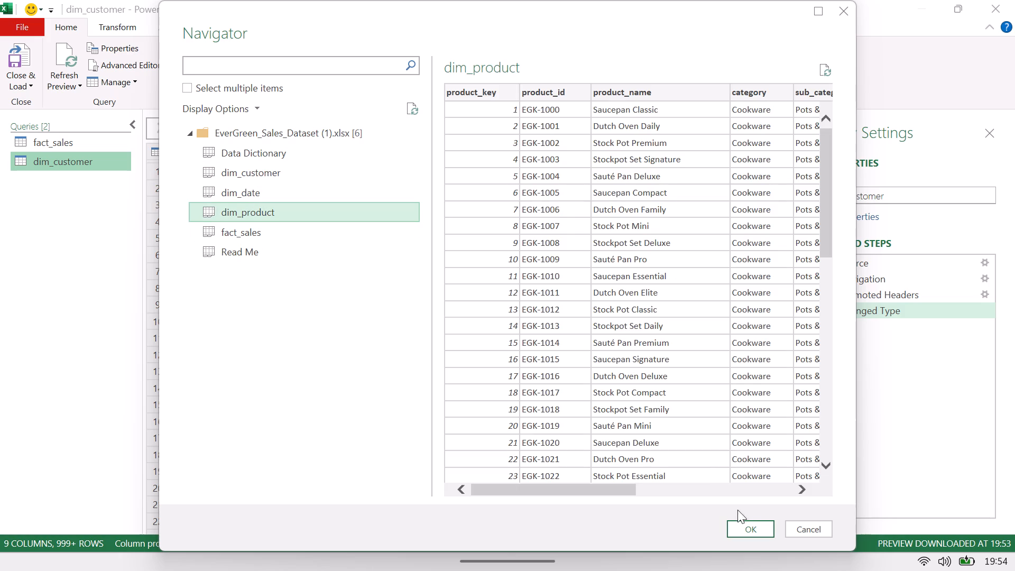
click(744, 526)
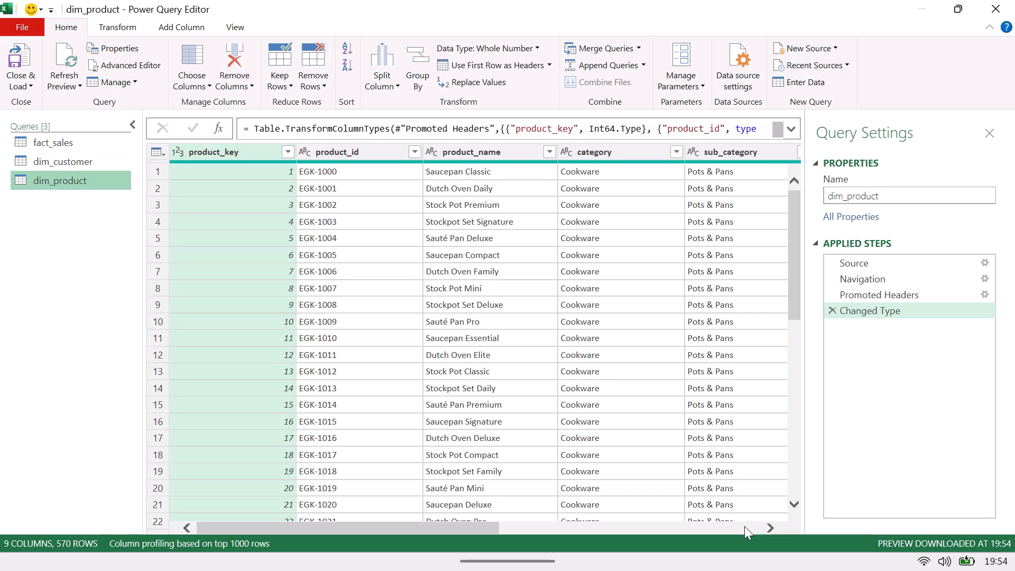
Add the dim_date table from EverGreen_Sales_Dataset (1).xlsx as another query.
click(847, 68)
click(804, 103)
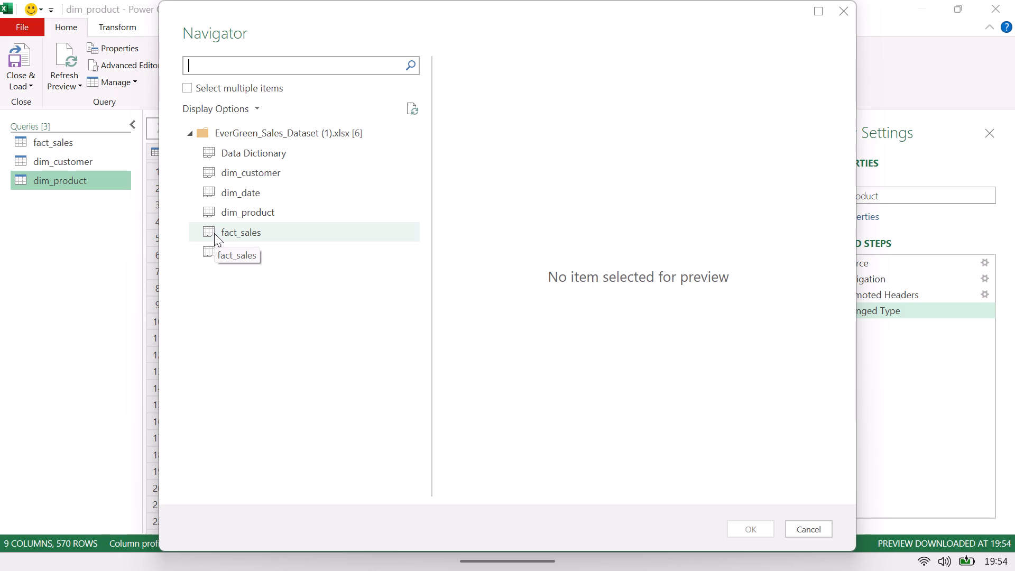
click(261, 197)
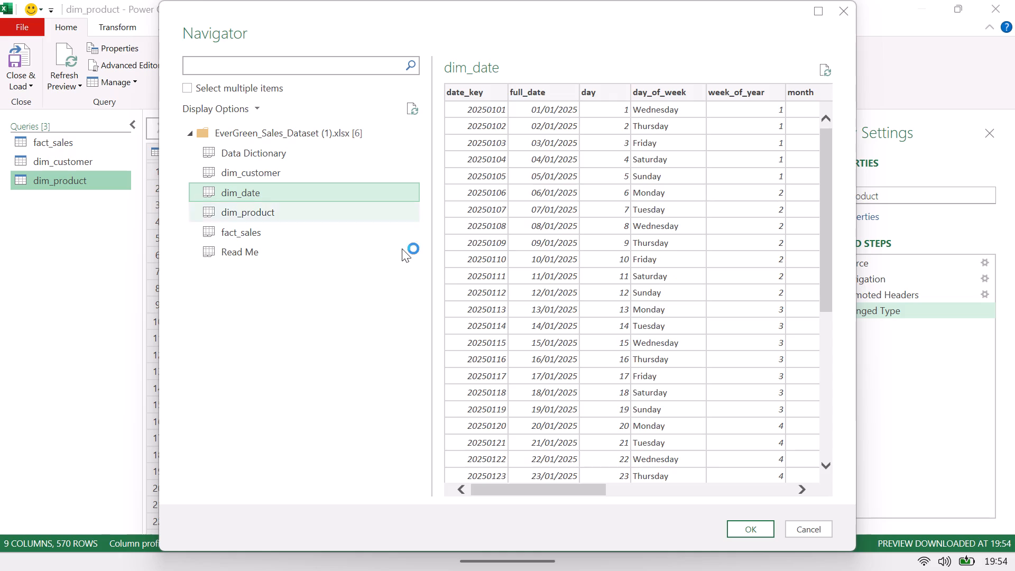
click(739, 526)
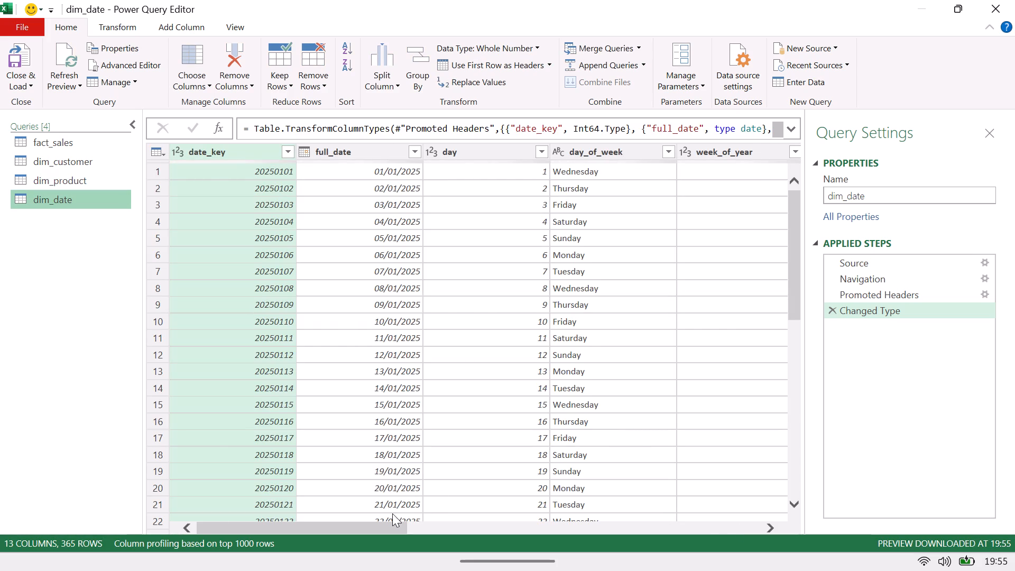
Change the data type of dim_date's date_key column to Date, replacing the current type conversion.
drag(385, 519, 464, 515)
drag(381, 532, 309, 528)
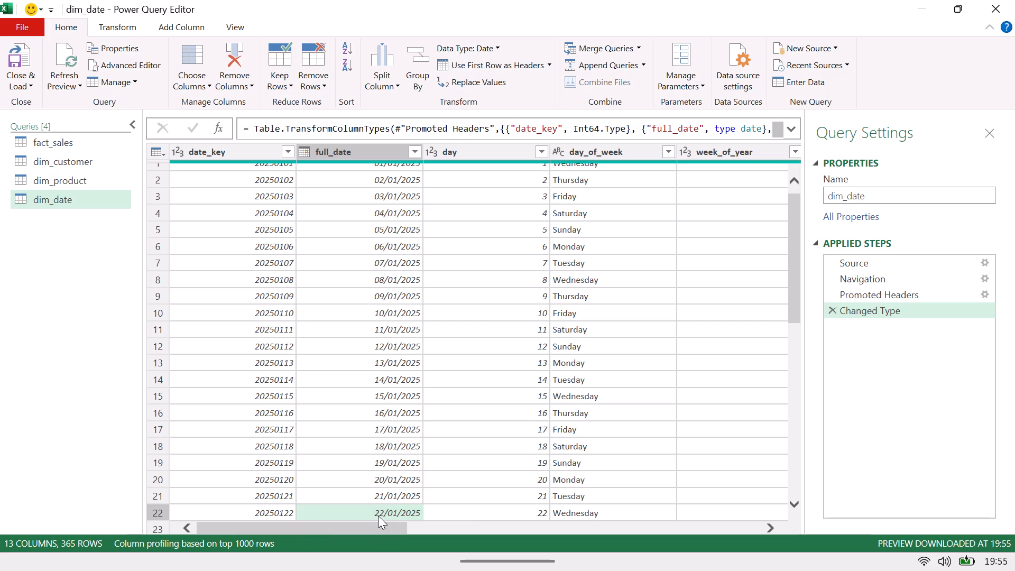
click(238, 158)
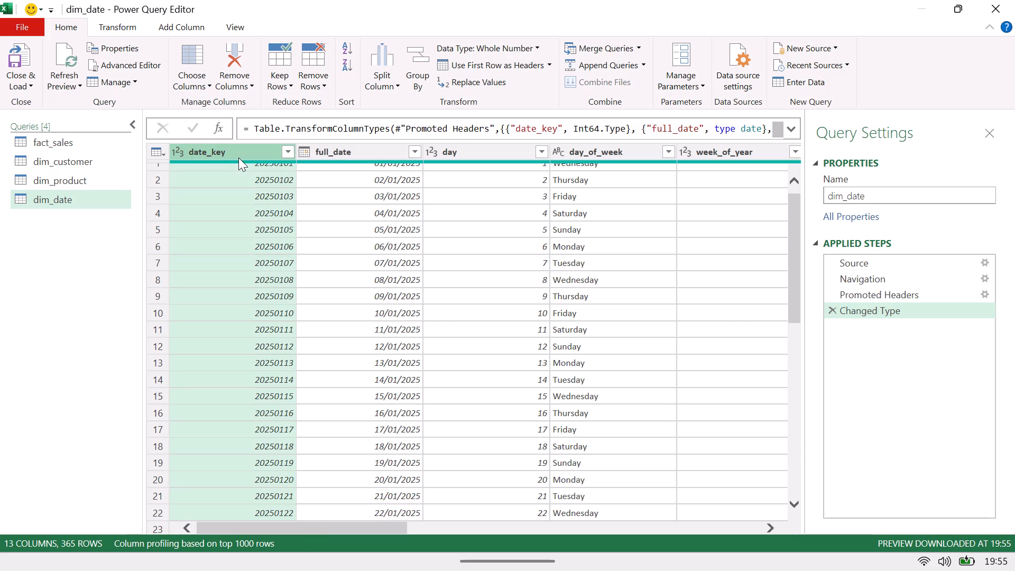
click(187, 152)
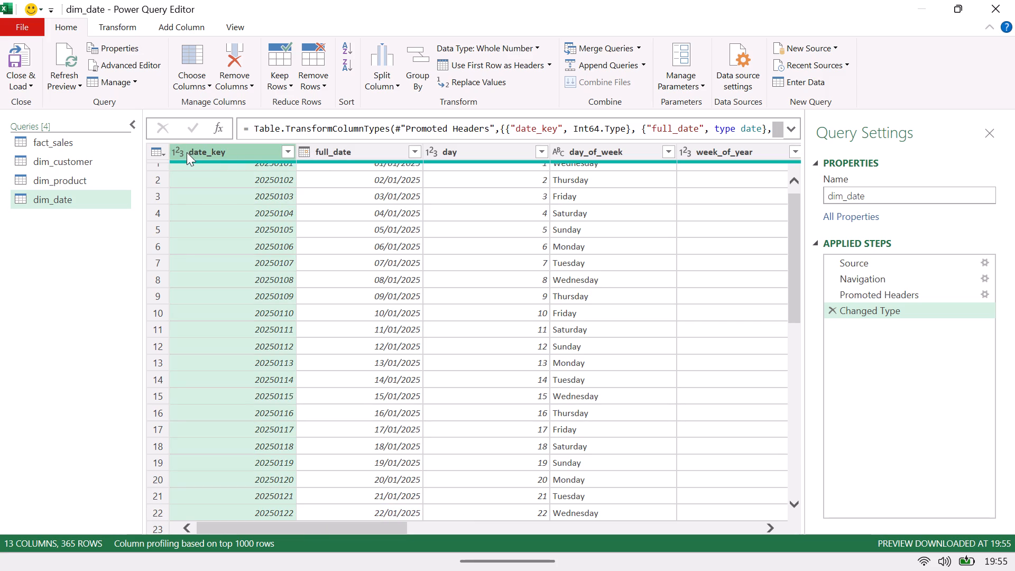
click(182, 153)
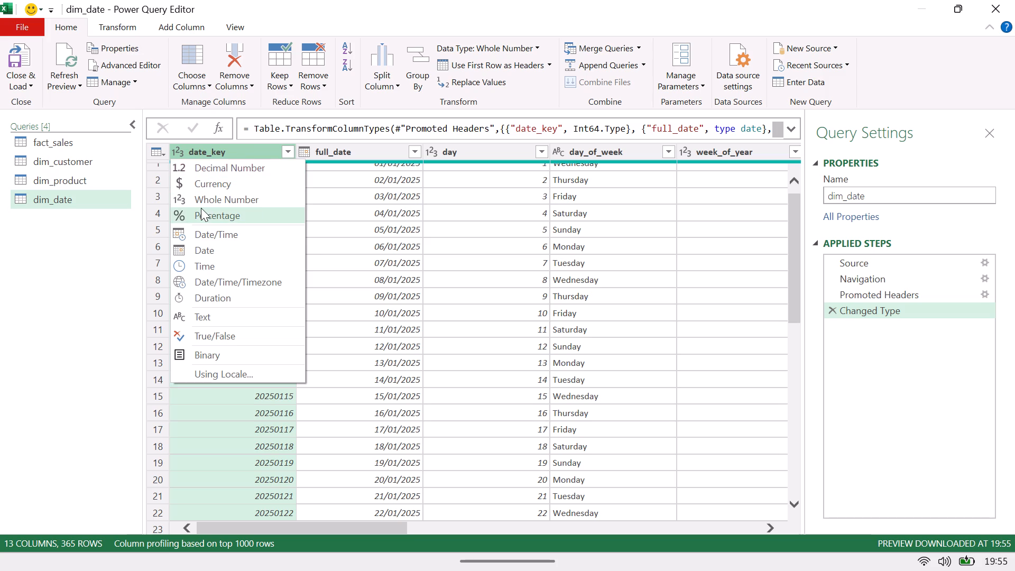
click(205, 249)
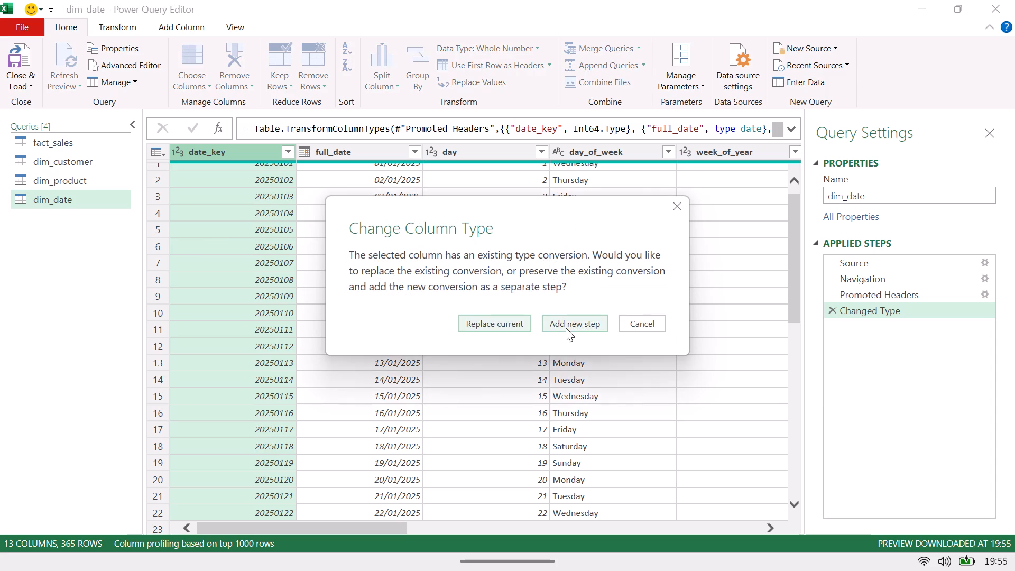
click(522, 328)
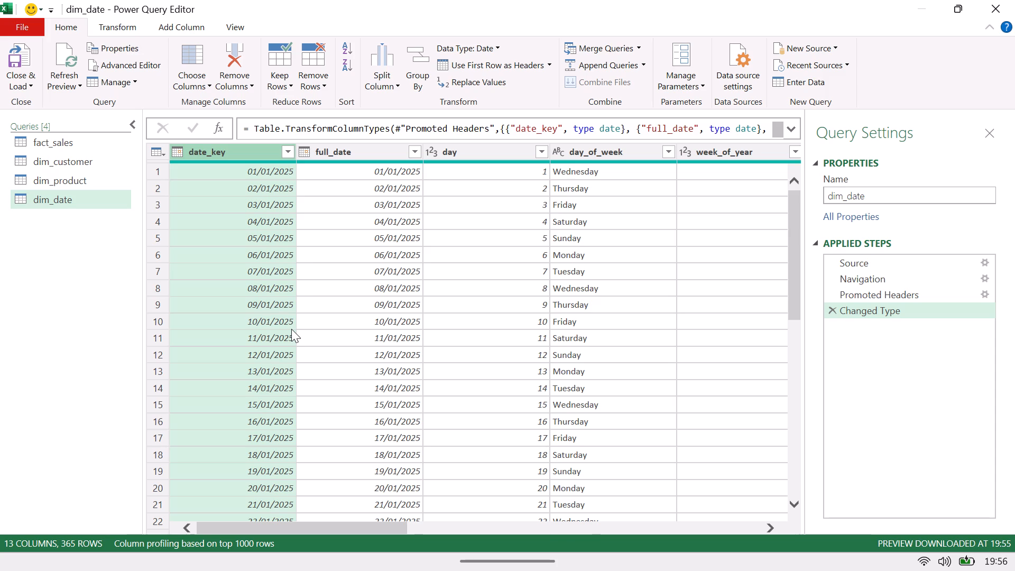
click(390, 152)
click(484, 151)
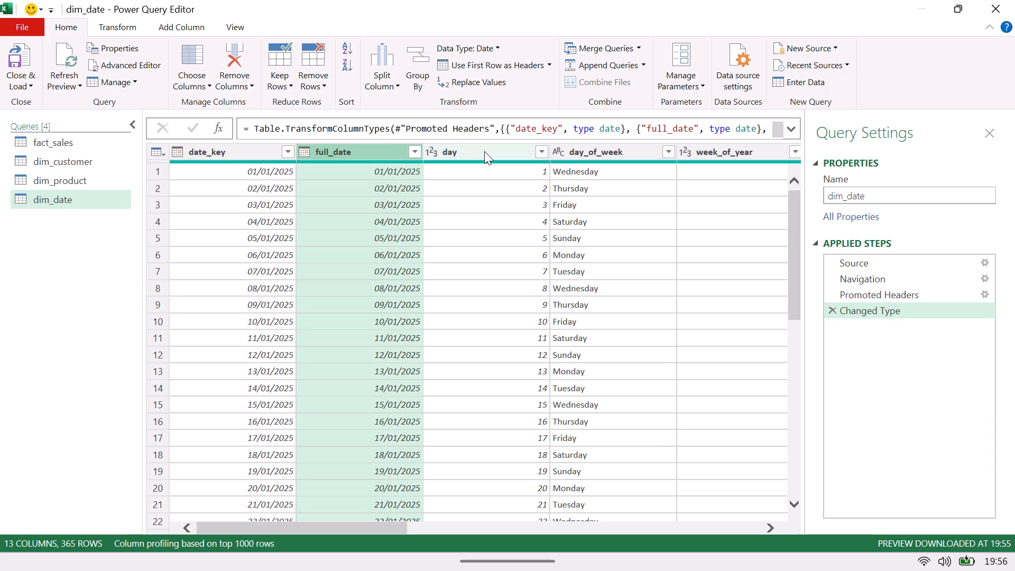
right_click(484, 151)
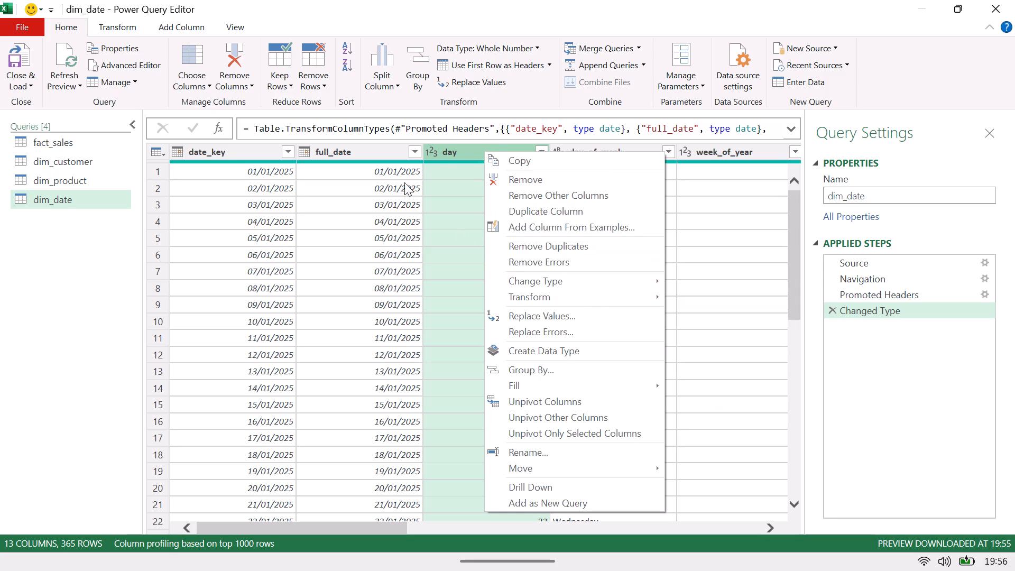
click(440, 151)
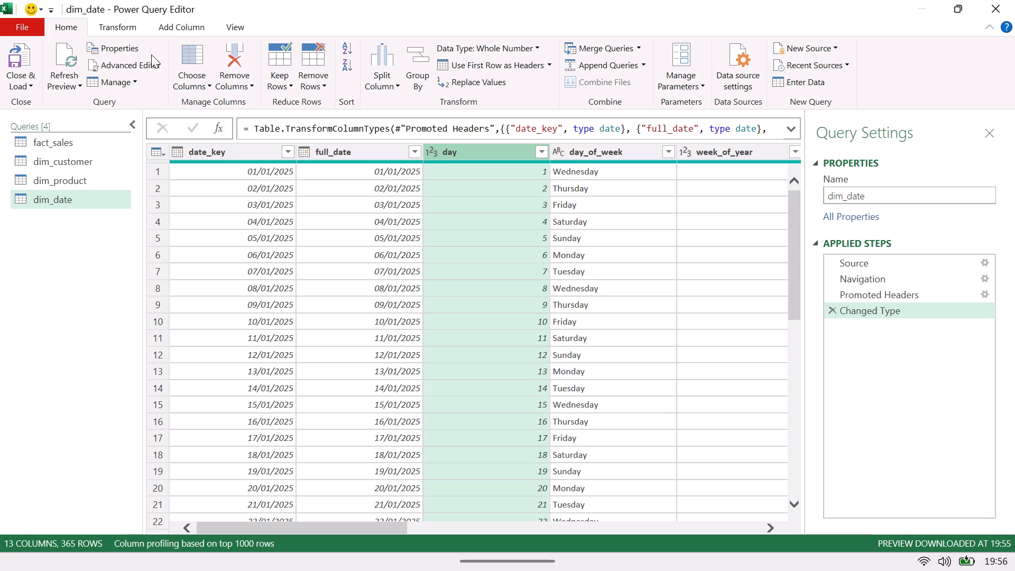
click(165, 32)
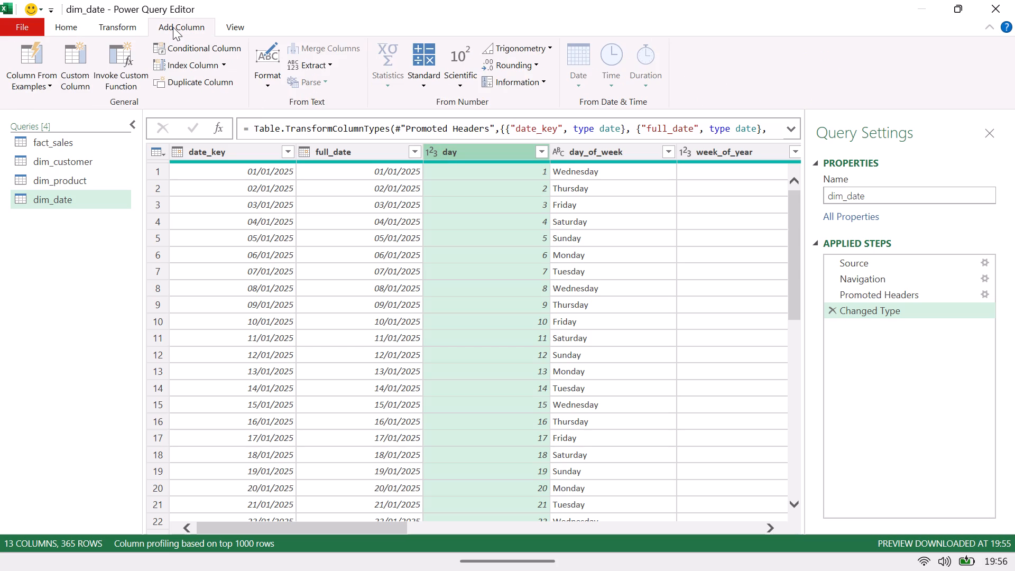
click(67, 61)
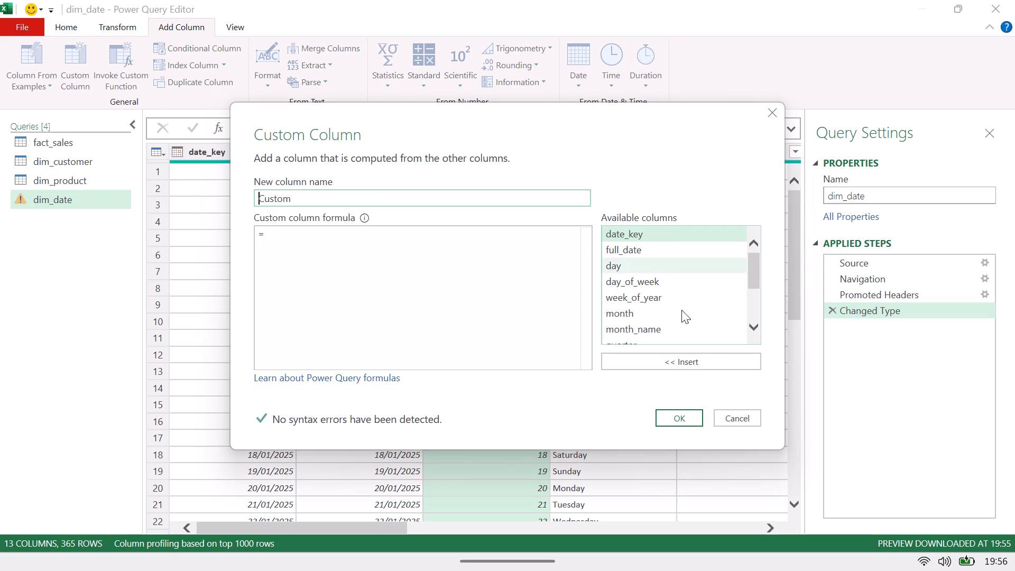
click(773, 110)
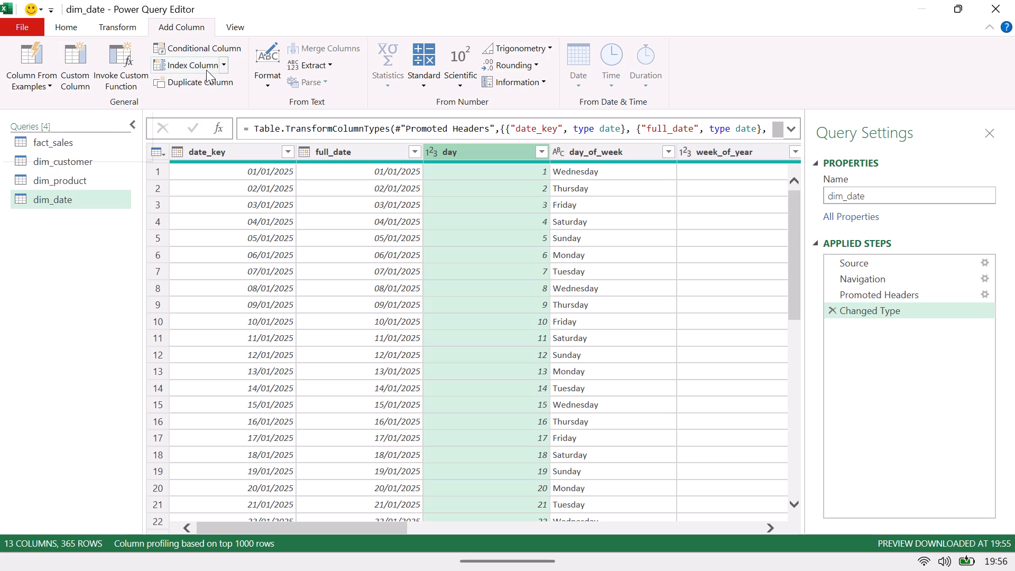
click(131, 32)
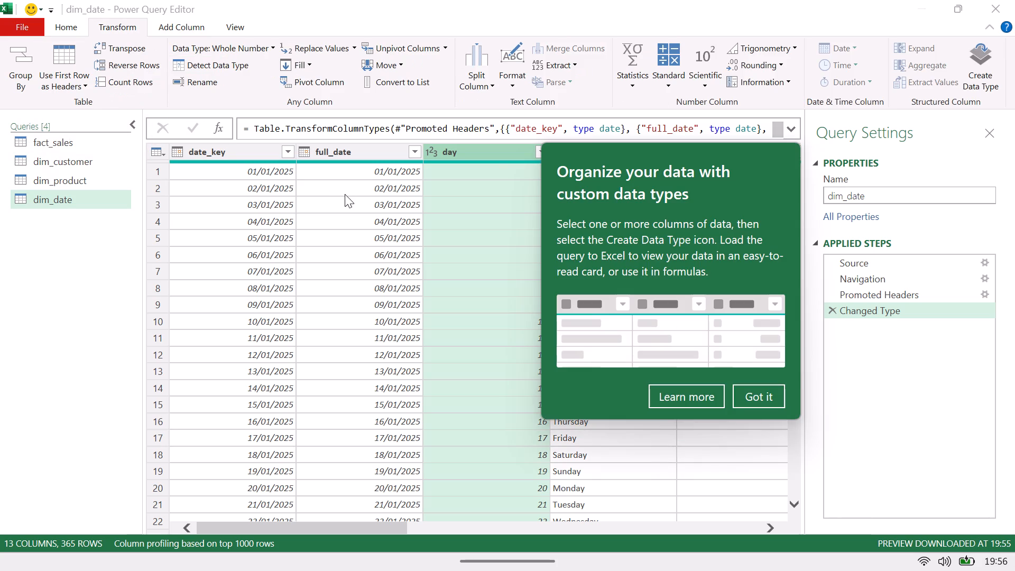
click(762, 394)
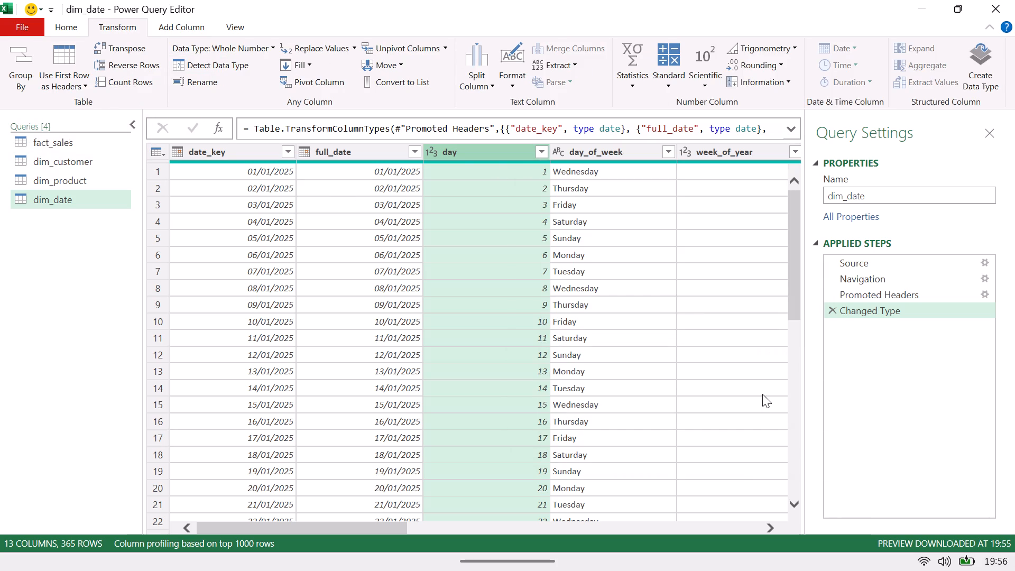
Start a column from examples based on dim_date's day column and select its first row for a sample value.
right_click(460, 156)
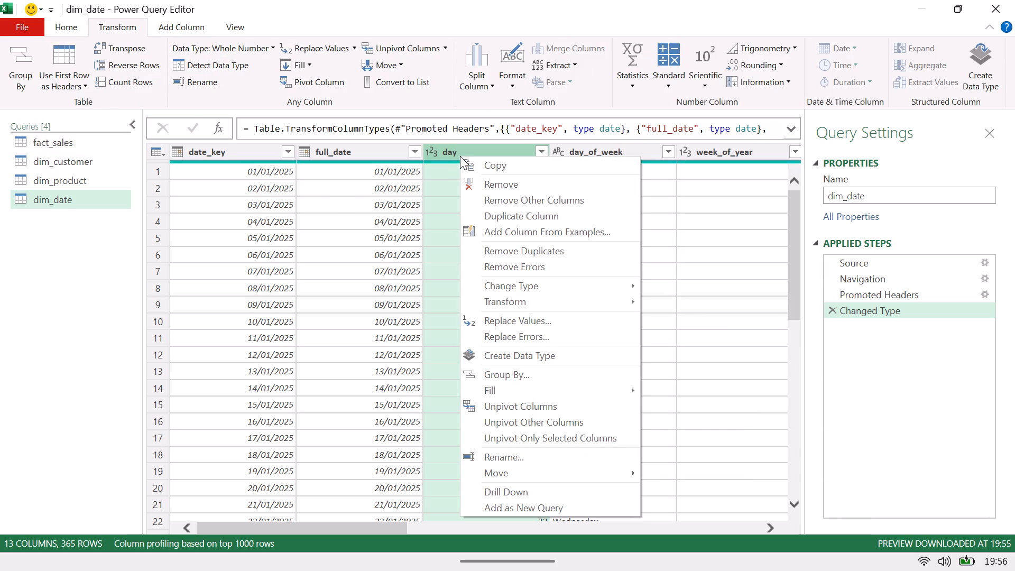
click(506, 229)
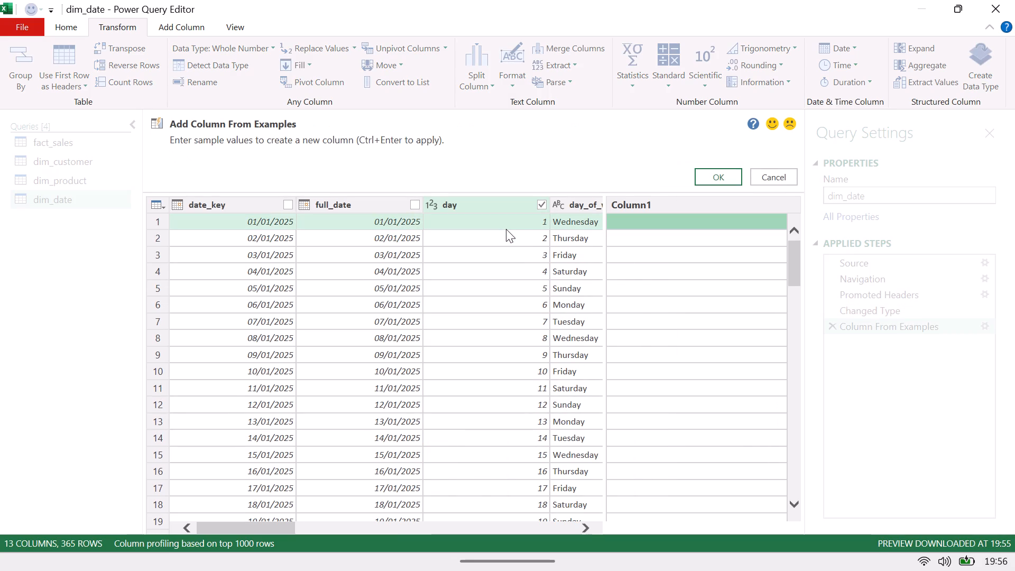
click(656, 240)
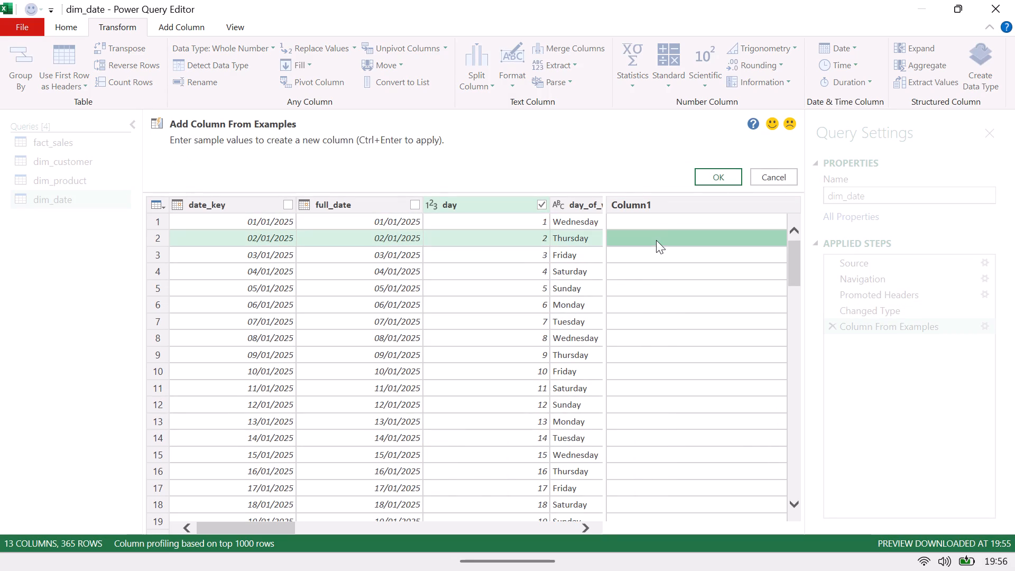
click(663, 220)
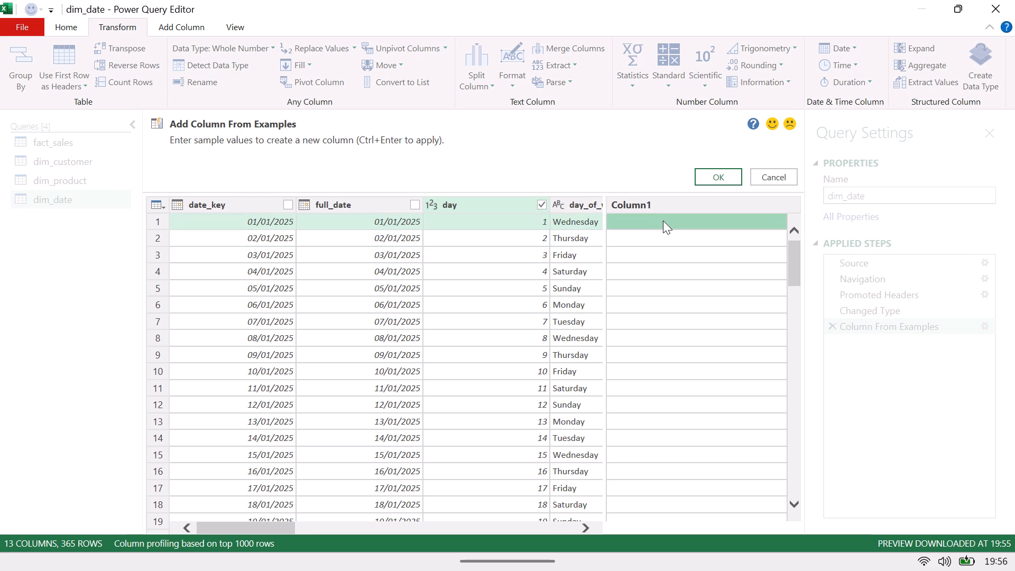
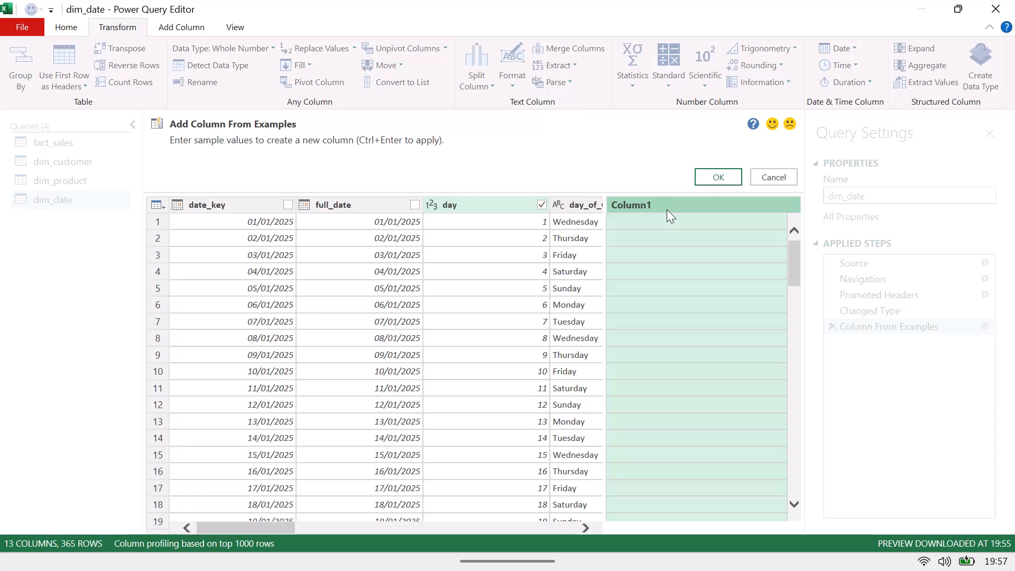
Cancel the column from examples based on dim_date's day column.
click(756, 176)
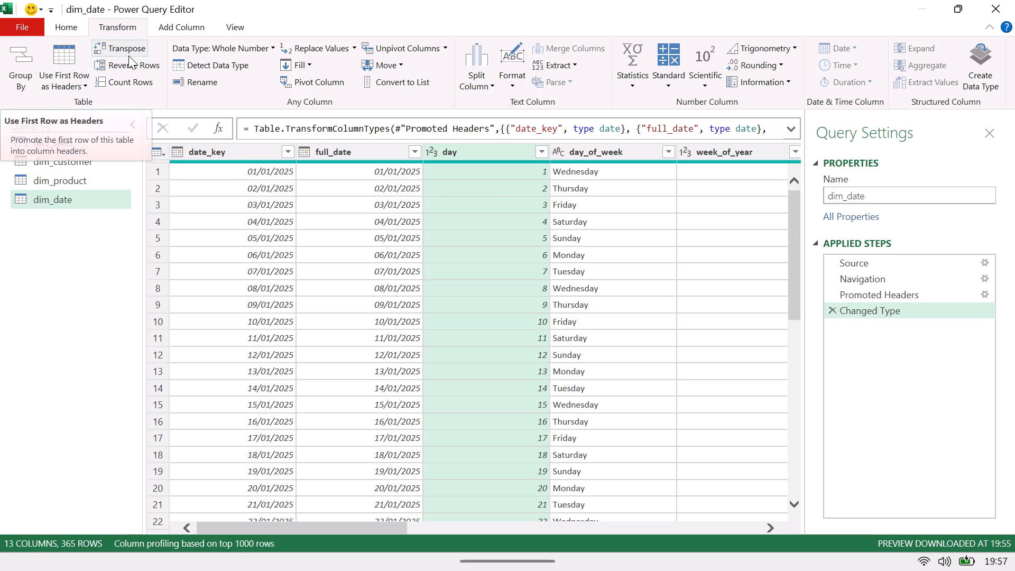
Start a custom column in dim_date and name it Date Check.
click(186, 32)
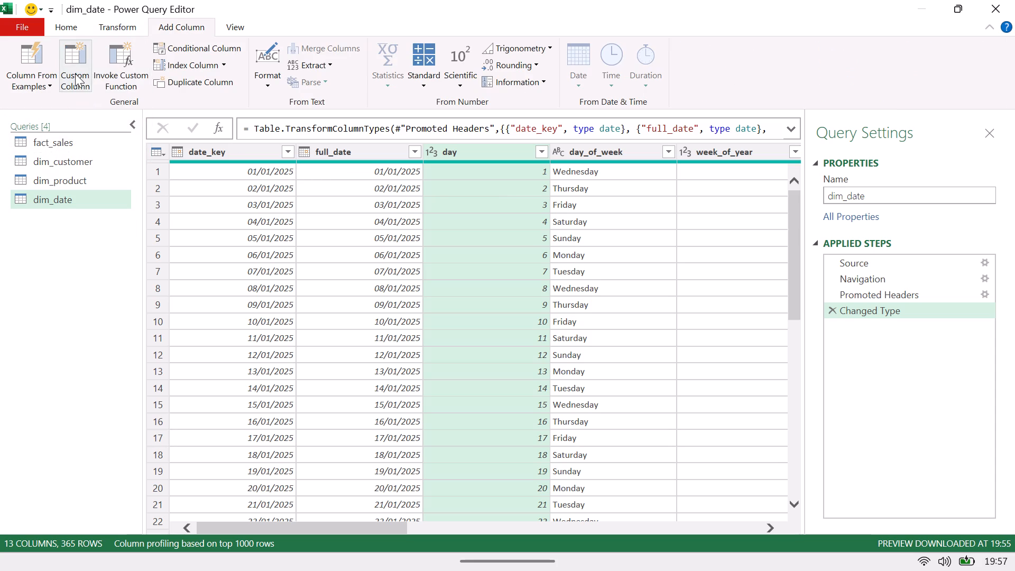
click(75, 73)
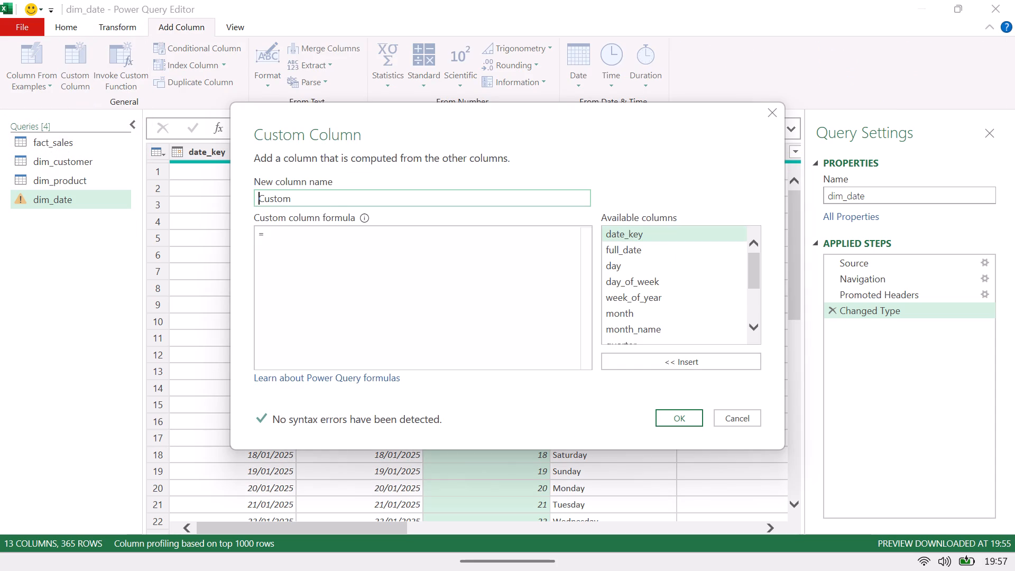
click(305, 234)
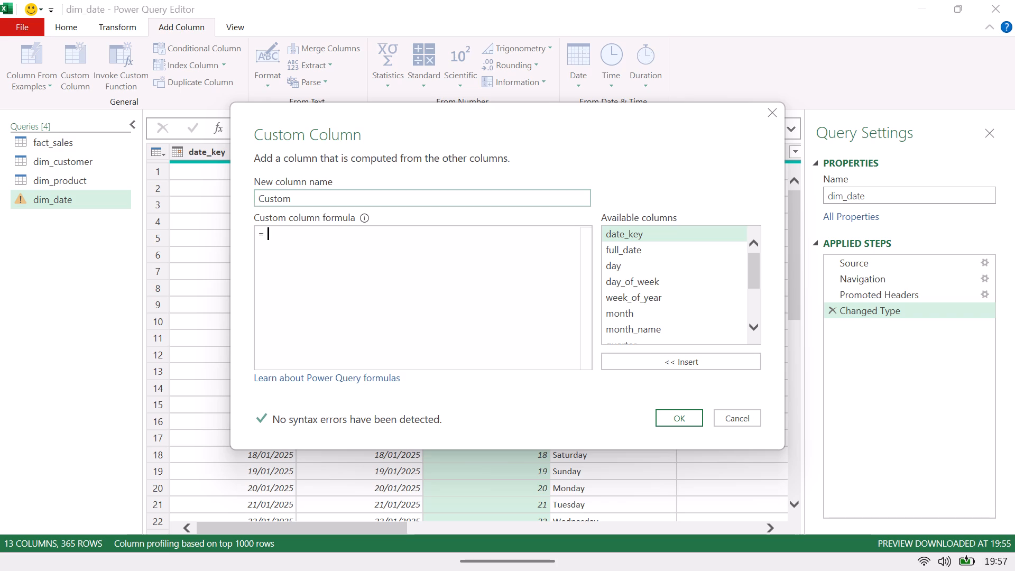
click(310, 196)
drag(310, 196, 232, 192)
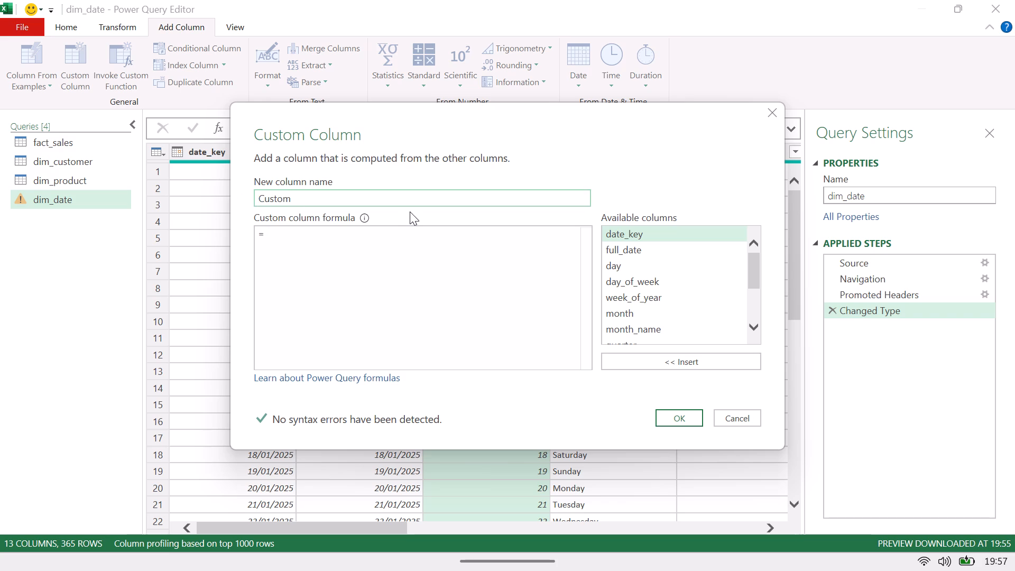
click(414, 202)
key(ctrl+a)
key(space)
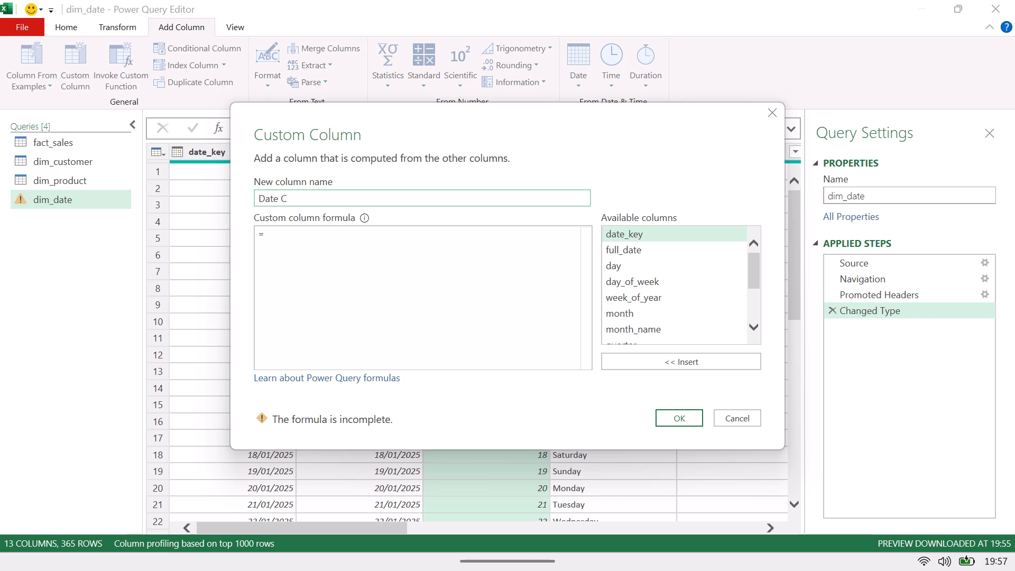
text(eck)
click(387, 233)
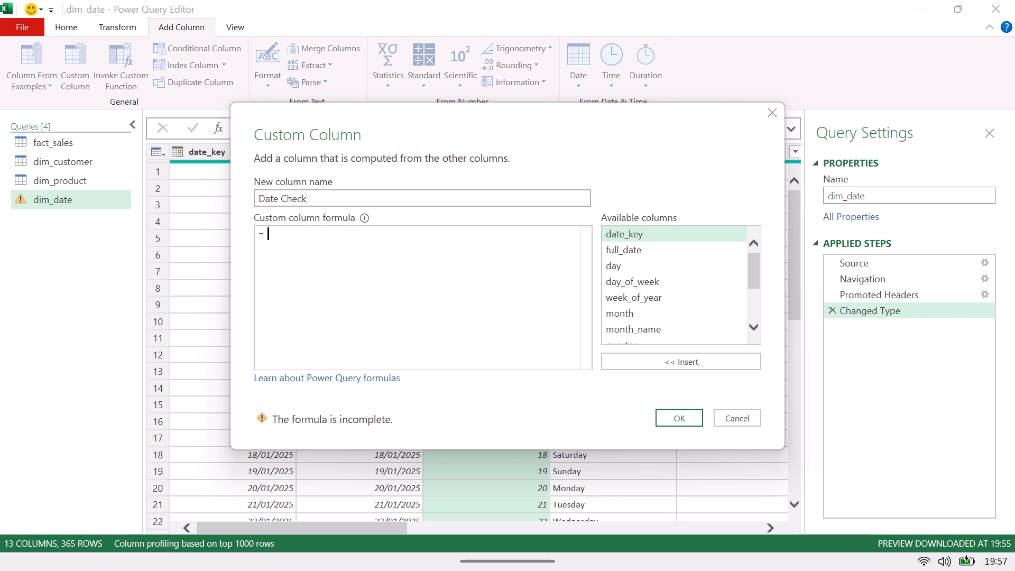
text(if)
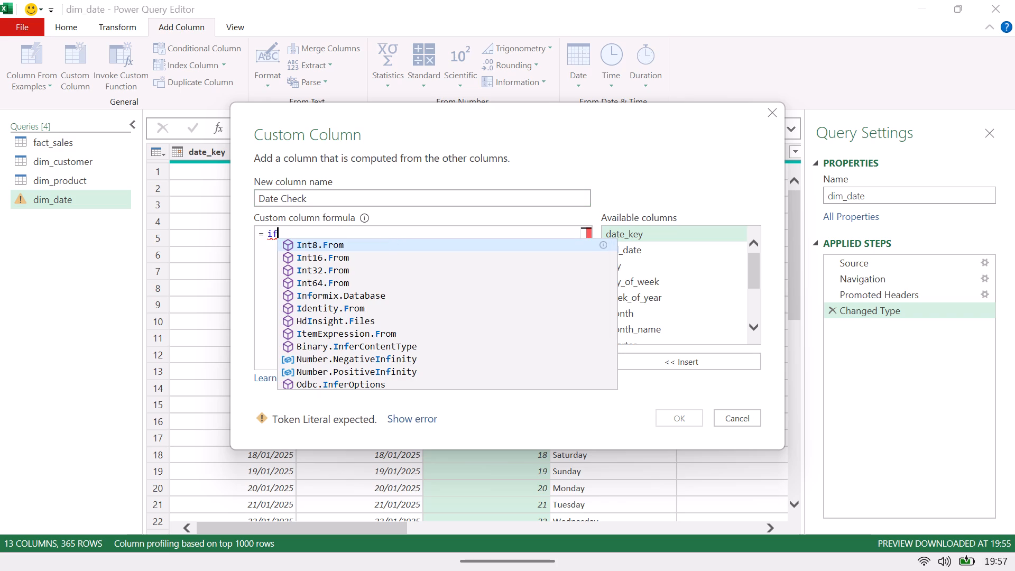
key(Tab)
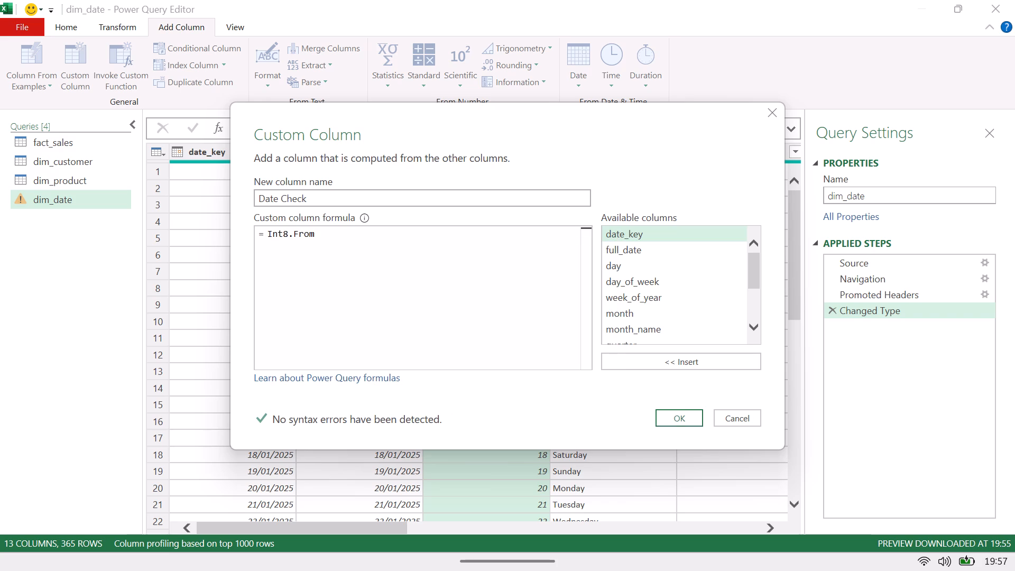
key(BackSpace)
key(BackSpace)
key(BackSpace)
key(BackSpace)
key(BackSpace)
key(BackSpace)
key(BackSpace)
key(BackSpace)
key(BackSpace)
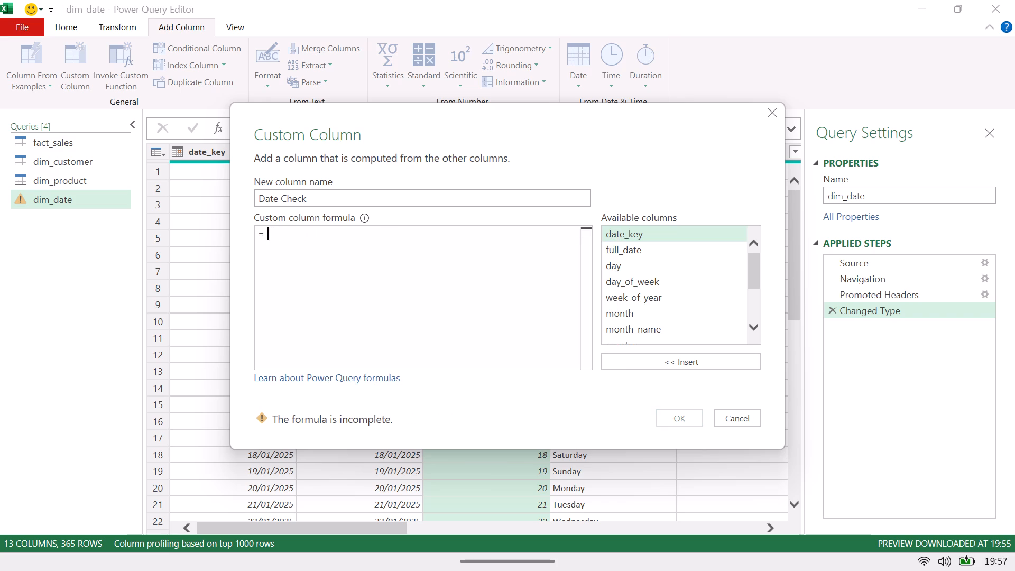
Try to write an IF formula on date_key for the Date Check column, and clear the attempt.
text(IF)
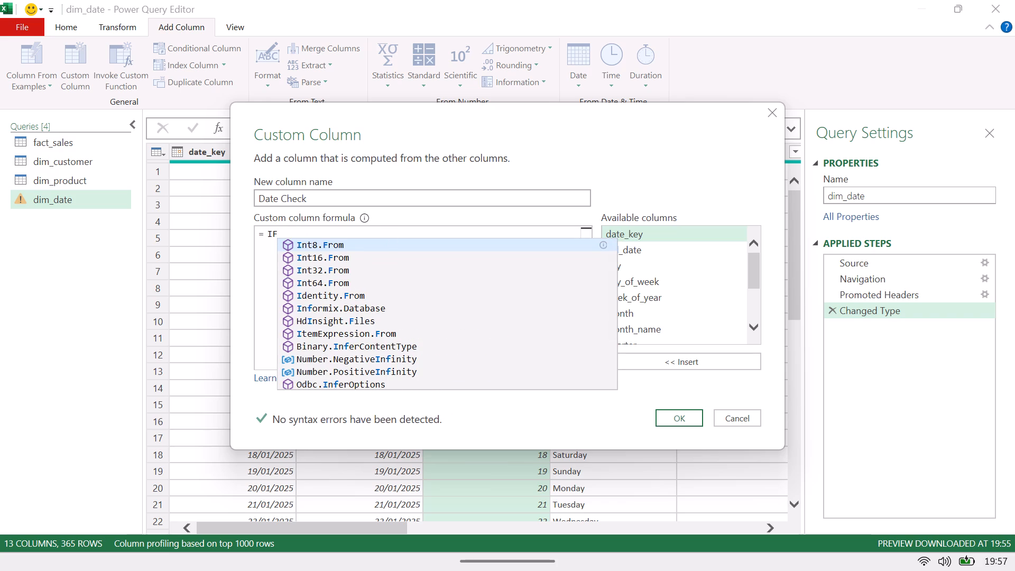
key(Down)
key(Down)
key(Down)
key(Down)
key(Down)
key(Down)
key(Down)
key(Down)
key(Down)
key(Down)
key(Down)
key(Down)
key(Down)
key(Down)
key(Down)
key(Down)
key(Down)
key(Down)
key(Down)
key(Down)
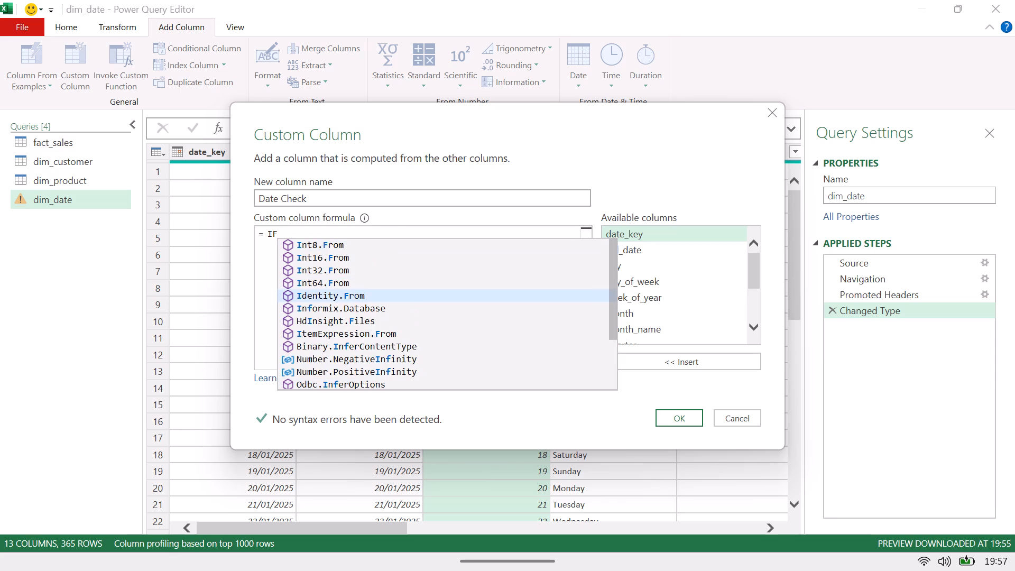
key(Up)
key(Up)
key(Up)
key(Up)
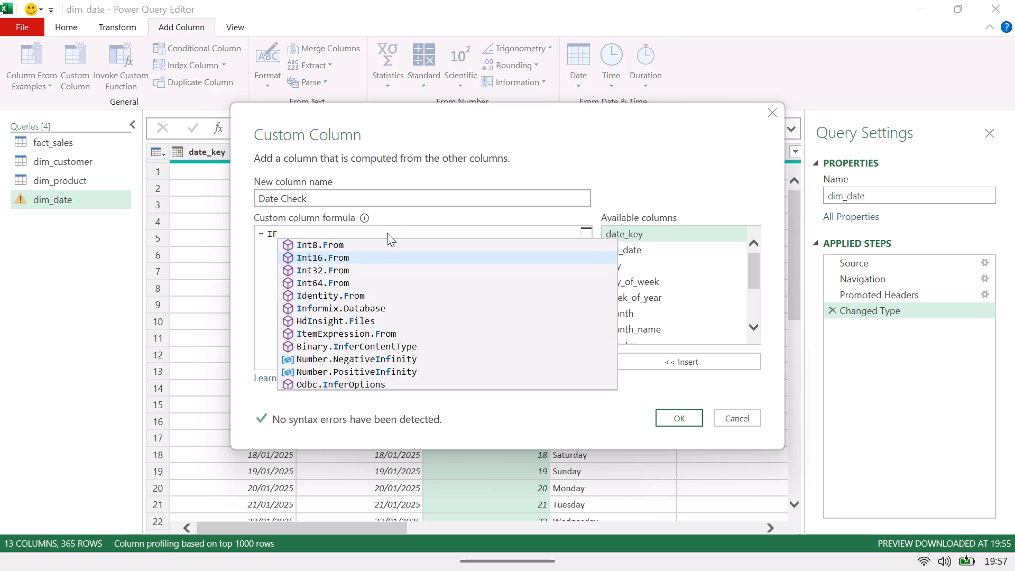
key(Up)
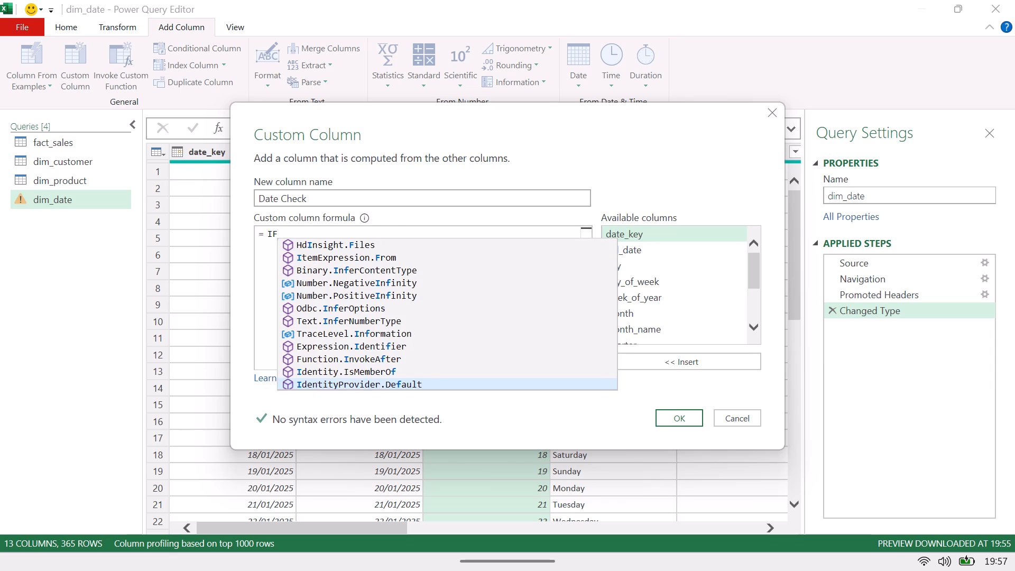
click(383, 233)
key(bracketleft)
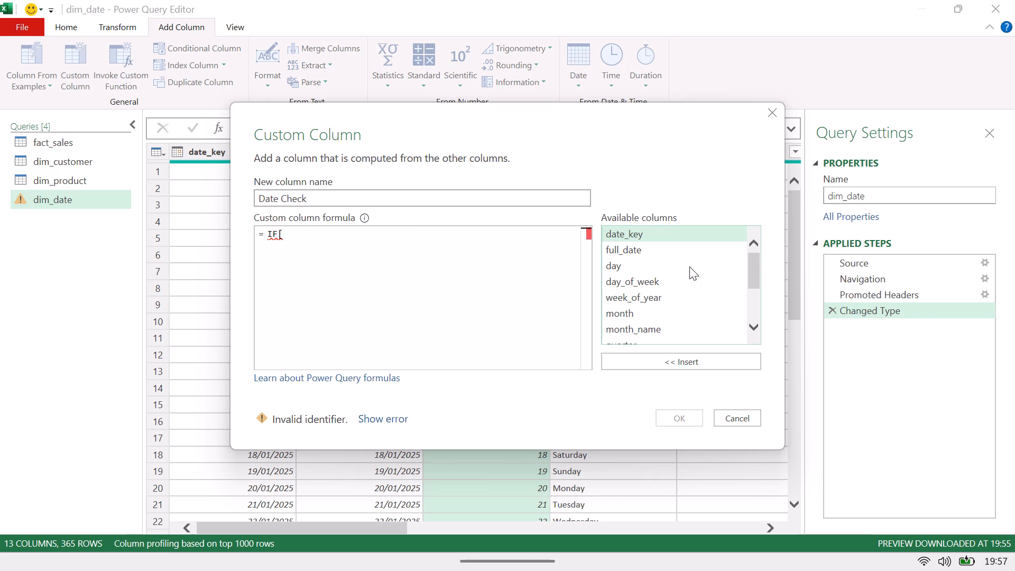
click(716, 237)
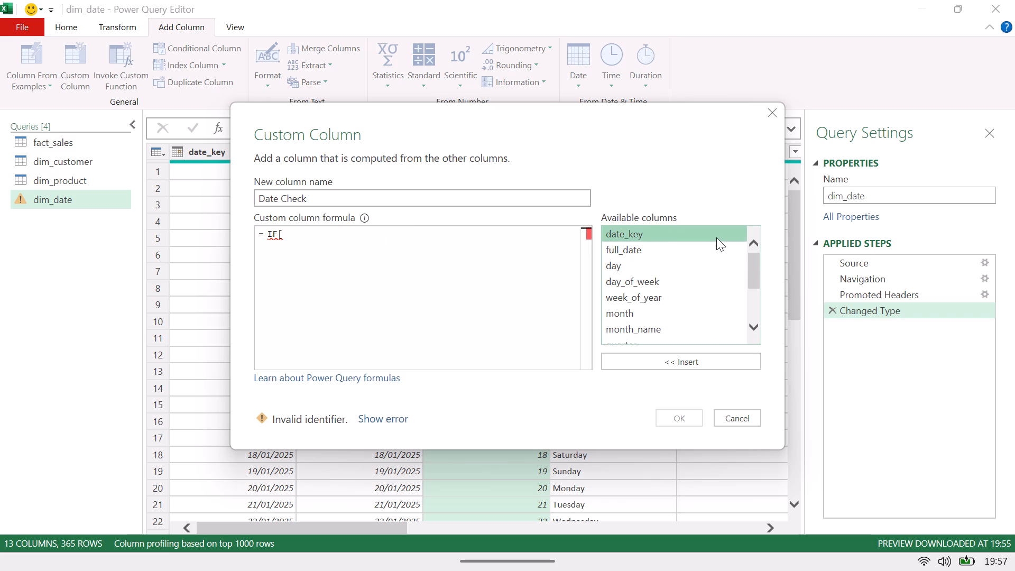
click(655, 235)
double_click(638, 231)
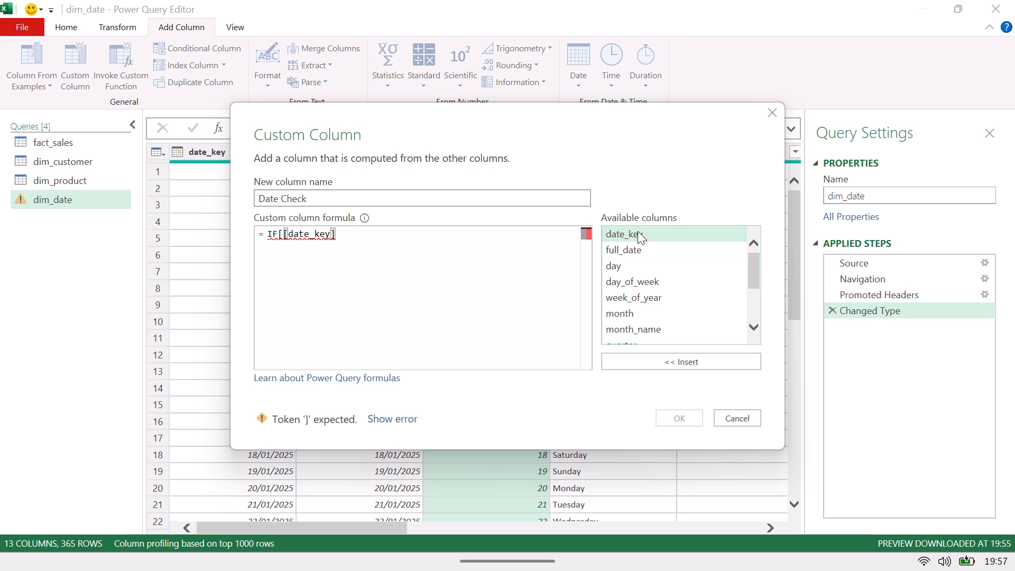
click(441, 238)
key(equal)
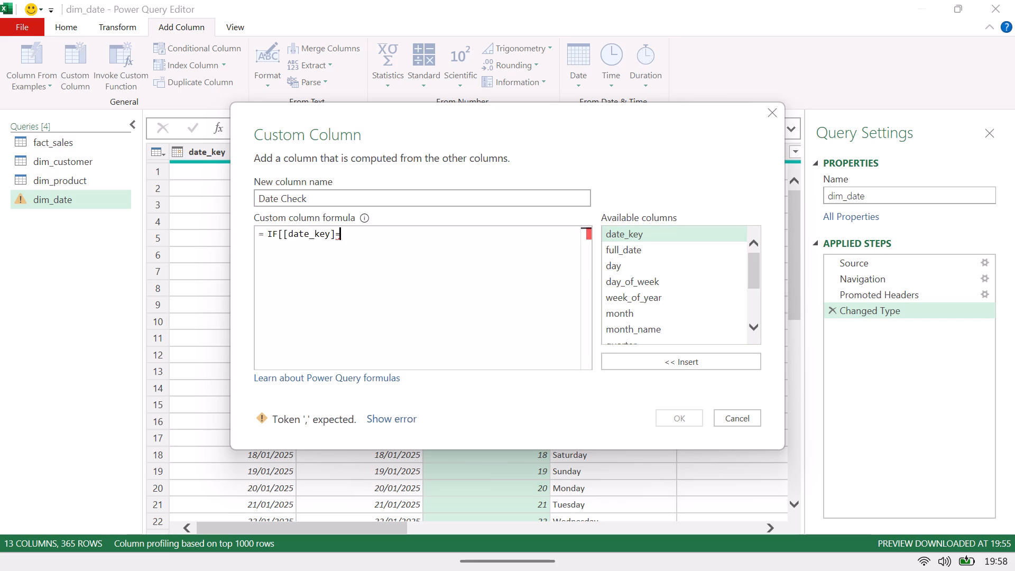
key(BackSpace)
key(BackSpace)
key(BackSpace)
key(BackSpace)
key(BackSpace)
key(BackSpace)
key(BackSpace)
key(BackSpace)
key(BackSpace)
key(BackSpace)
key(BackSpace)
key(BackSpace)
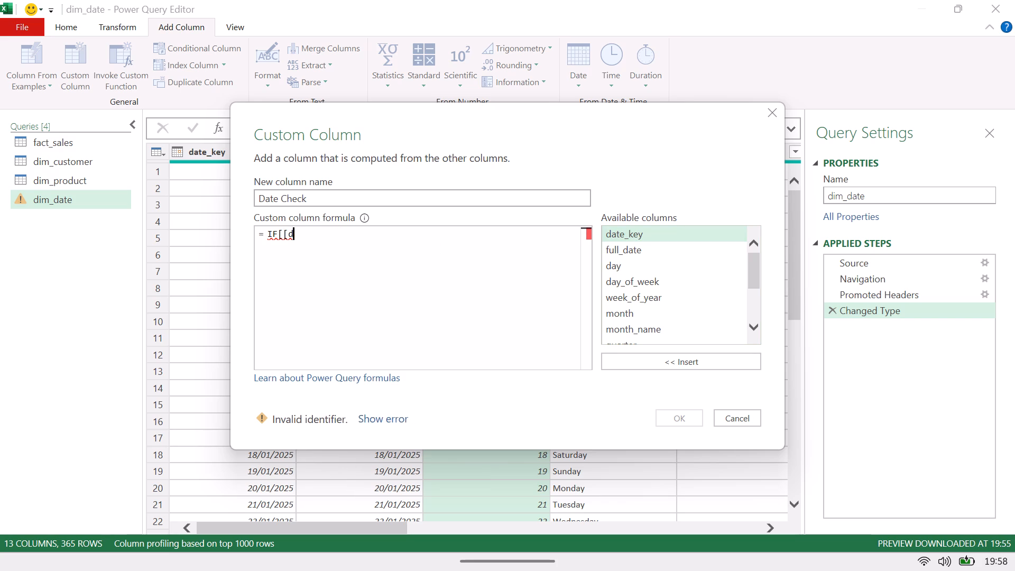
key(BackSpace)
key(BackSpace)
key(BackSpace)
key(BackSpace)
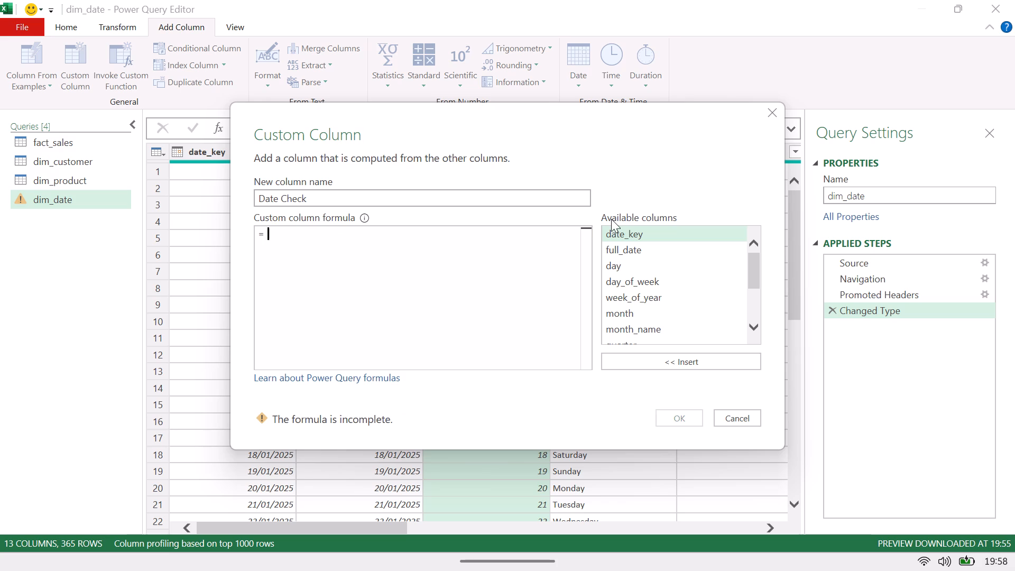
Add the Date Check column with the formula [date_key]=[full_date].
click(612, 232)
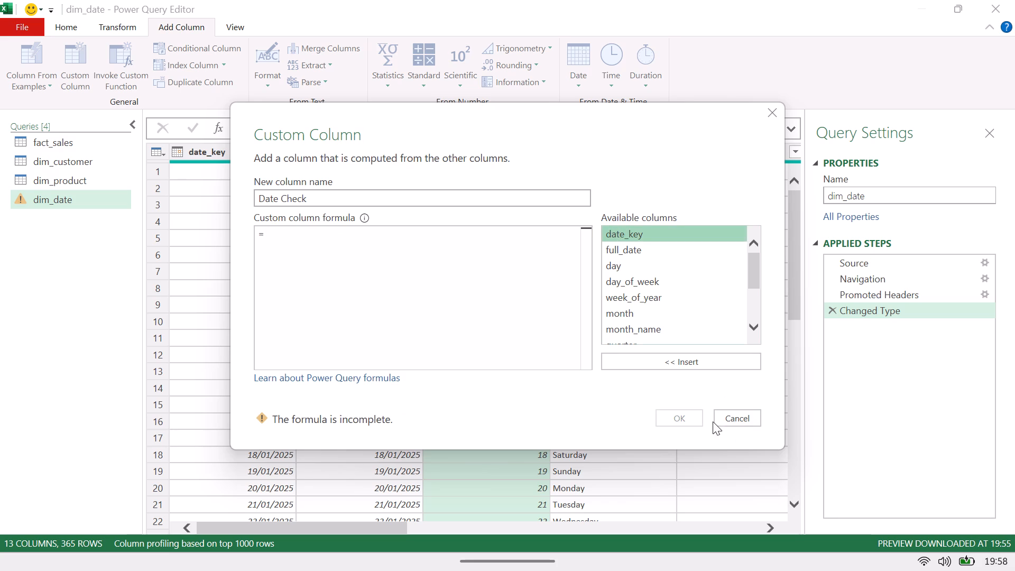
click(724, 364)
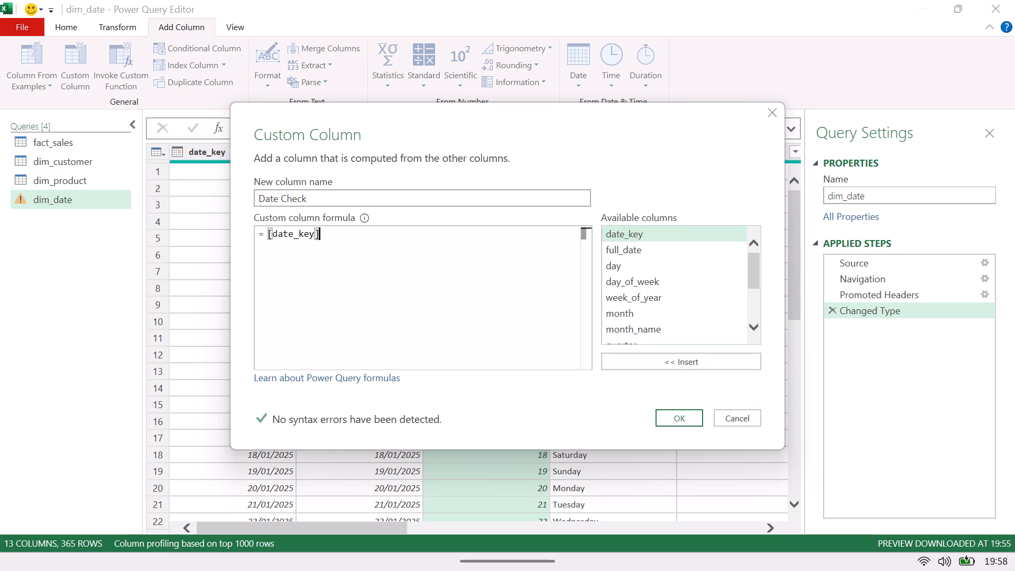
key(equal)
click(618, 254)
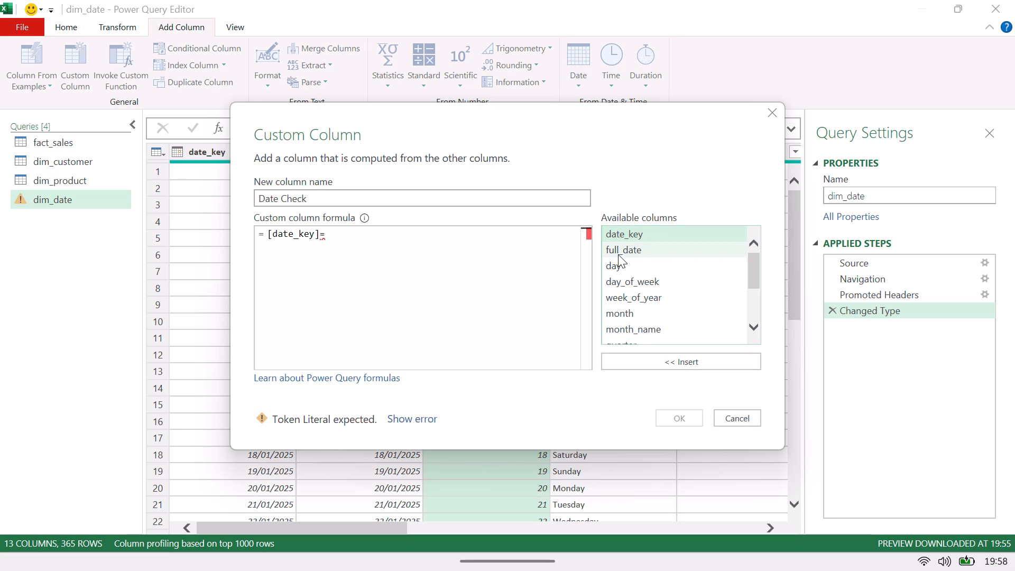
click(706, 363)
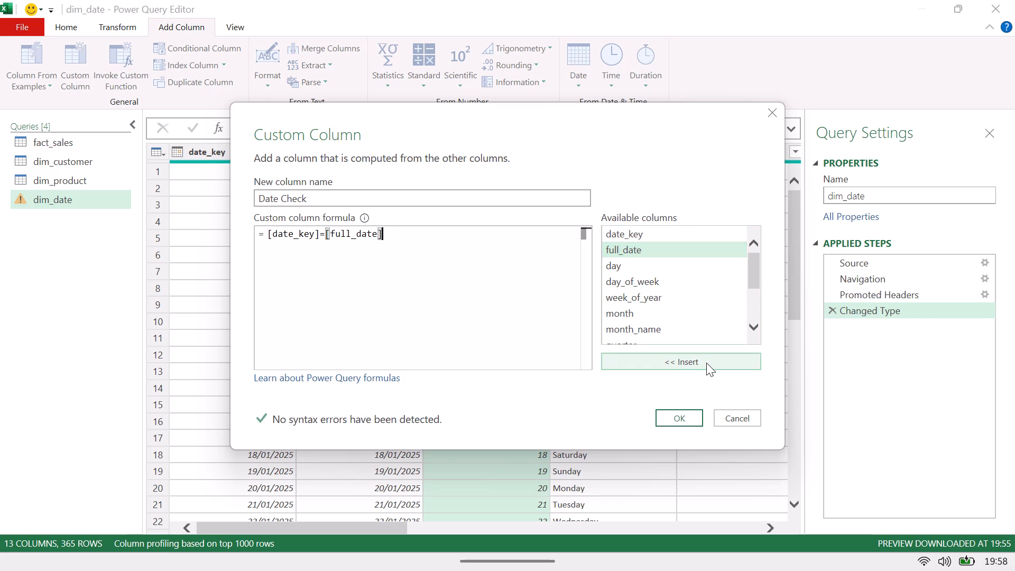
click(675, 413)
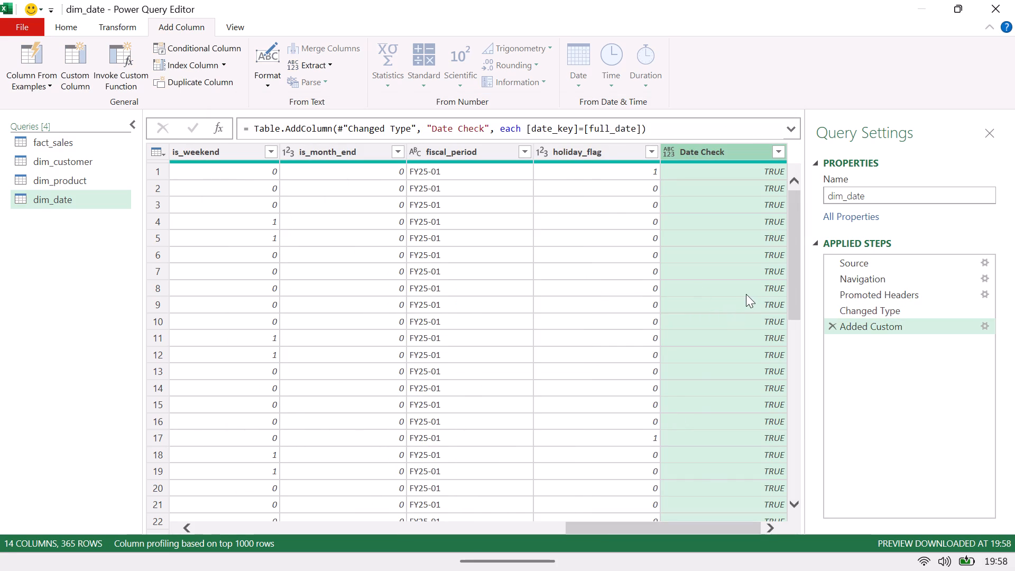
Examine the distinct values in the Date Check column's filter, and remove the resulting Filtered Rows step.
click(779, 152)
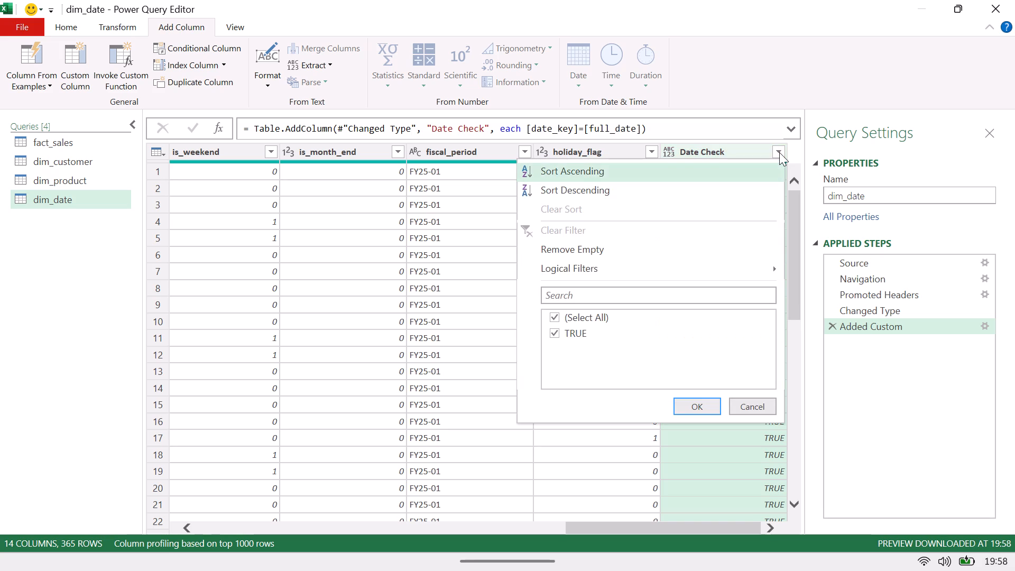
click(681, 408)
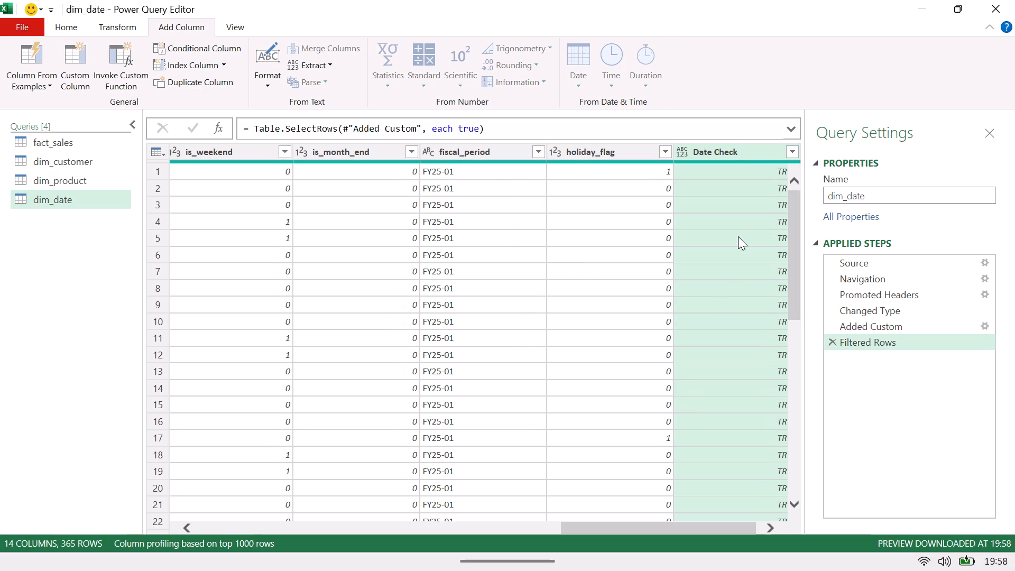
click(832, 342)
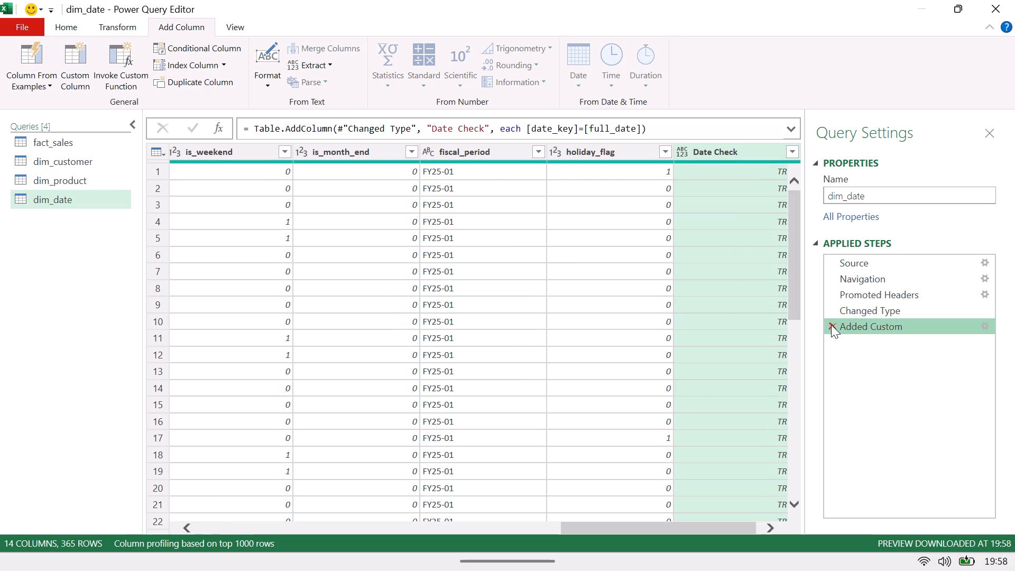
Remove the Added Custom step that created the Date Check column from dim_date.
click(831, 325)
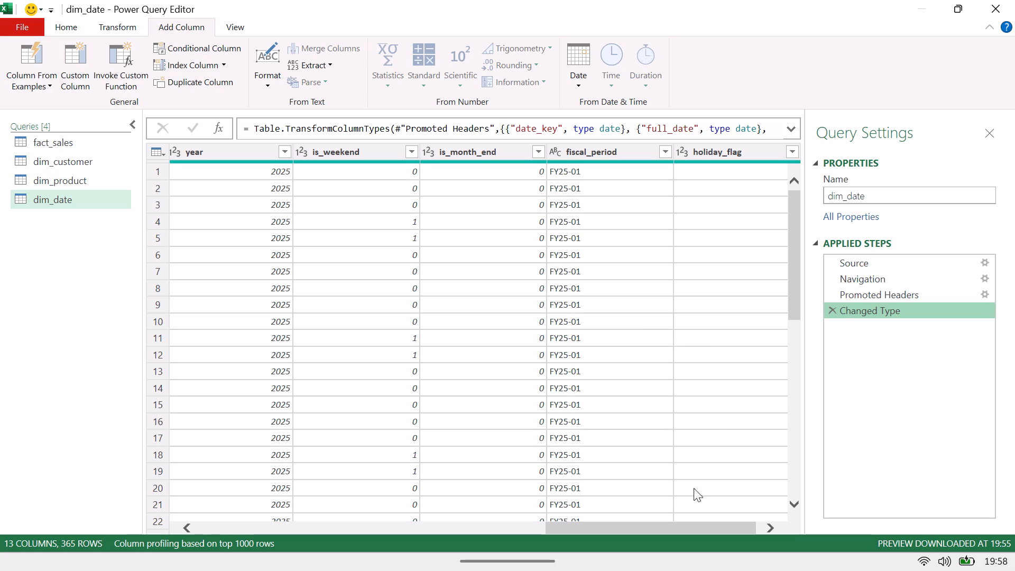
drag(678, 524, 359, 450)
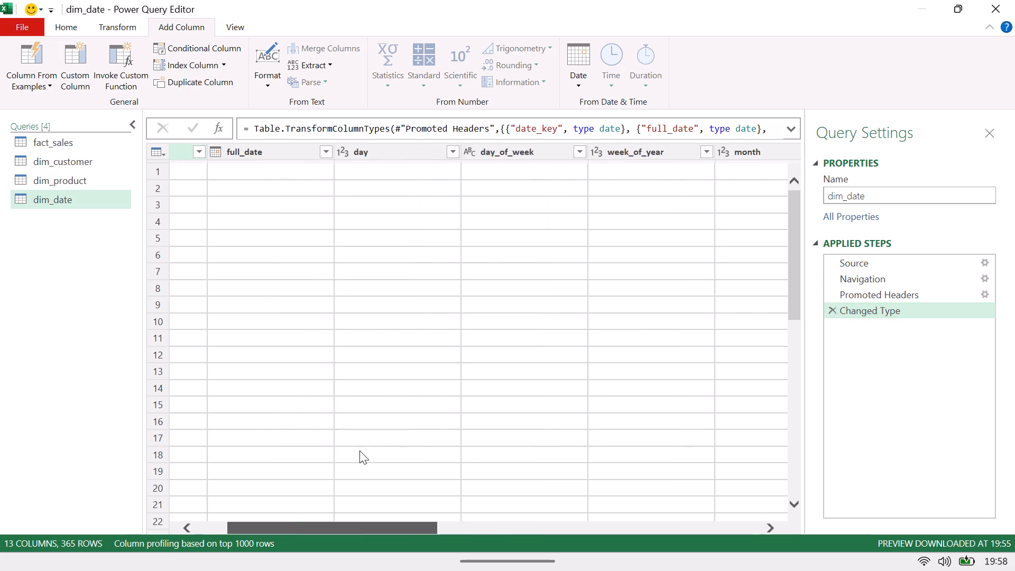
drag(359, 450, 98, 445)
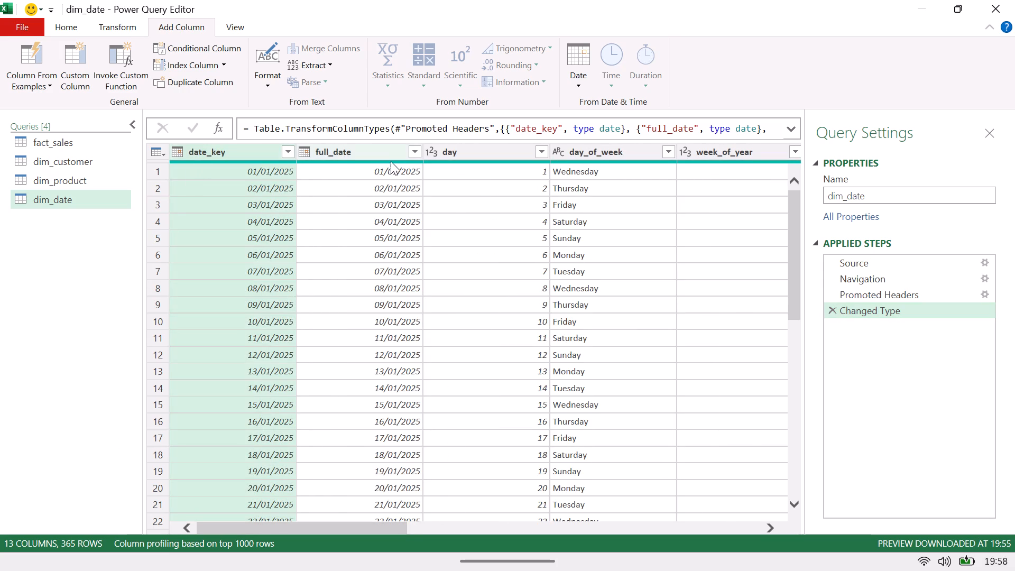
Remove the full_date and day columns from dim_date.
click(389, 153)
right_click(389, 153)
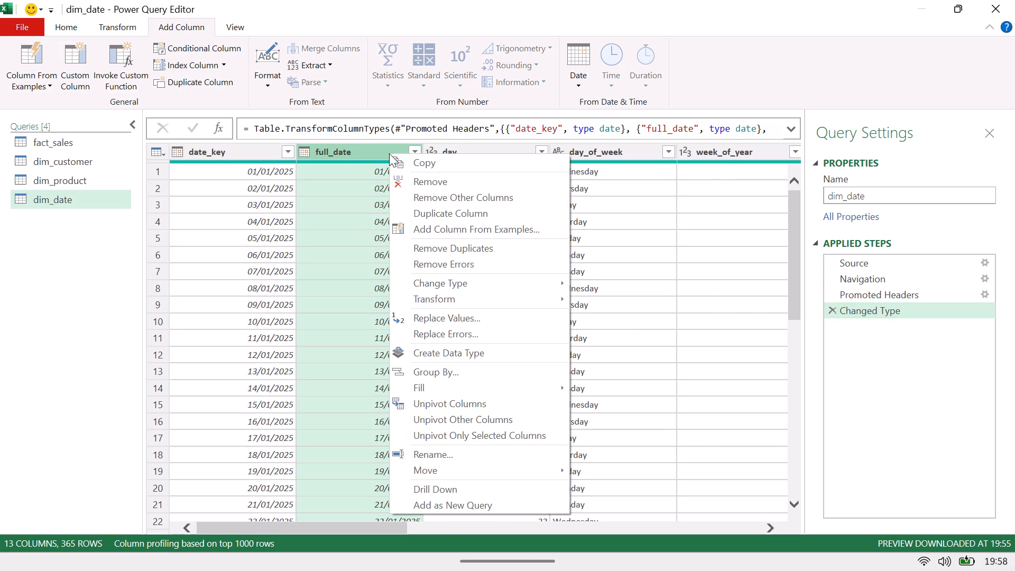
click(460, 174)
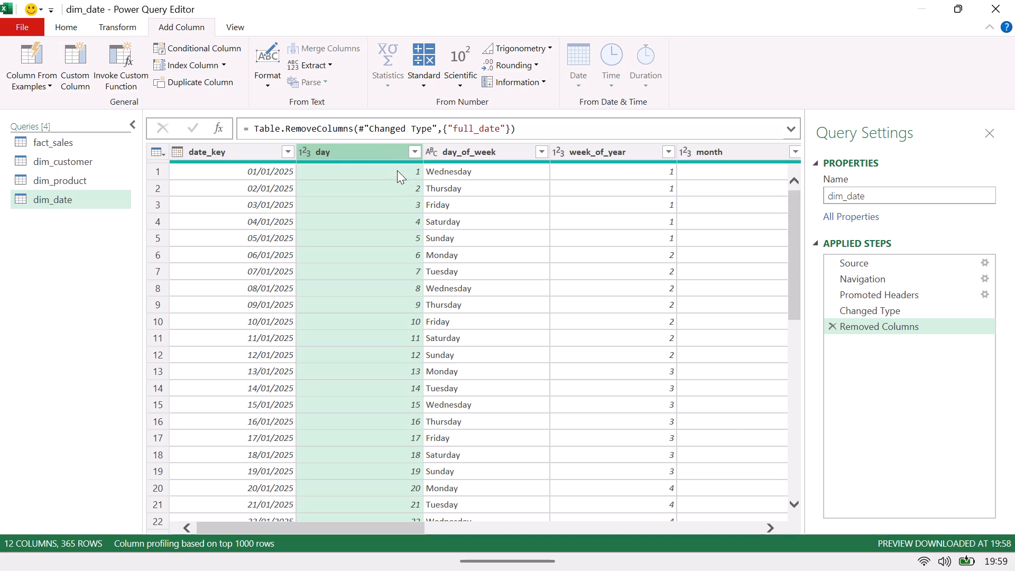
right_click(394, 156)
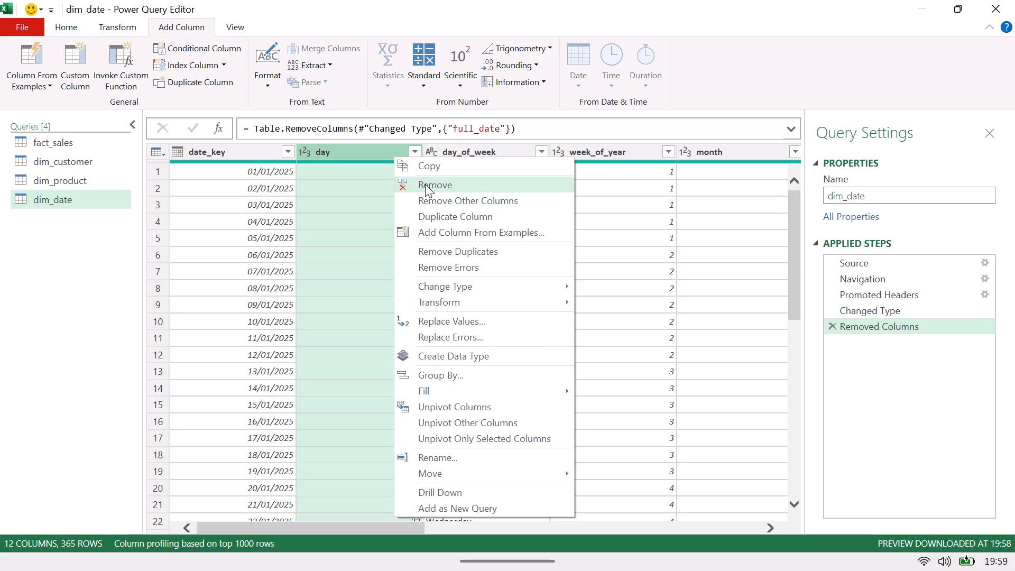
click(425, 184)
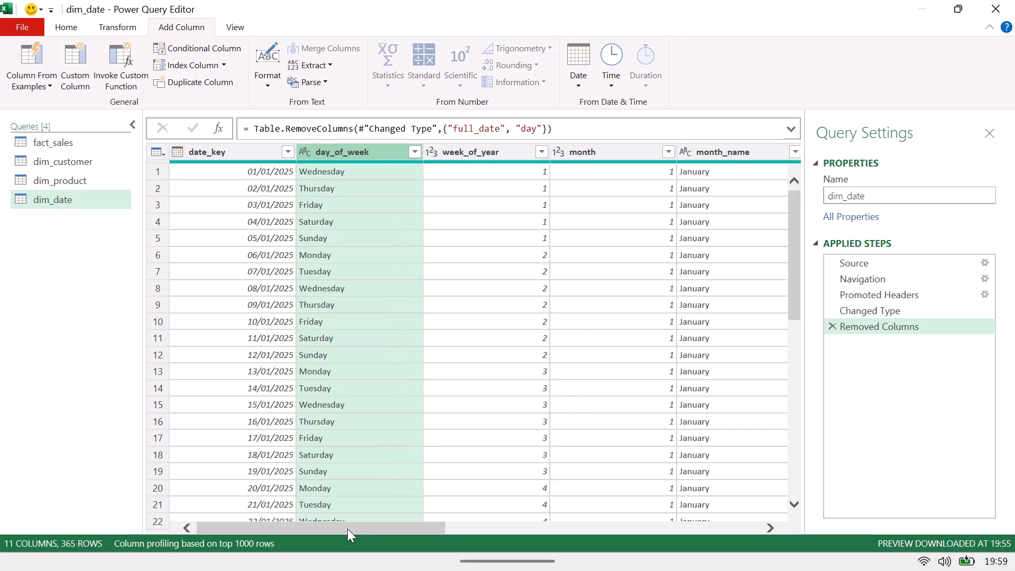
Examine the remaining dim_date columns, comparing the week_of_year, month, month_name and quarter values down the rows.
drag(347, 529, 322, 521)
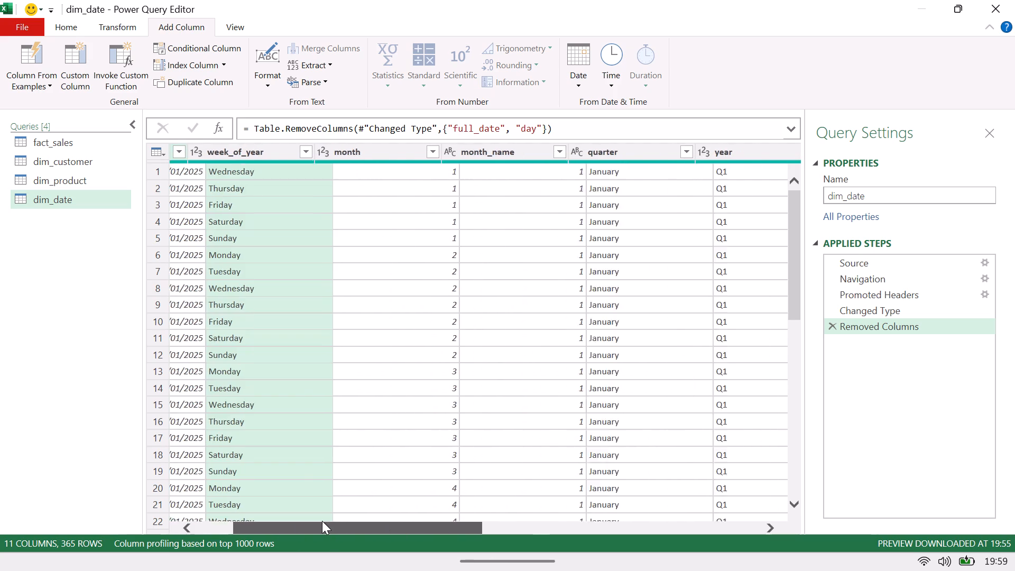
drag(322, 521, 392, 510)
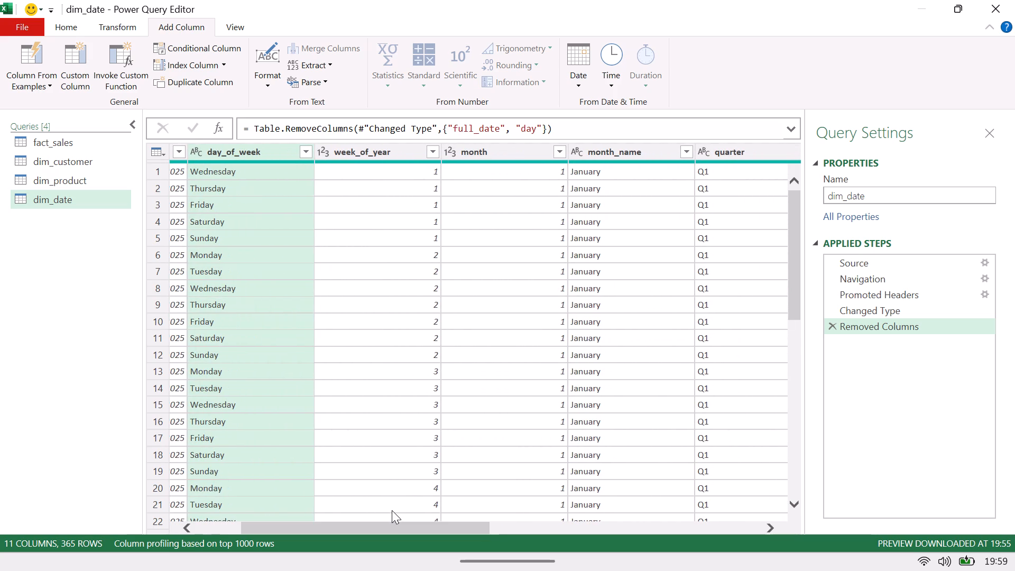
drag(392, 510, 434, 513)
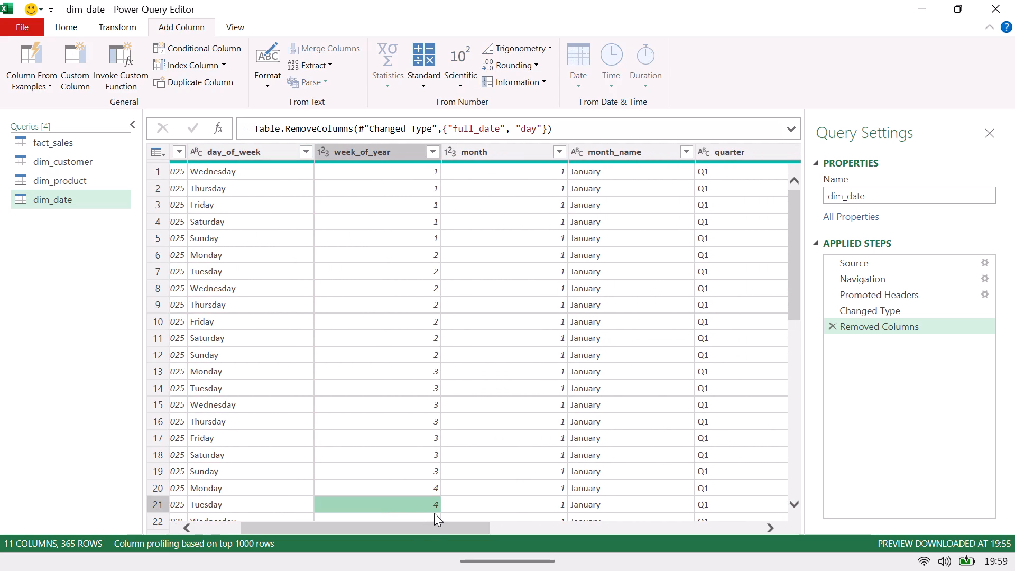
drag(438, 523, 524, 488)
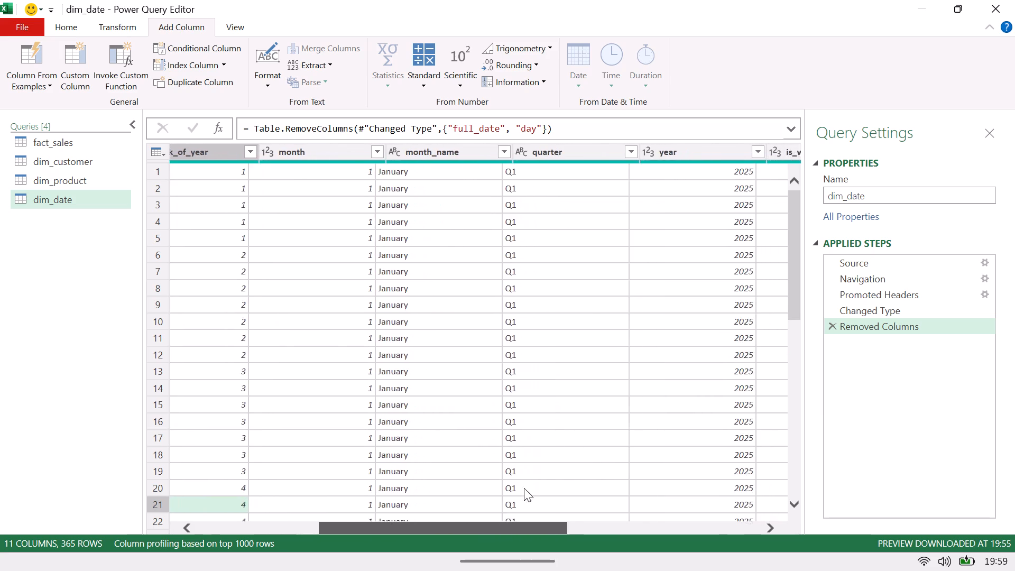
drag(524, 488, 501, 511)
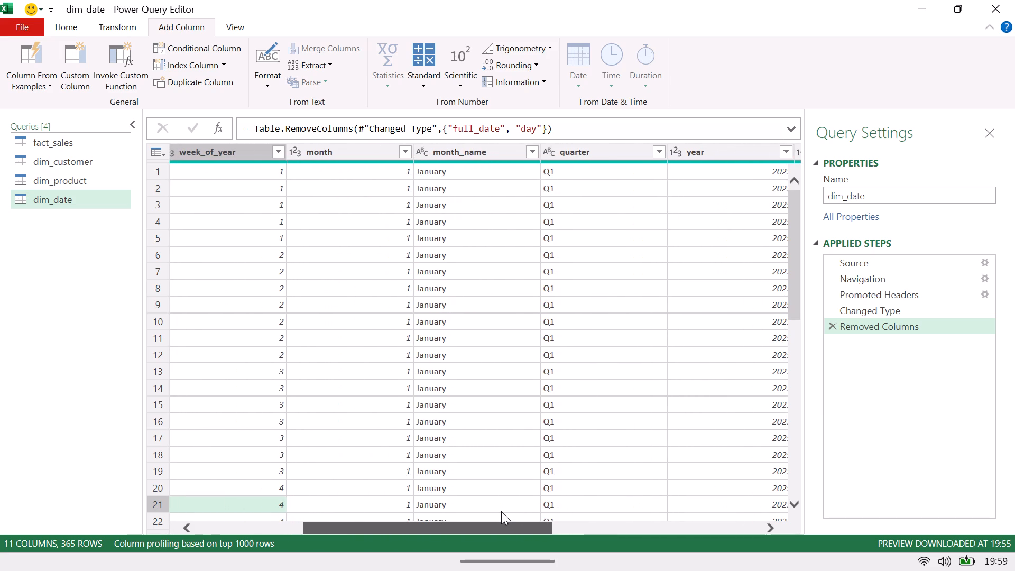
drag(501, 511, 572, 535)
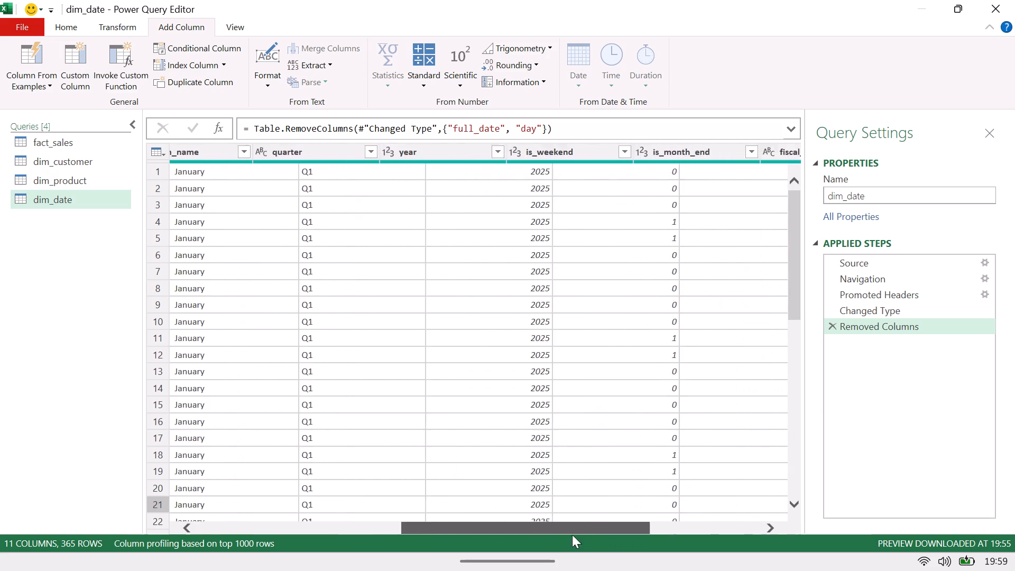
drag(572, 535, 537, 534)
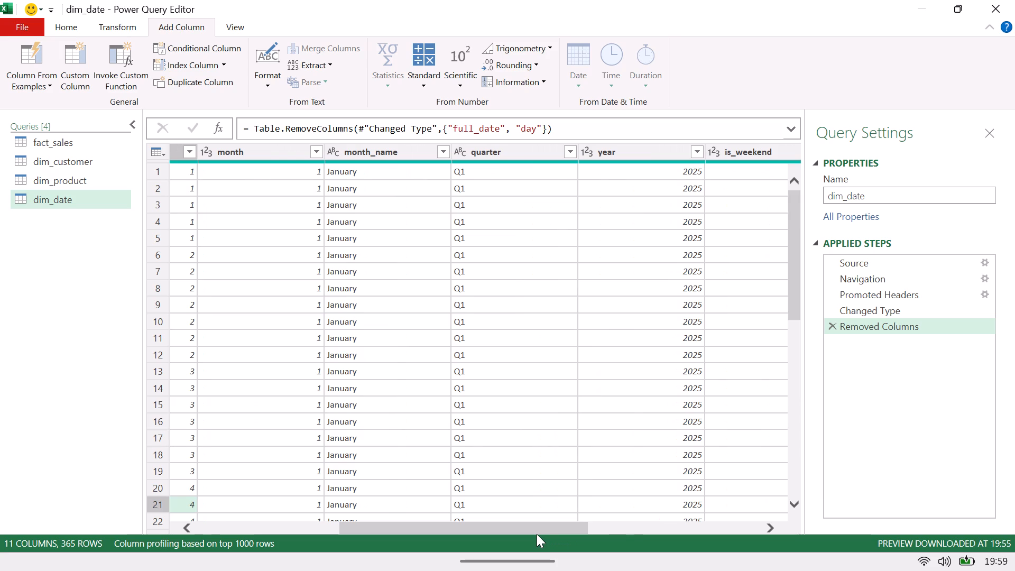
drag(539, 528, 497, 528)
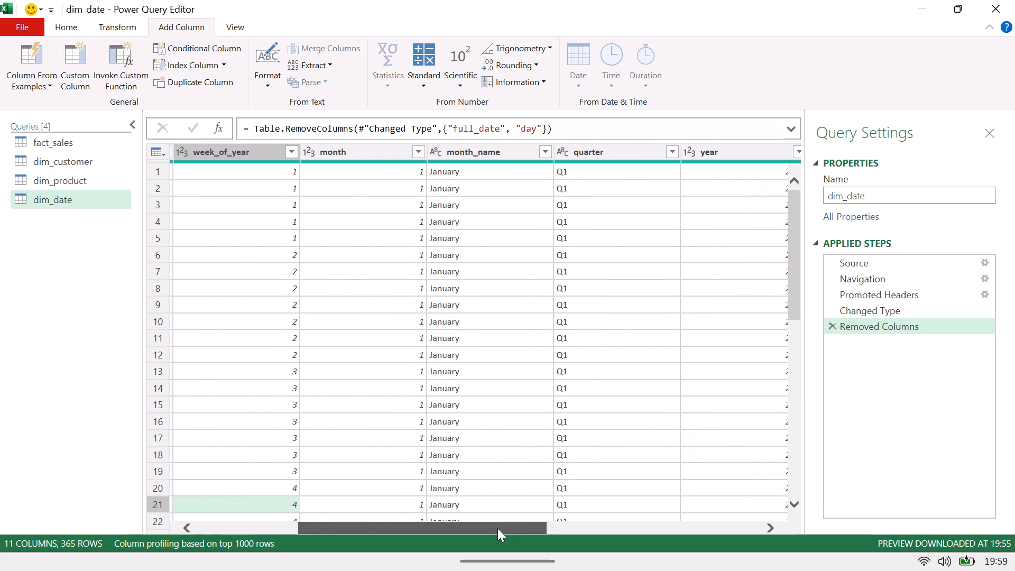
drag(497, 528, 498, 528)
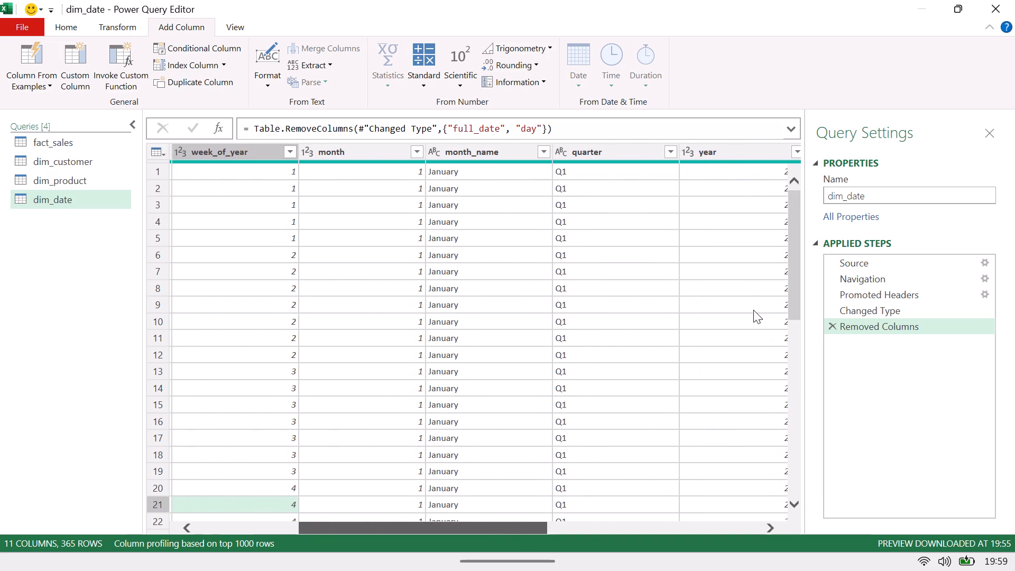
drag(794, 289, 780, 570)
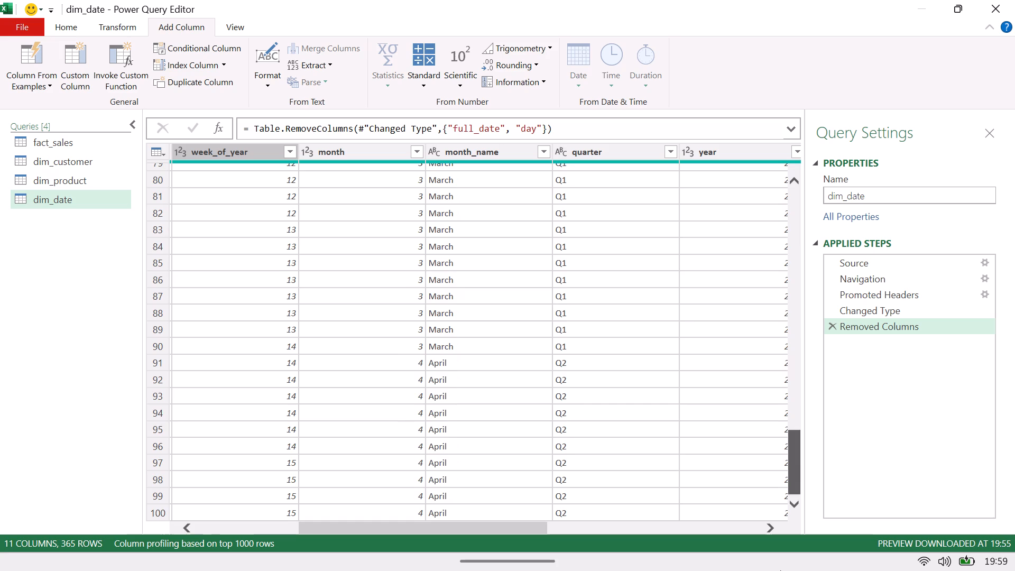
drag(780, 570, 771, 570)
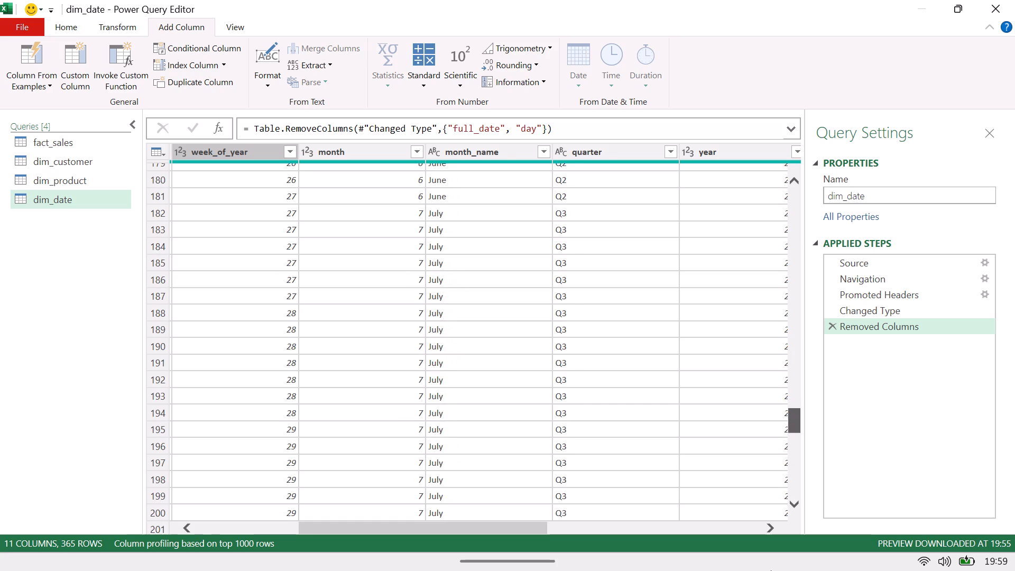
drag(771, 570, 777, 570)
drag(790, 430, 805, 486)
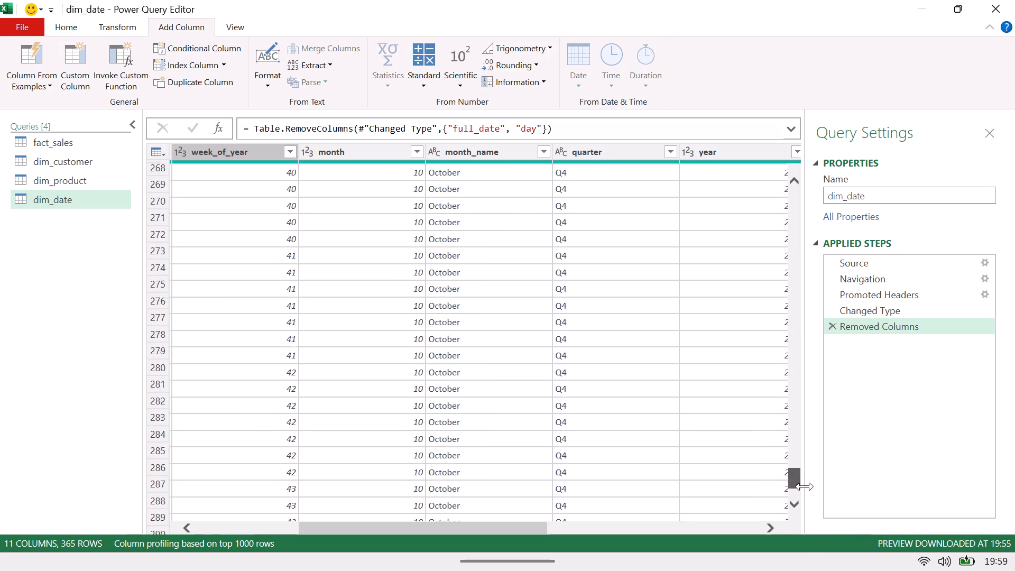
drag(805, 486, 803, 540)
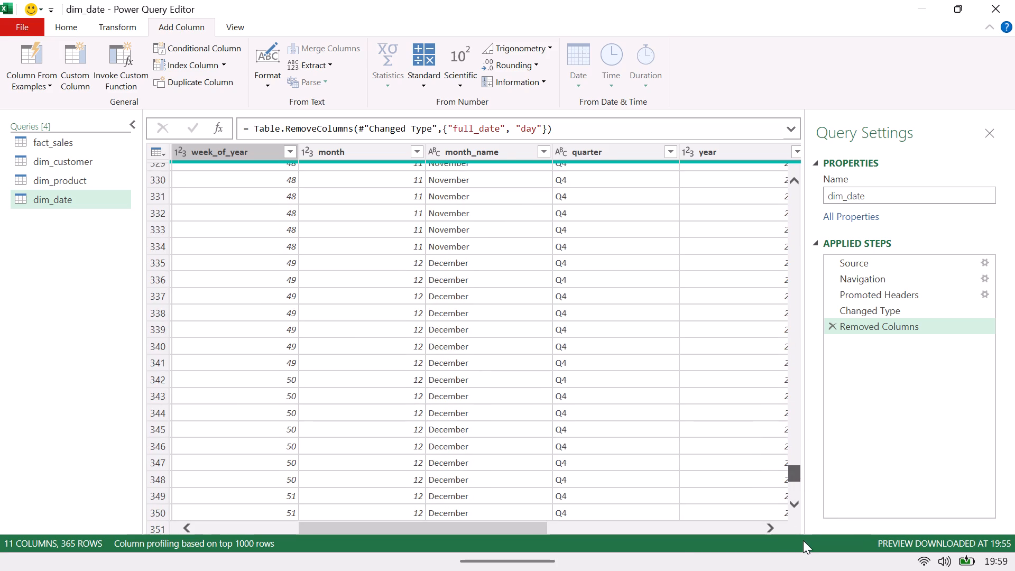
drag(803, 540, 746, 146)
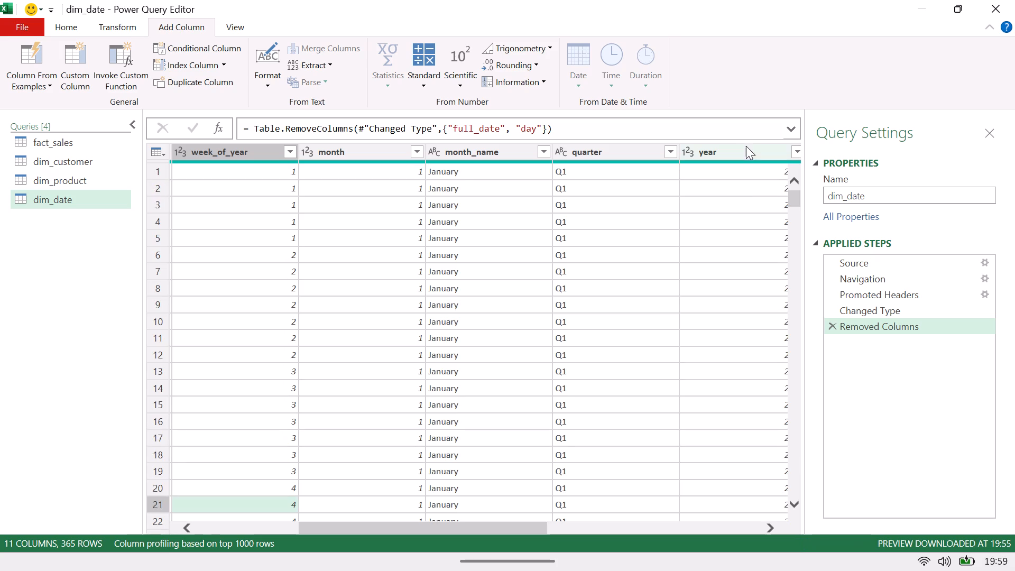
Remove the numeric month column from dim_date.
right_click(376, 154)
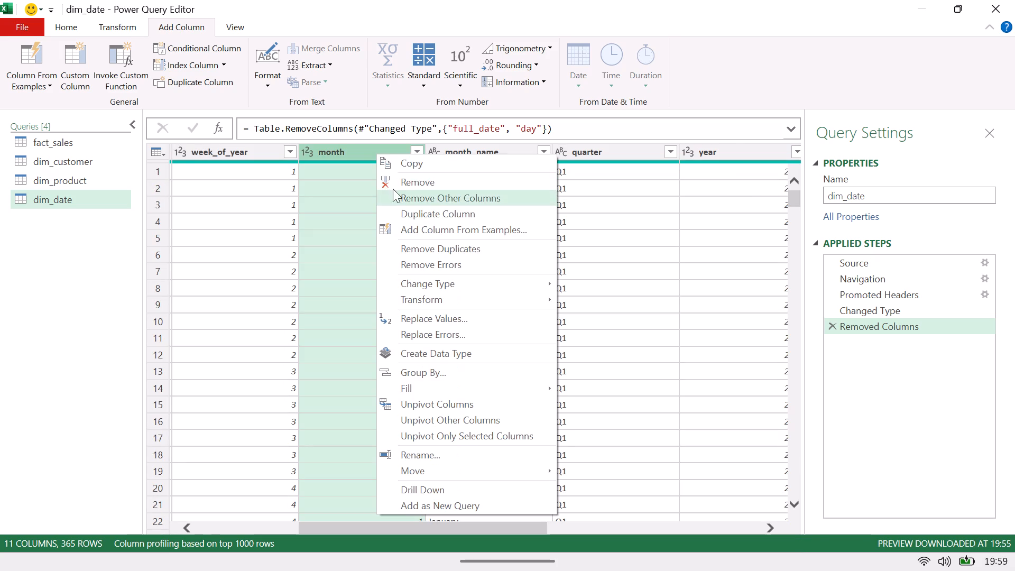
click(404, 178)
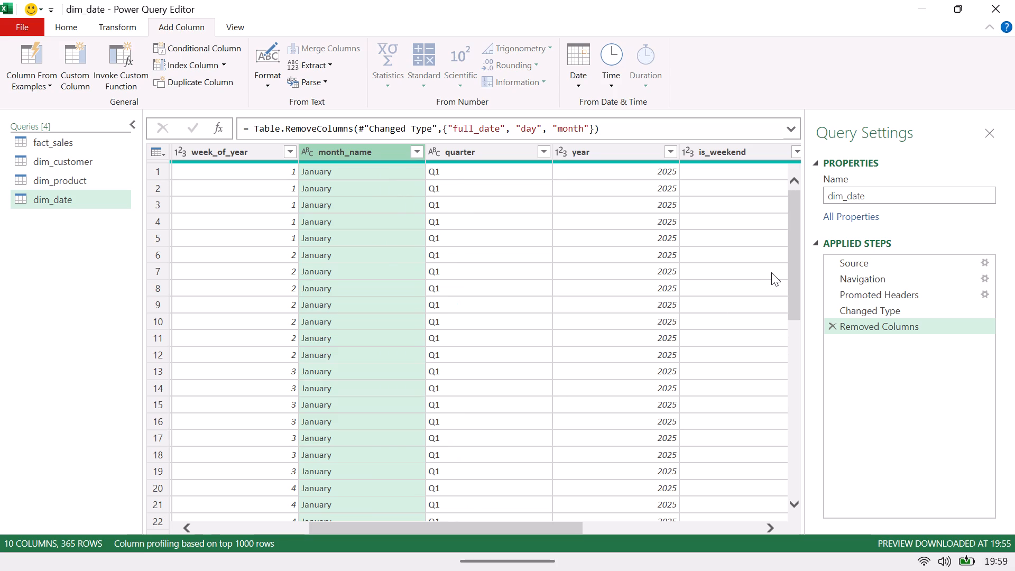
Examine the week_of_year, month_name, quarter and year values through all the rows of dim_date.
drag(795, 274, 785, 559)
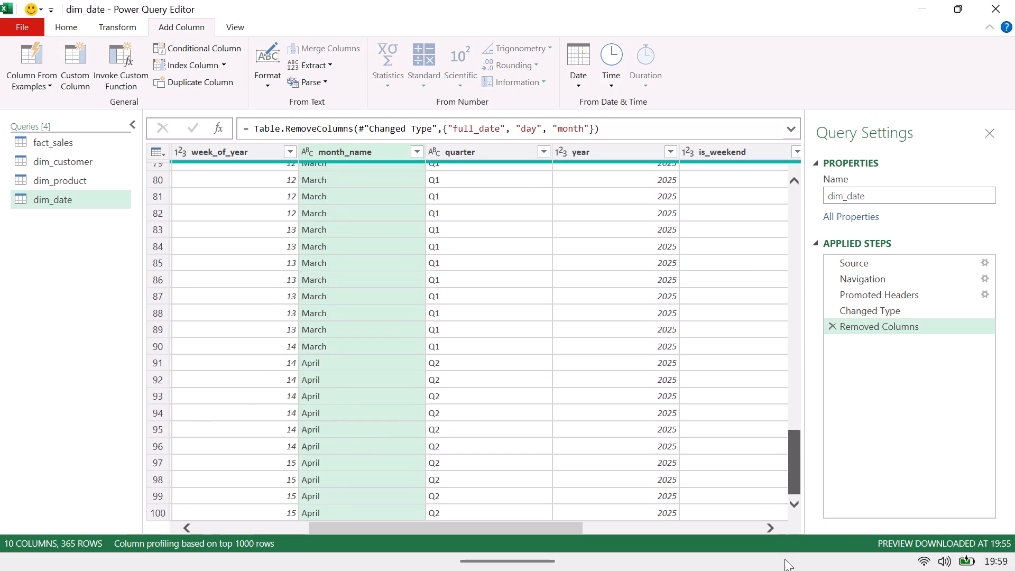
drag(785, 559, 786, 543)
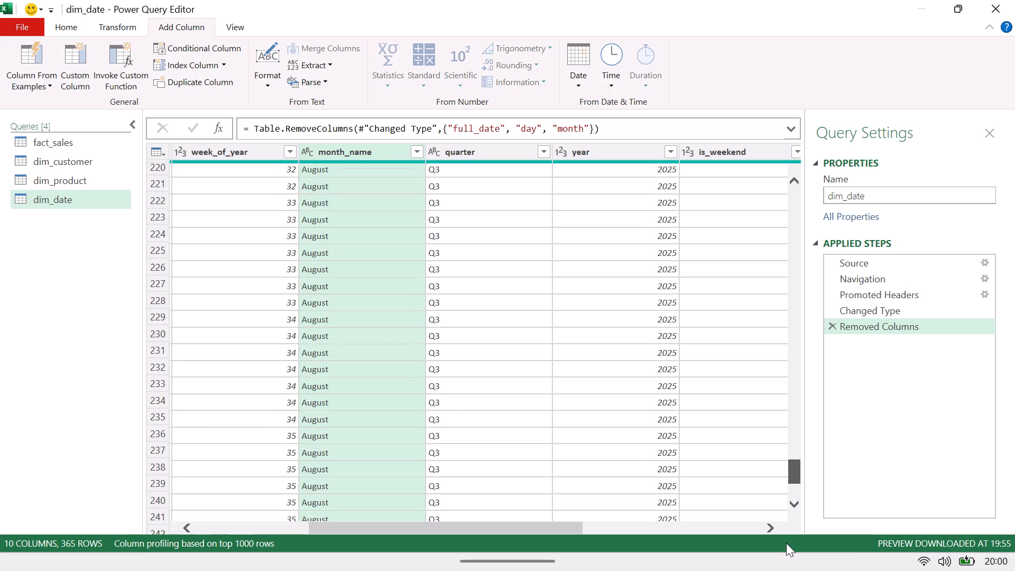
drag(786, 543, 787, 565)
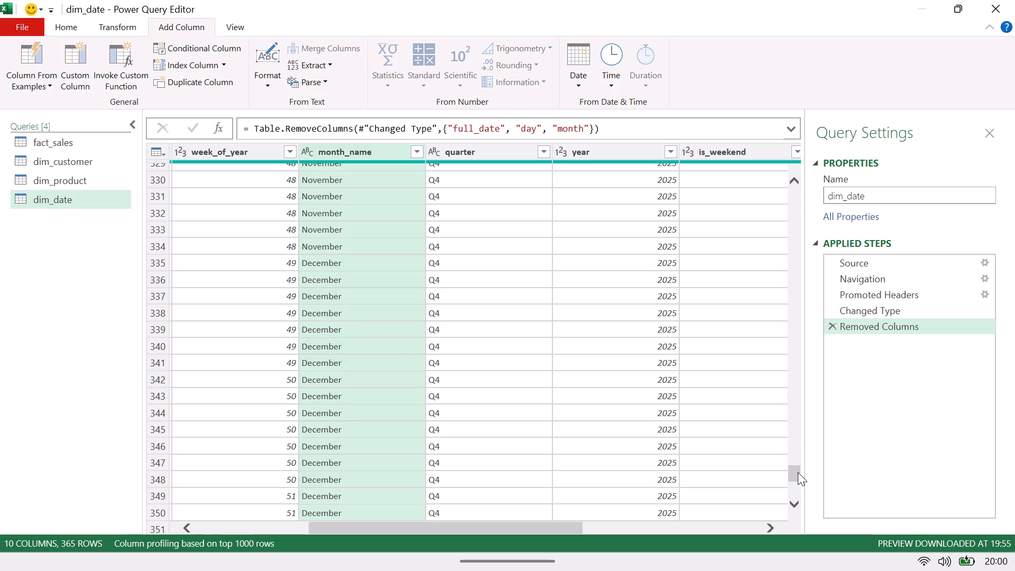
drag(798, 472, 790, 495)
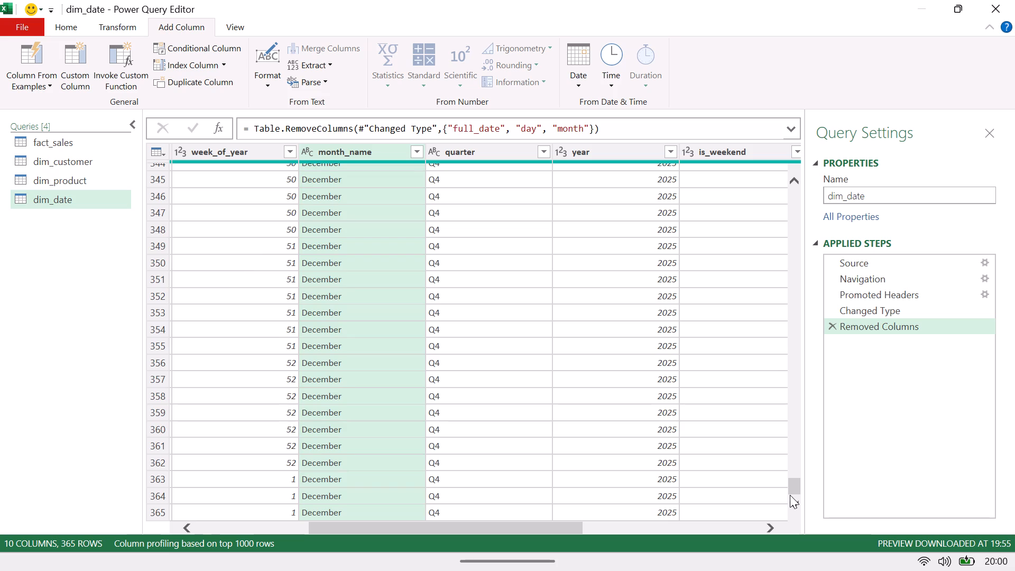
drag(791, 489, 791, 448)
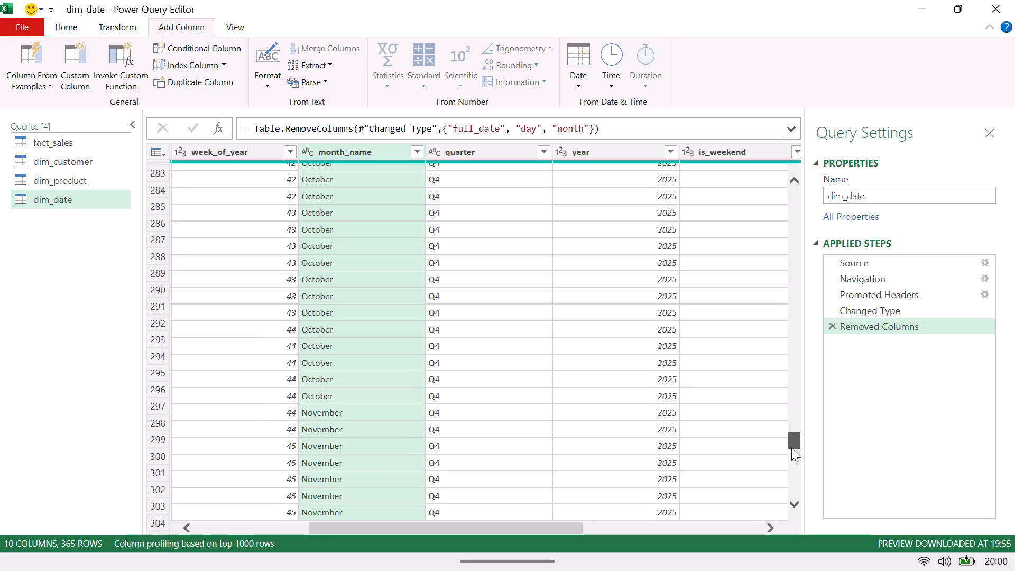
drag(791, 448, 791, 438)
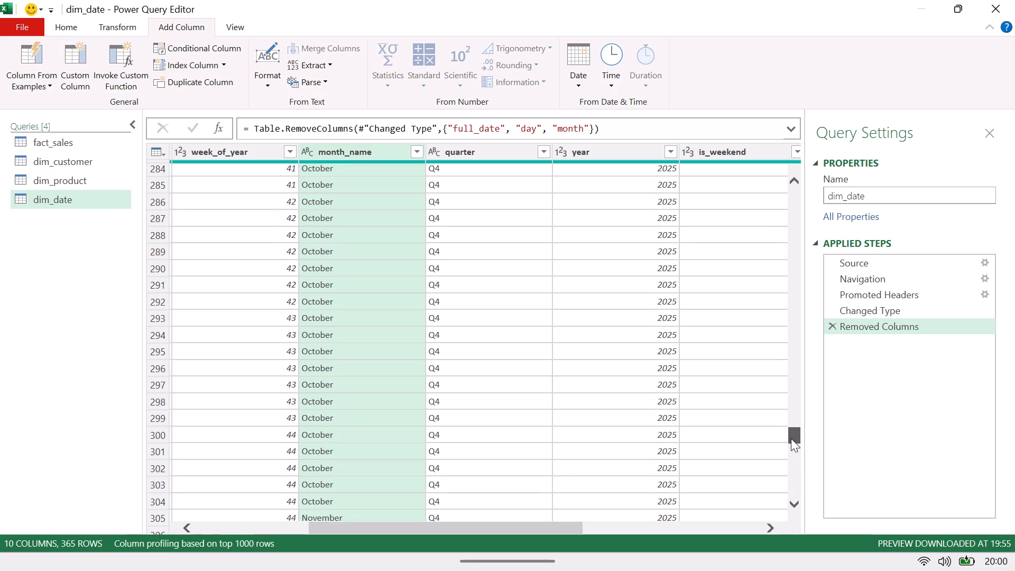
drag(791, 438, 789, 420)
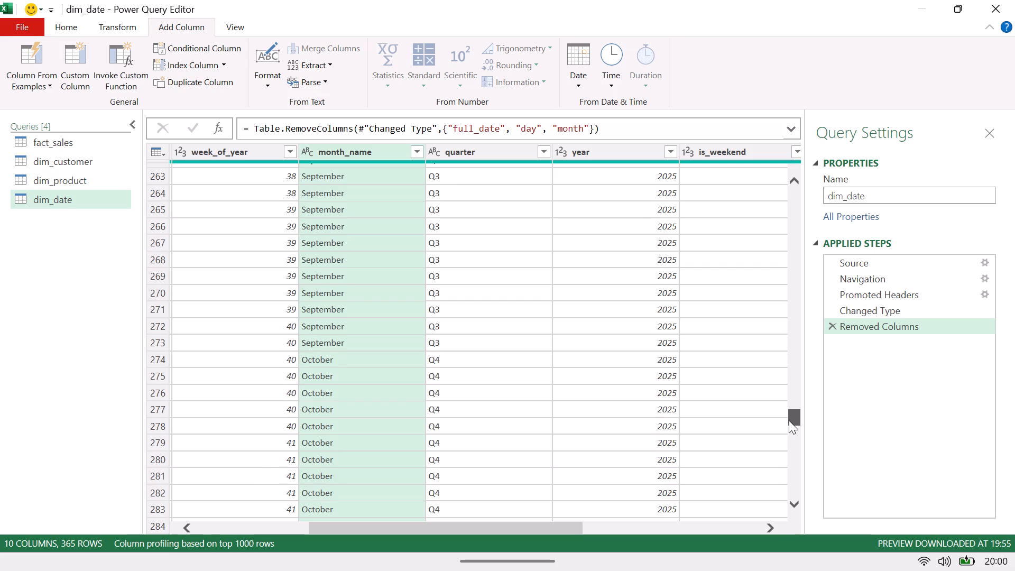
drag(789, 420, 797, 90)
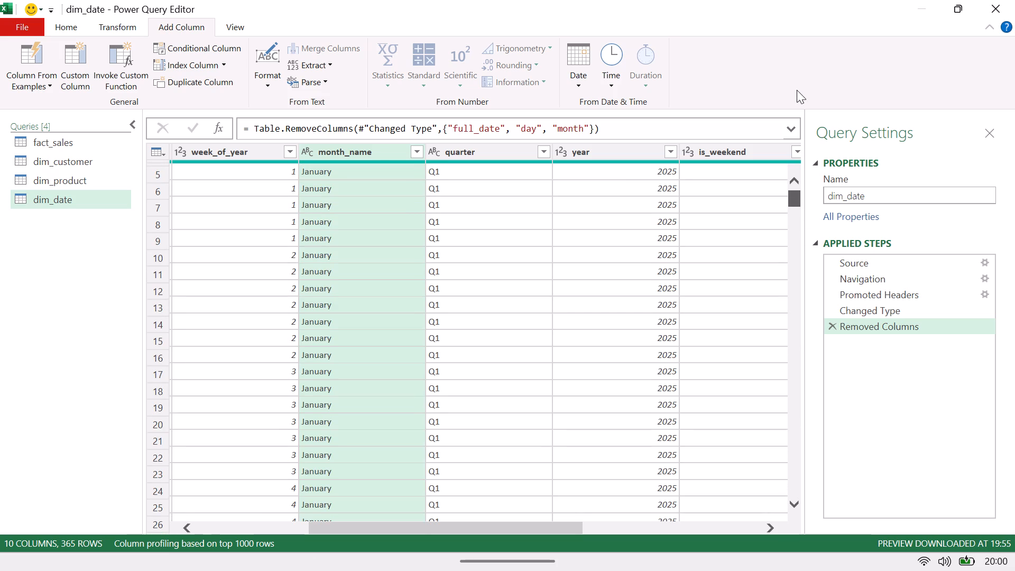
drag(797, 90, 778, 403)
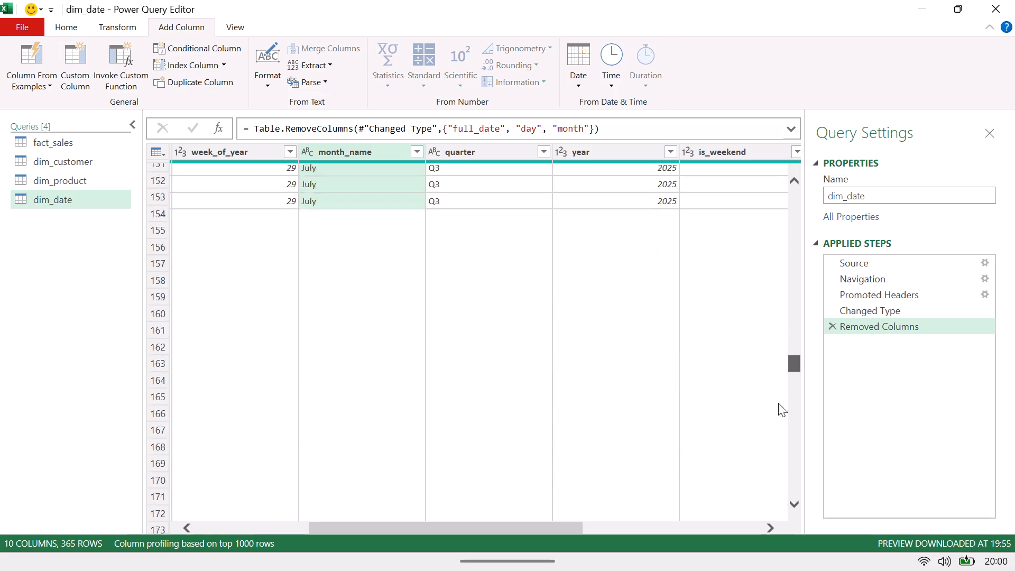
drag(778, 403, 788, 474)
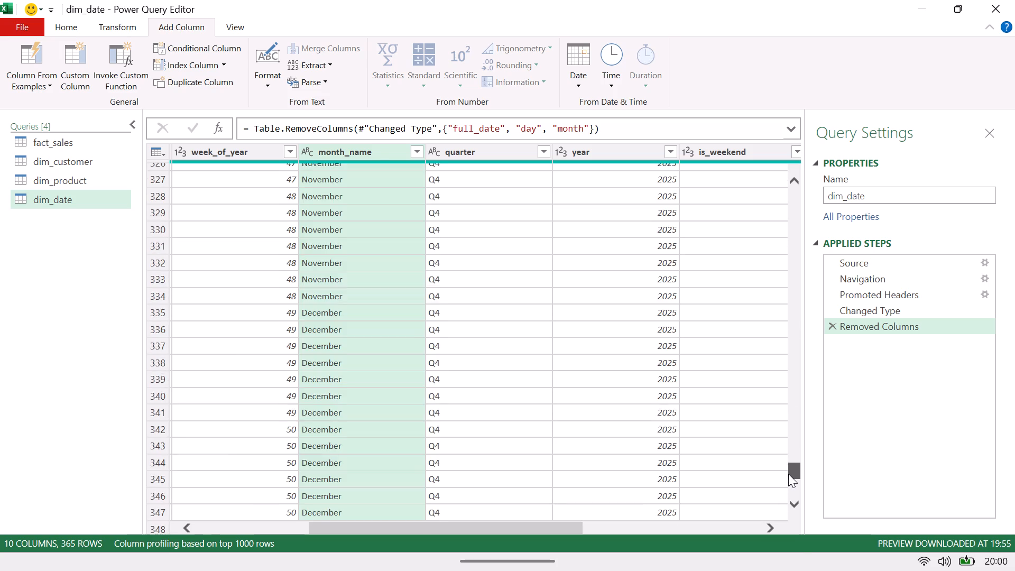
drag(788, 474, 780, 314)
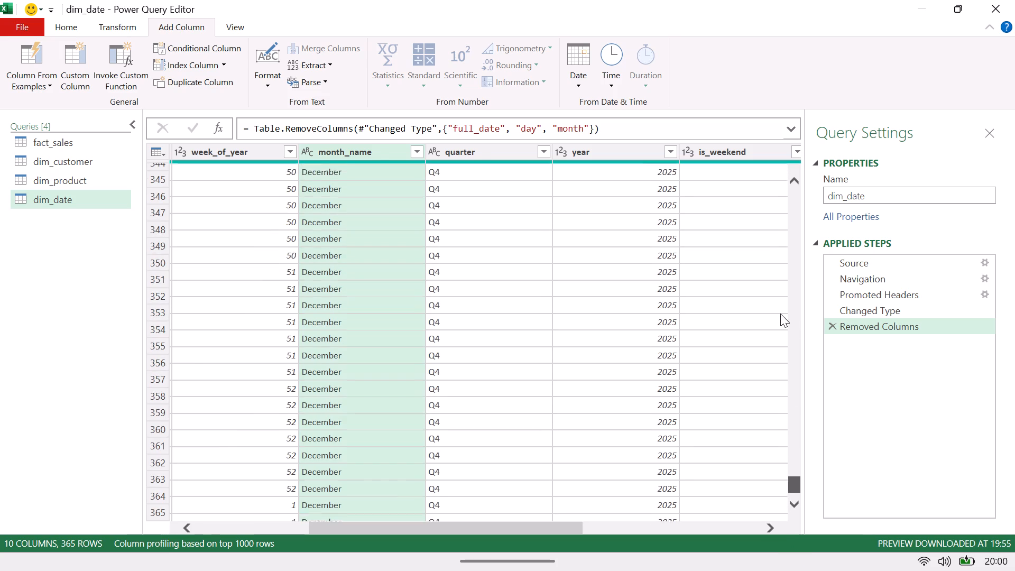
drag(780, 314, 782, 161)
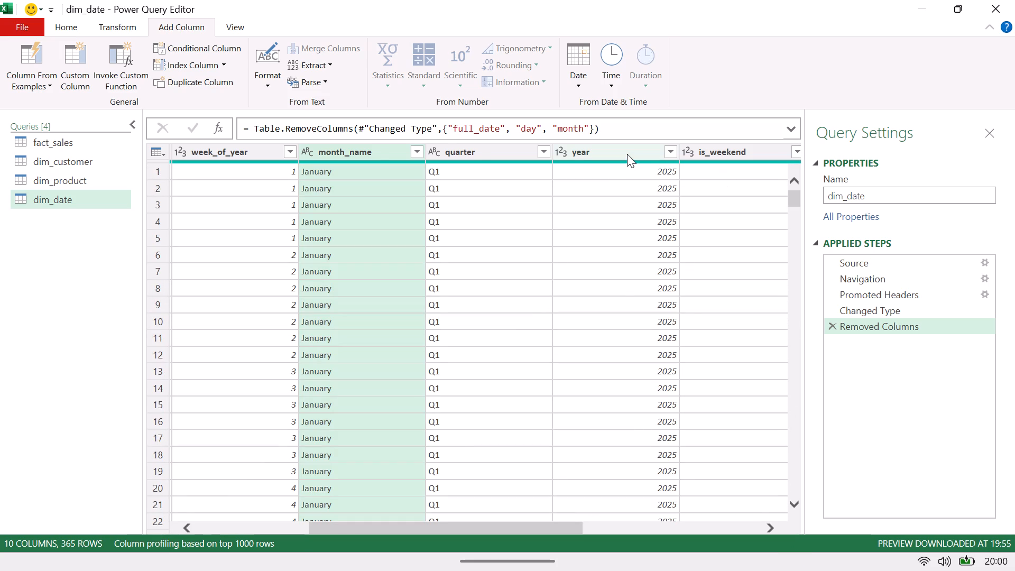
Remove the year column from dim_date.
click(627, 154)
right_click(627, 154)
click(636, 182)
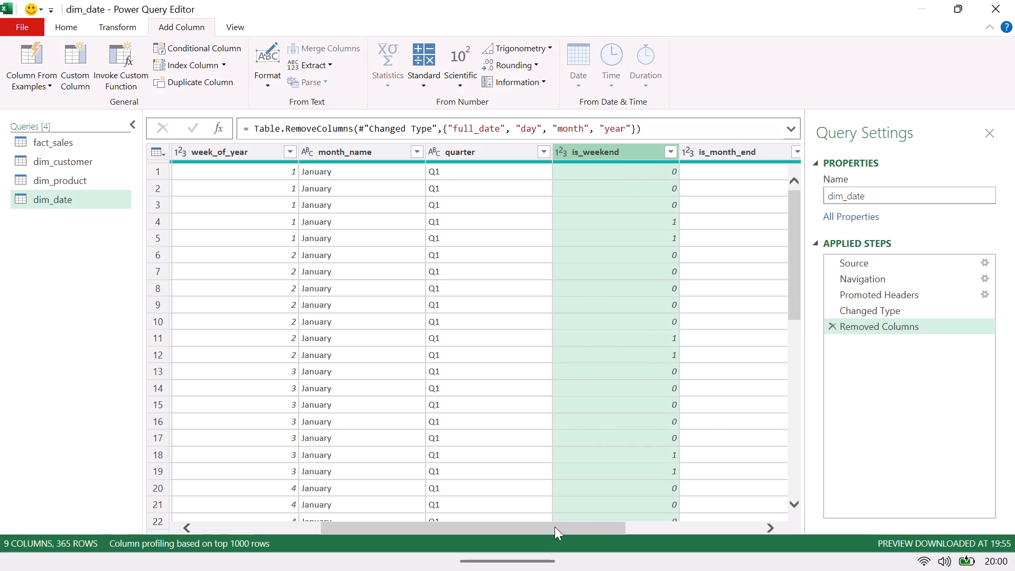
Check the distinct values of dim_date's is_month_end column, leaving no filter step in the query.
drag(555, 526, 665, 510)
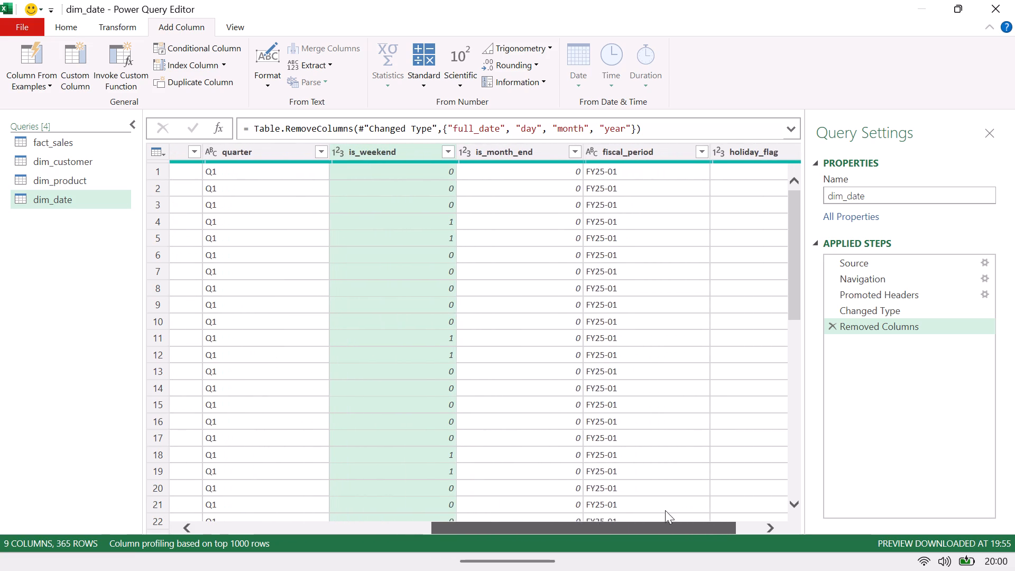
drag(665, 510, 719, 531)
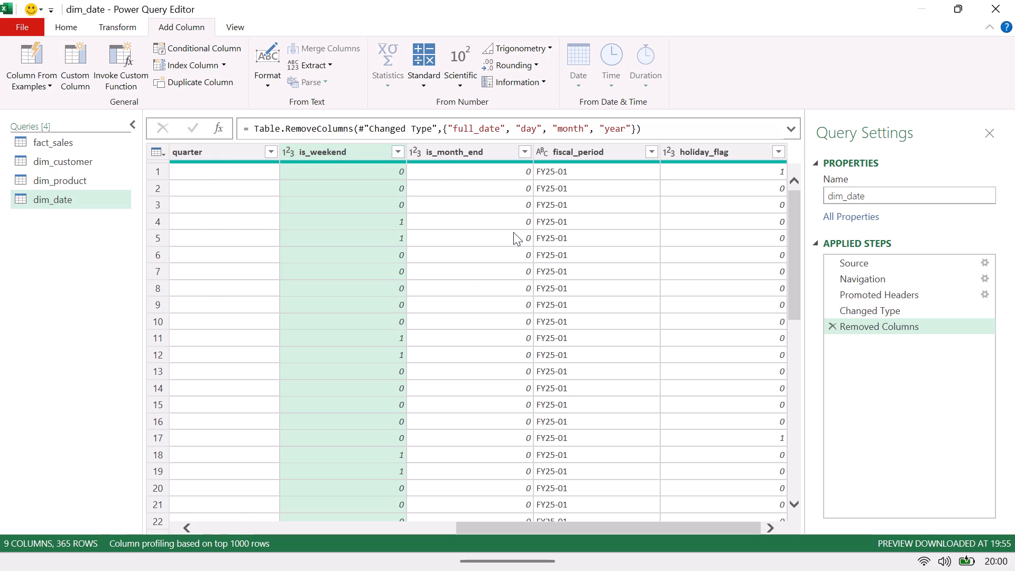
click(527, 144)
click(525, 151)
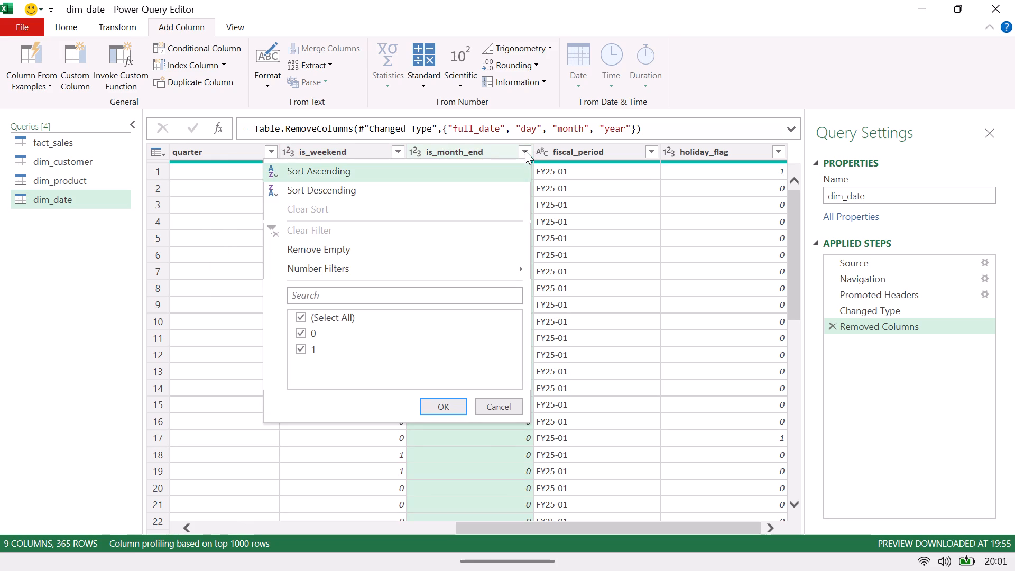
click(444, 408)
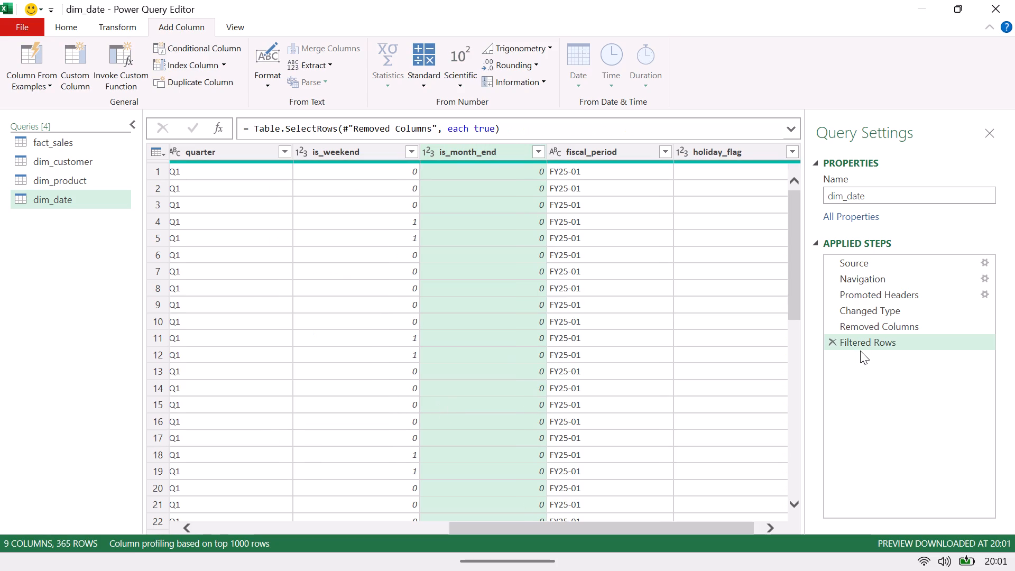
click(835, 343)
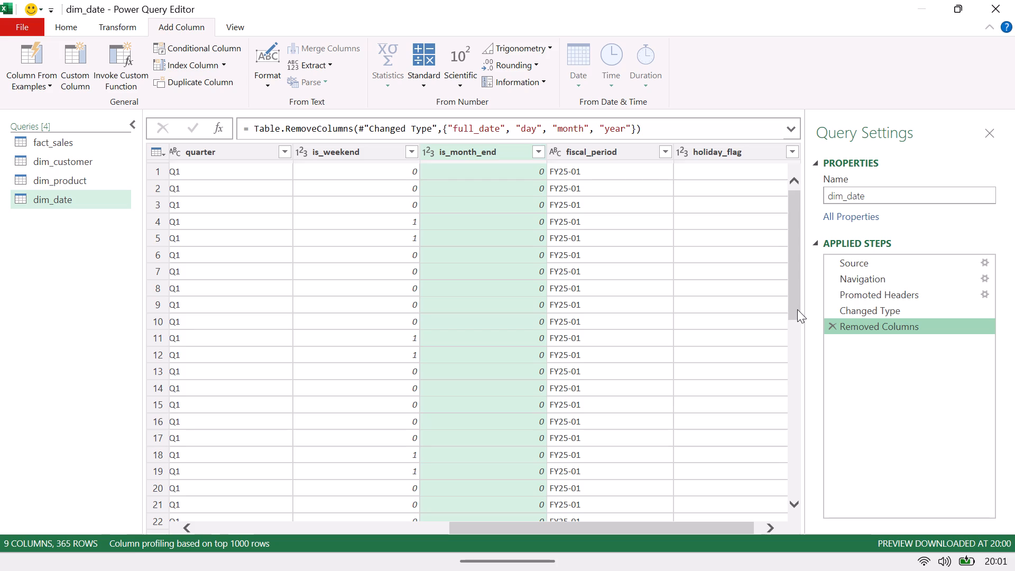
Examine the is_weekend, is_month_end and fiscal_period values through all the rows of dim_date.
drag(797, 309, 813, 501)
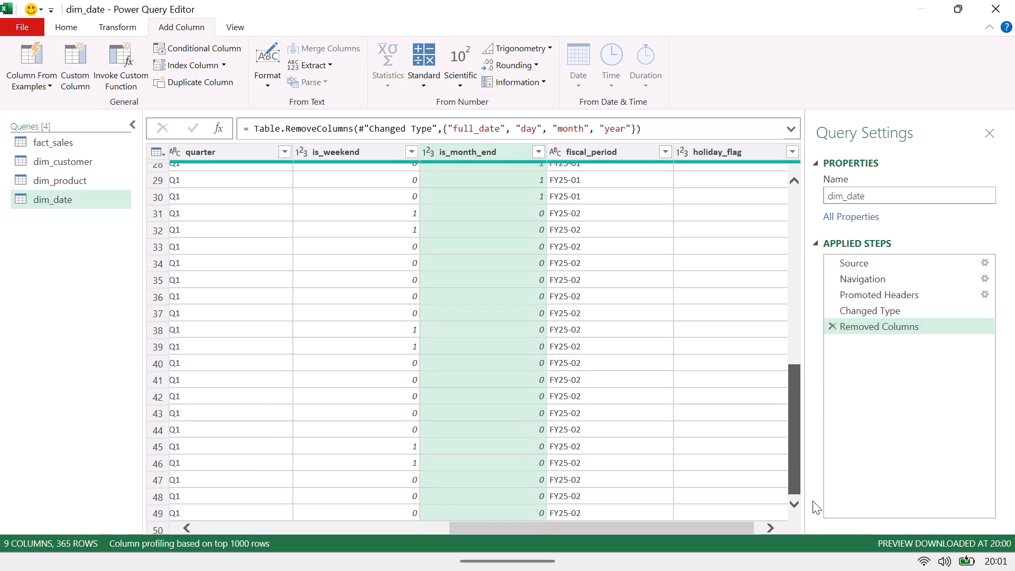
drag(813, 501, 806, 570)
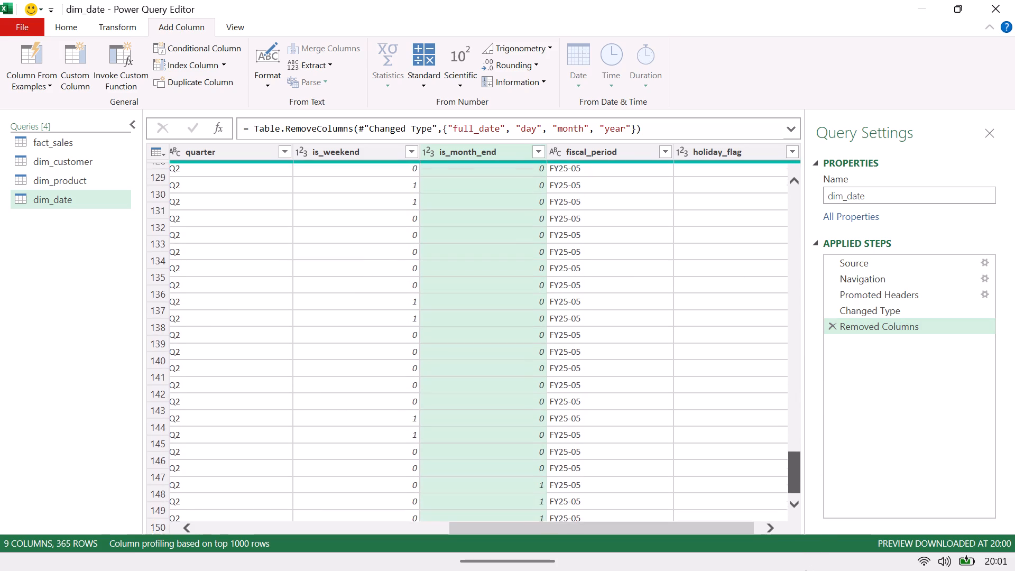
drag(806, 570, 802, 570)
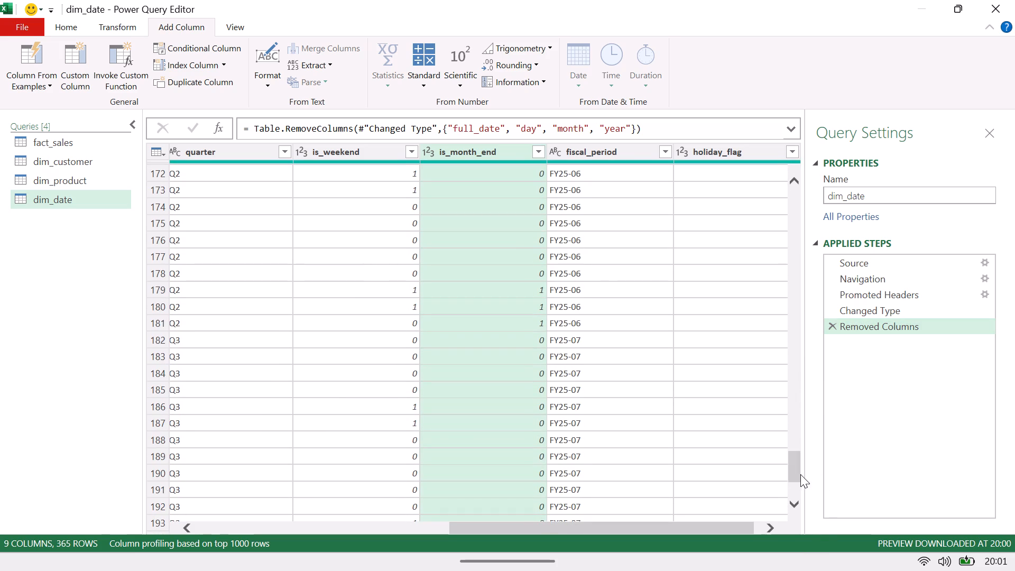
drag(800, 474, 805, 538)
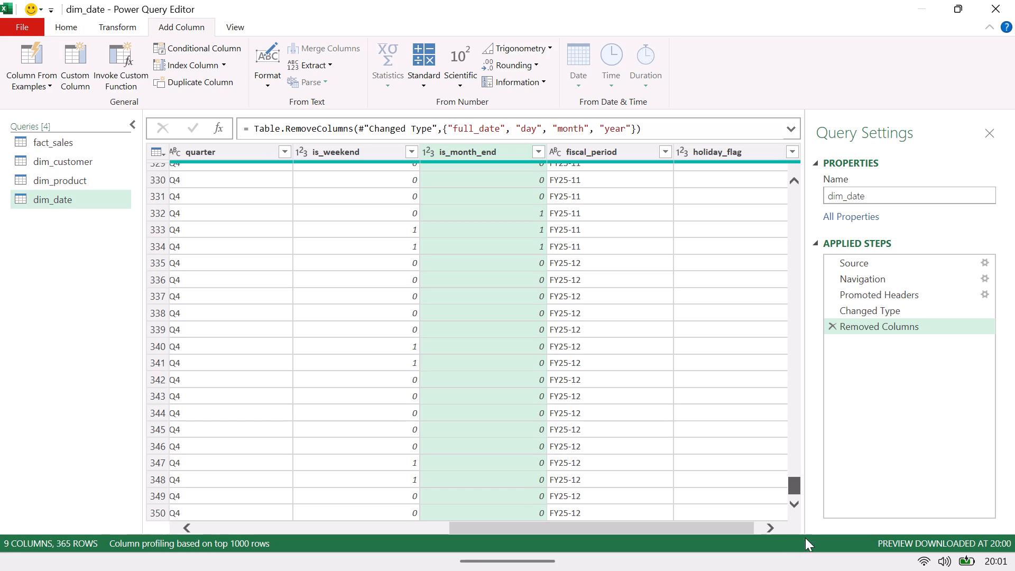
drag(805, 538, 807, 556)
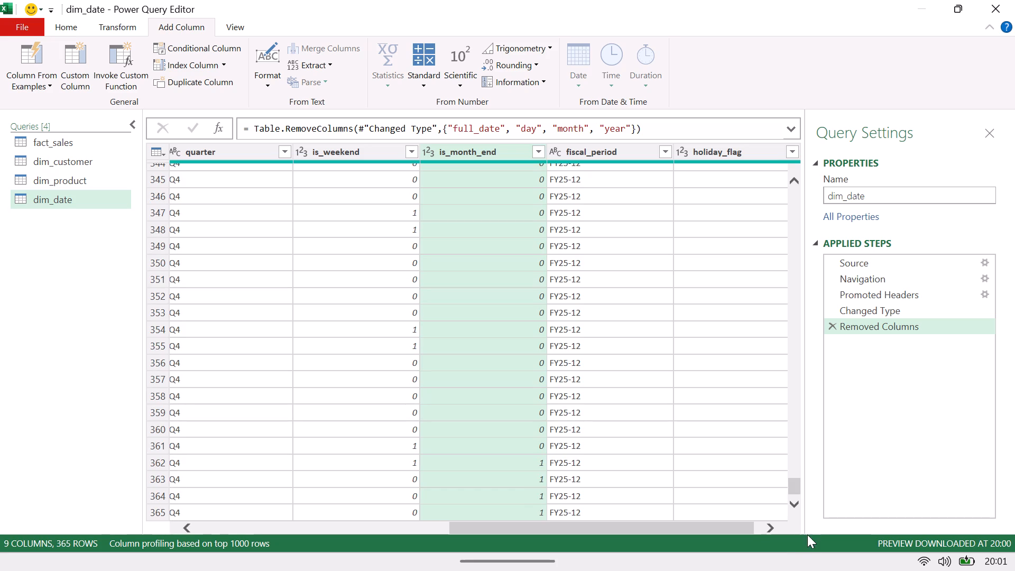
drag(793, 482, 779, 368)
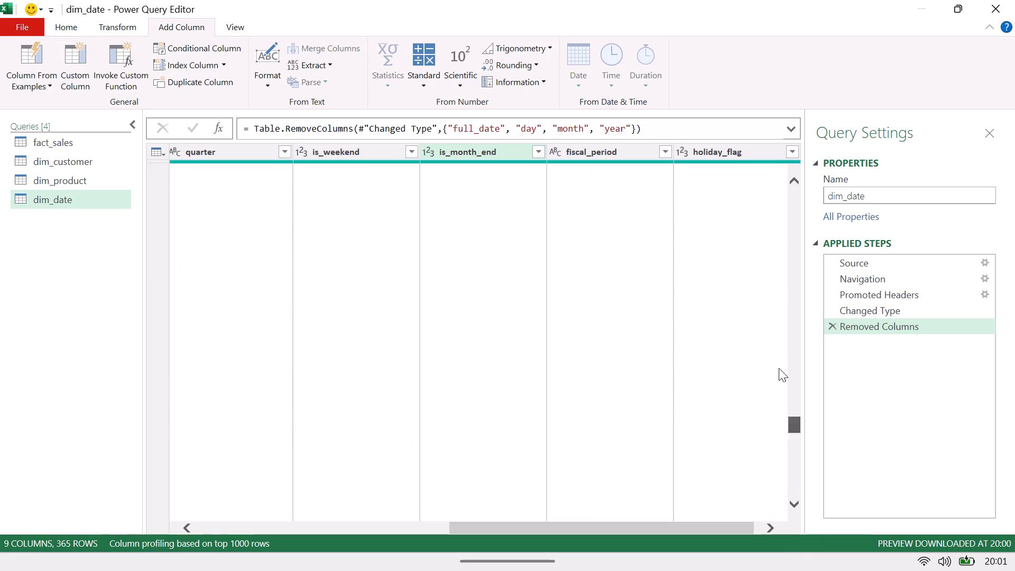
drag(779, 368, 782, 174)
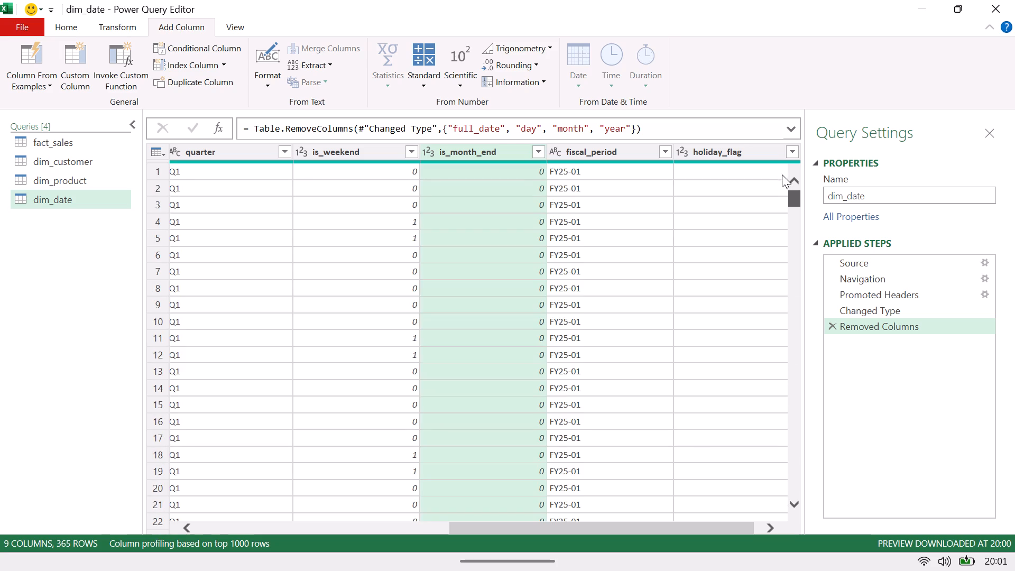
drag(782, 174, 782, 225)
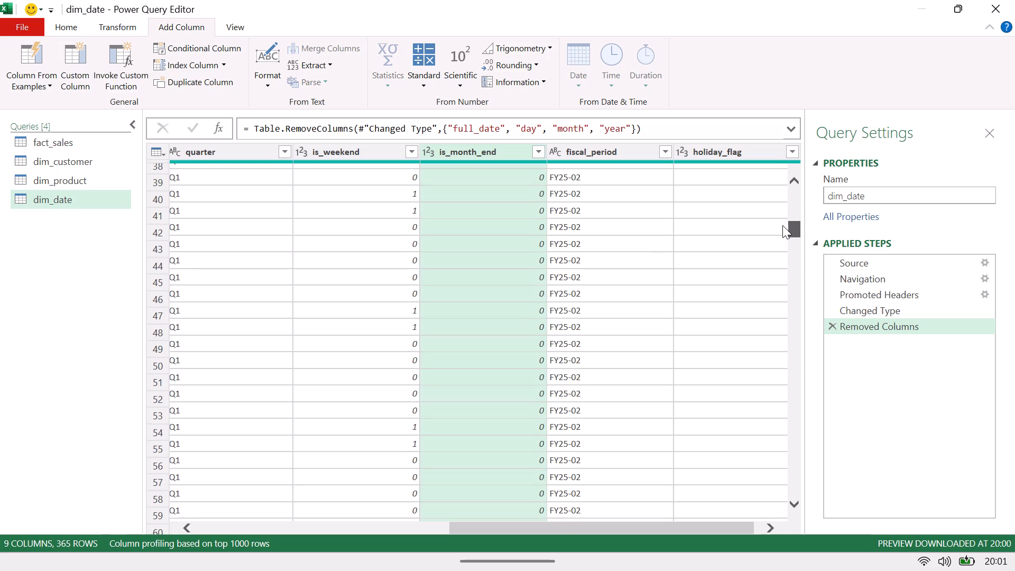
drag(782, 225, 781, 286)
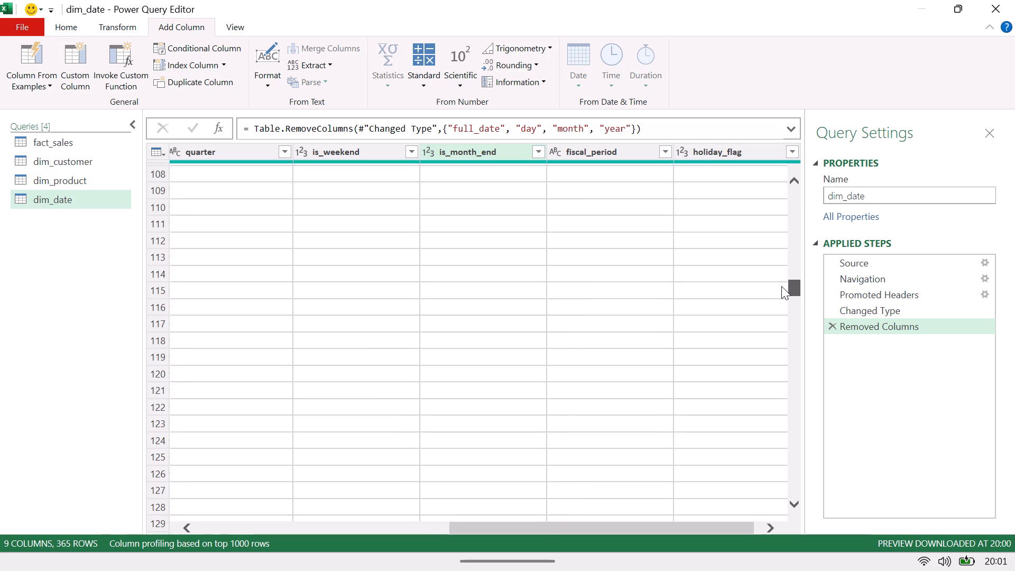
drag(781, 286, 799, 356)
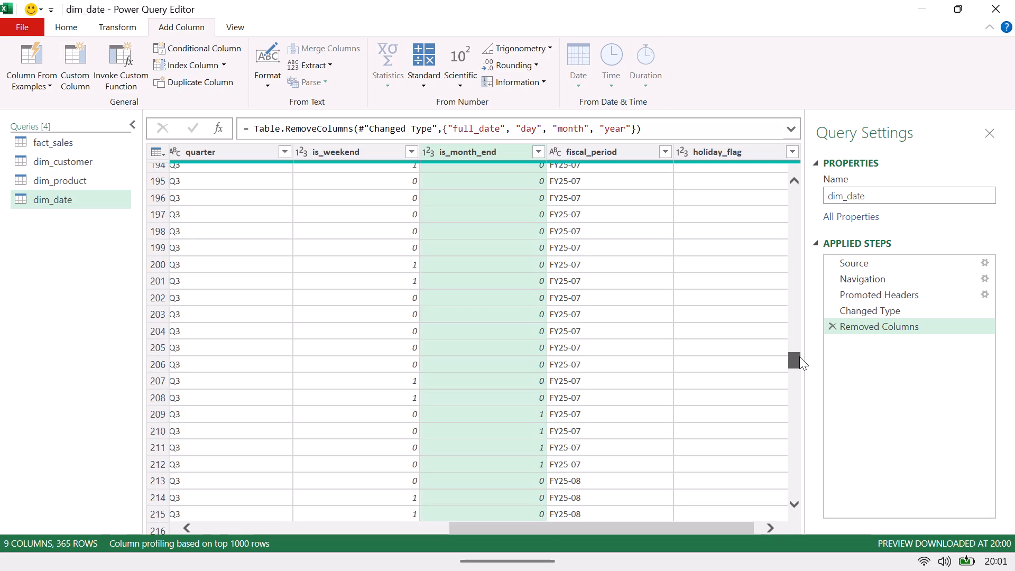
drag(799, 356, 814, 531)
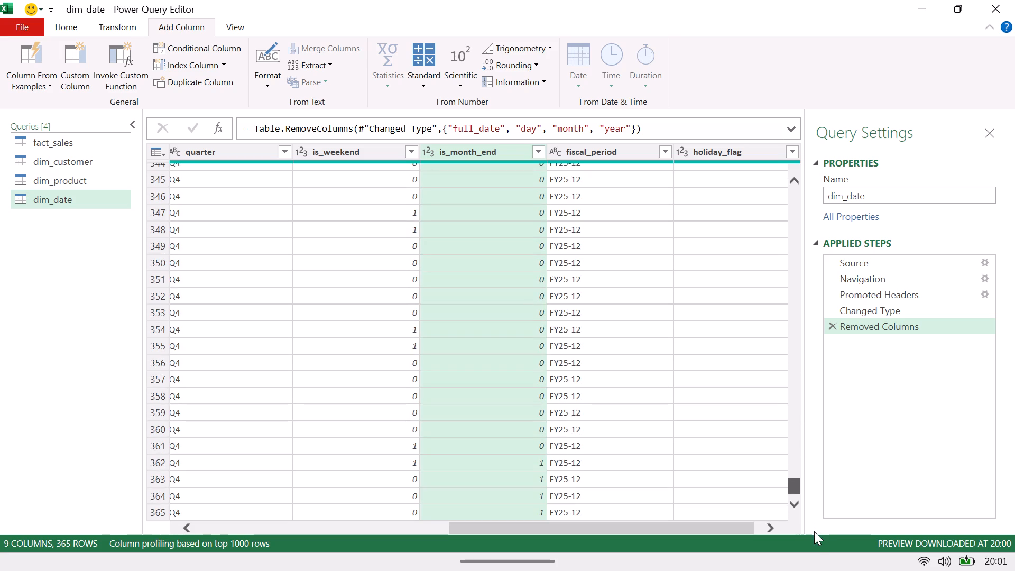
drag(814, 531, 815, 539)
Remove the fiscal_period column from dim_date.
click(600, 178)
click(607, 152)
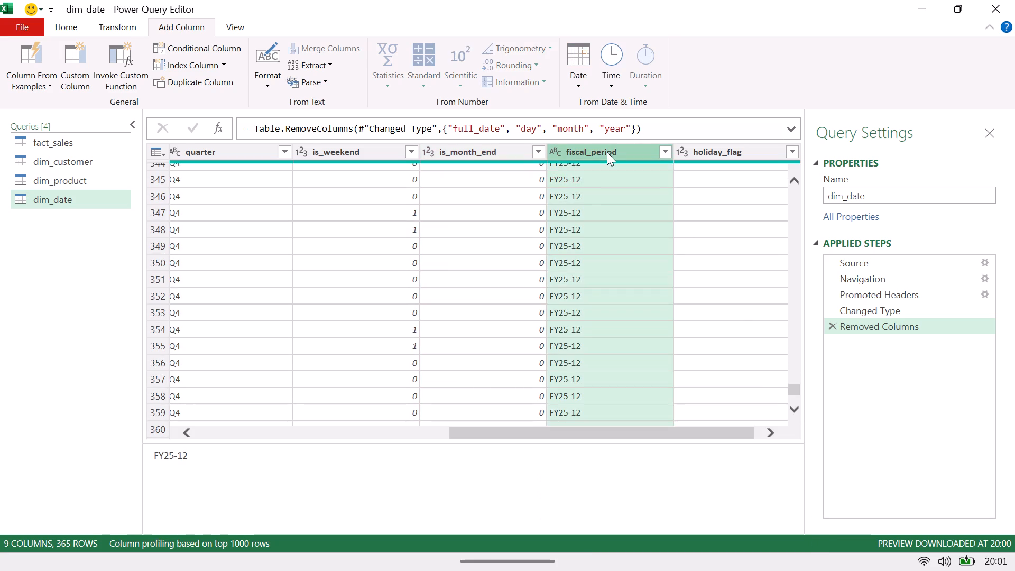
right_click(607, 152)
click(661, 179)
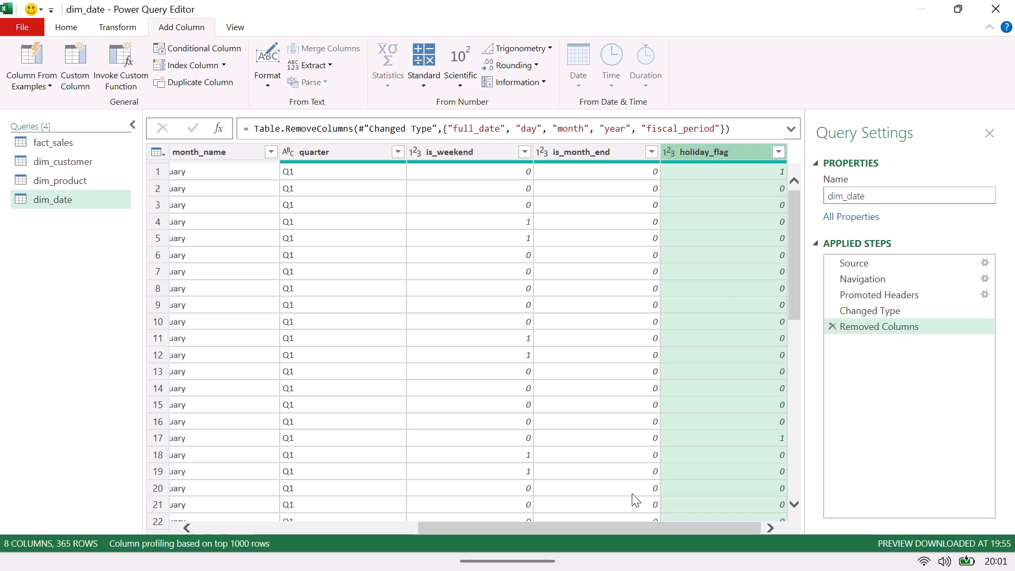
Check the distinct values of dim_date's holiday_flag column without applying a filter.
drag(631, 521, 662, 521)
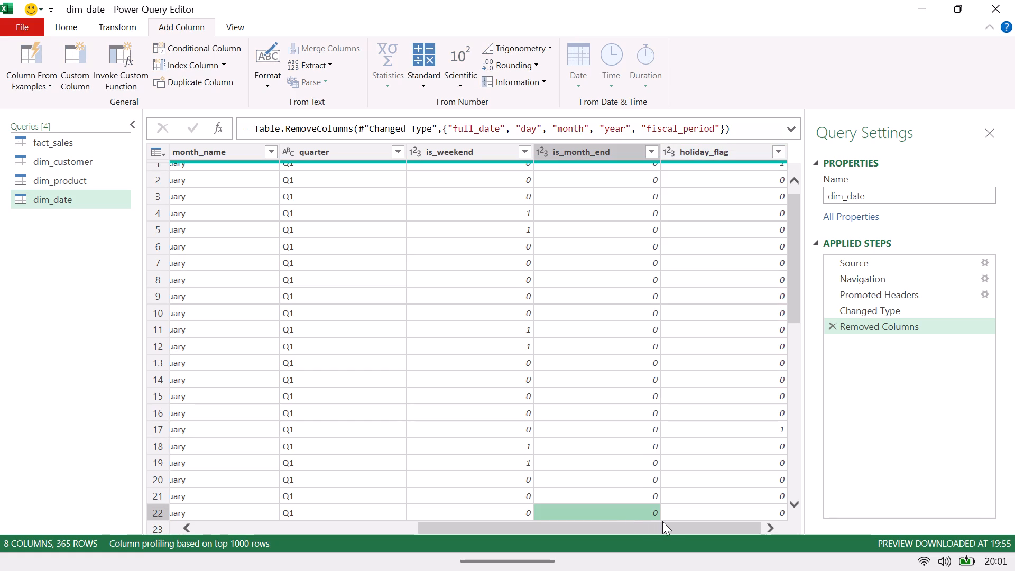
click(671, 523)
drag(671, 523, 725, 525)
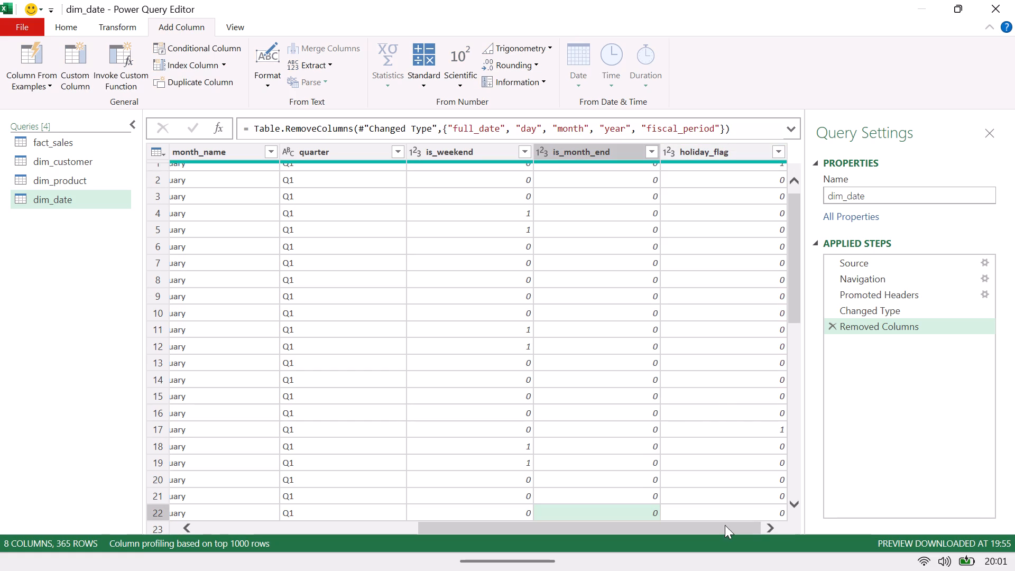
click(780, 150)
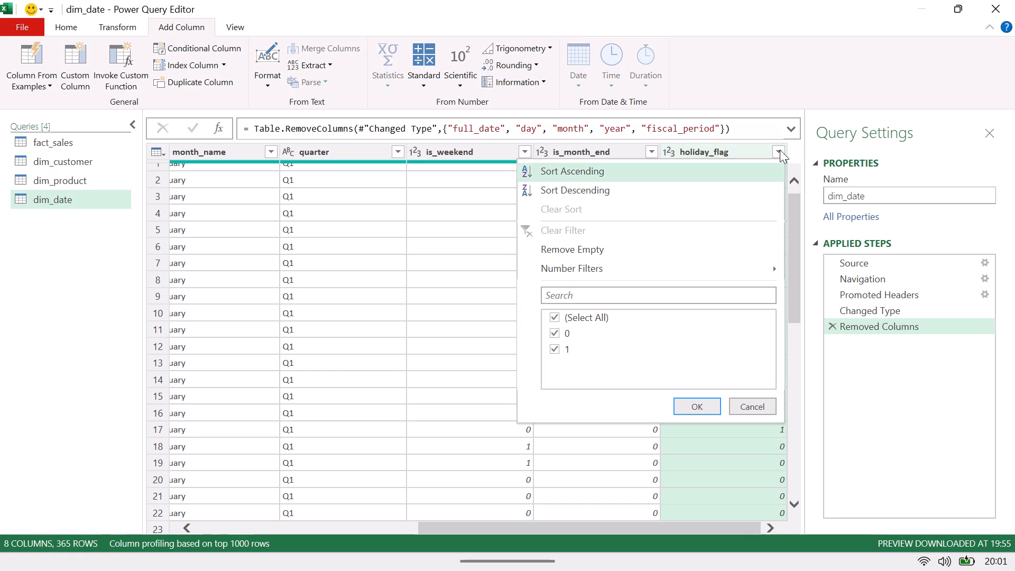
click(868, 369)
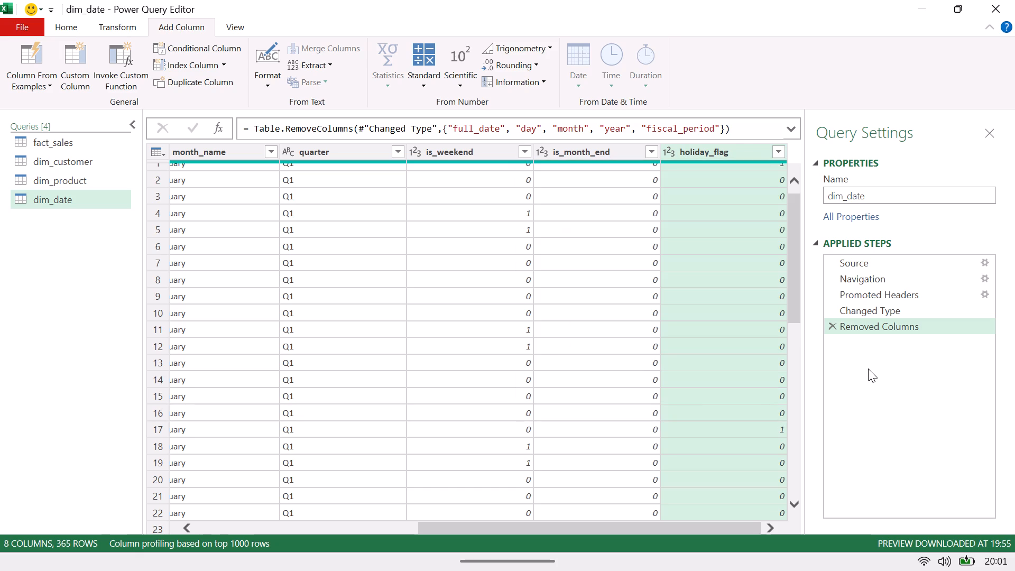
Open the dim_product query and examine its key, ID, name, category and sub-category values down to the last row.
click(102, 187)
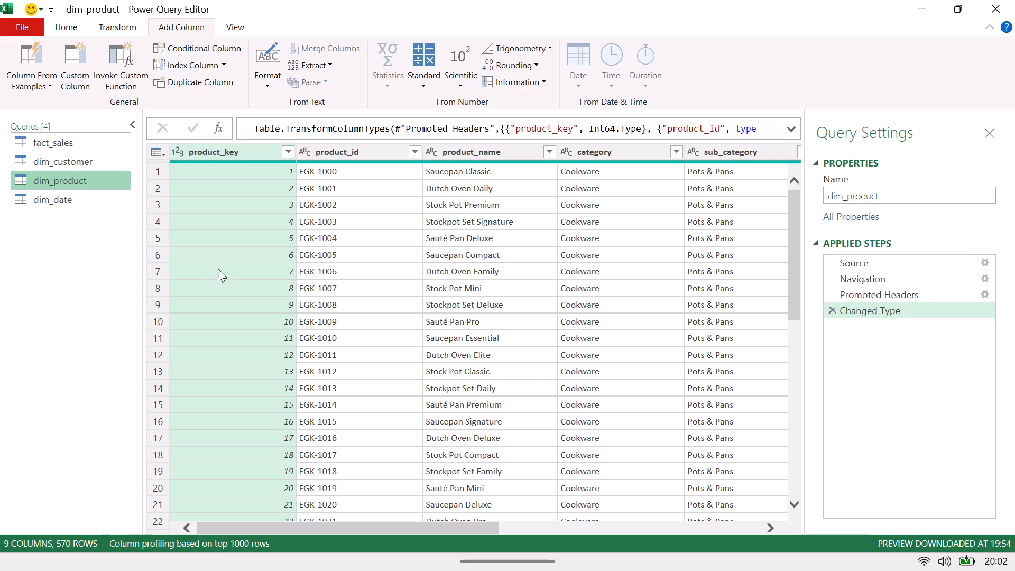
drag(791, 233, 802, 512)
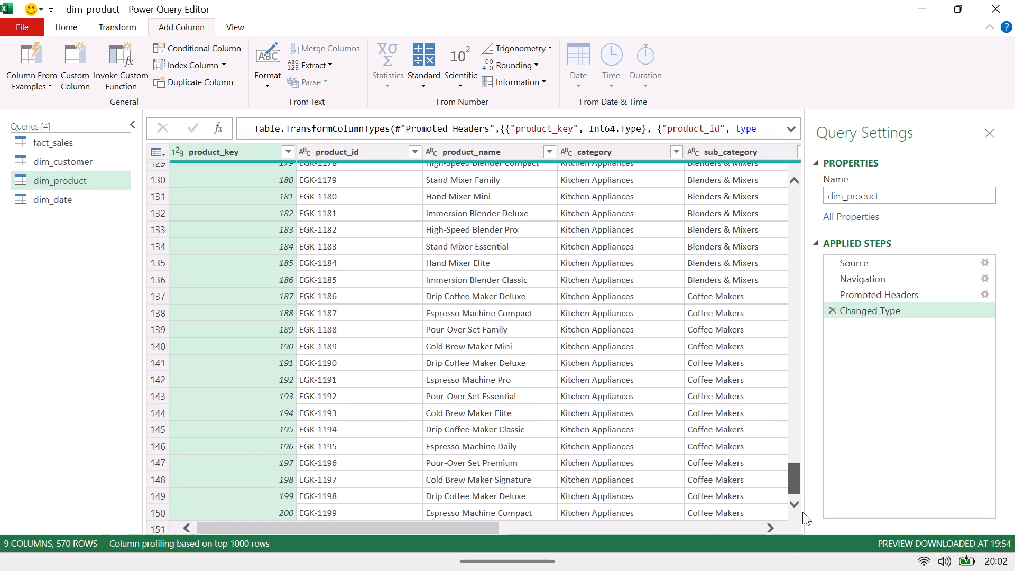
drag(802, 512, 802, 526)
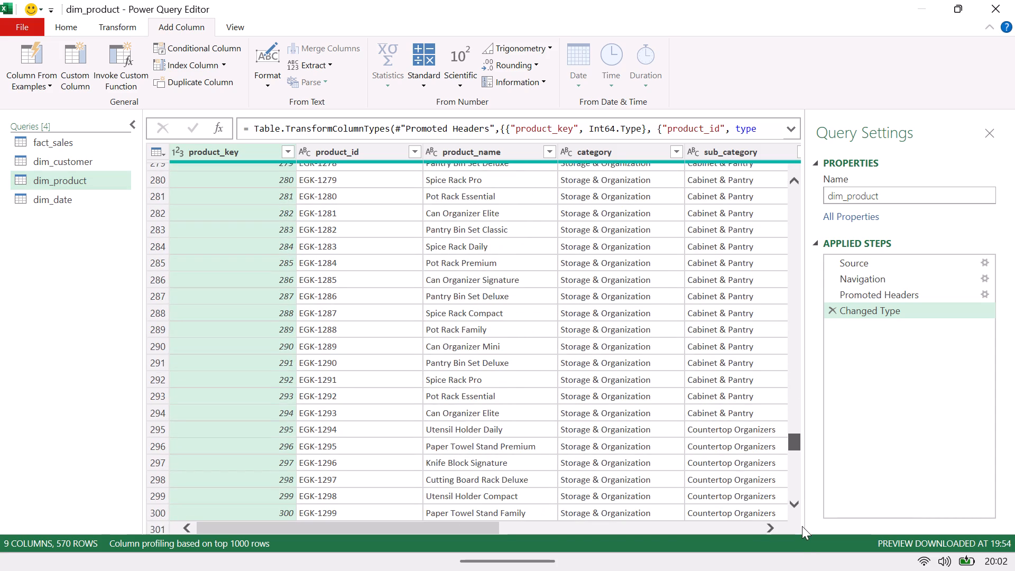
drag(802, 526, 802, 540)
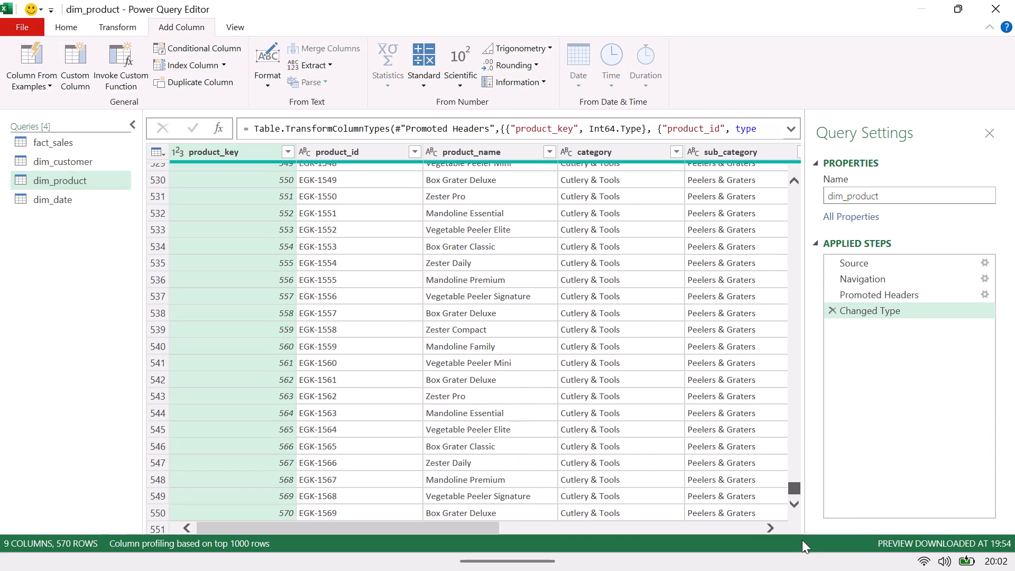
drag(802, 540, 802, 541)
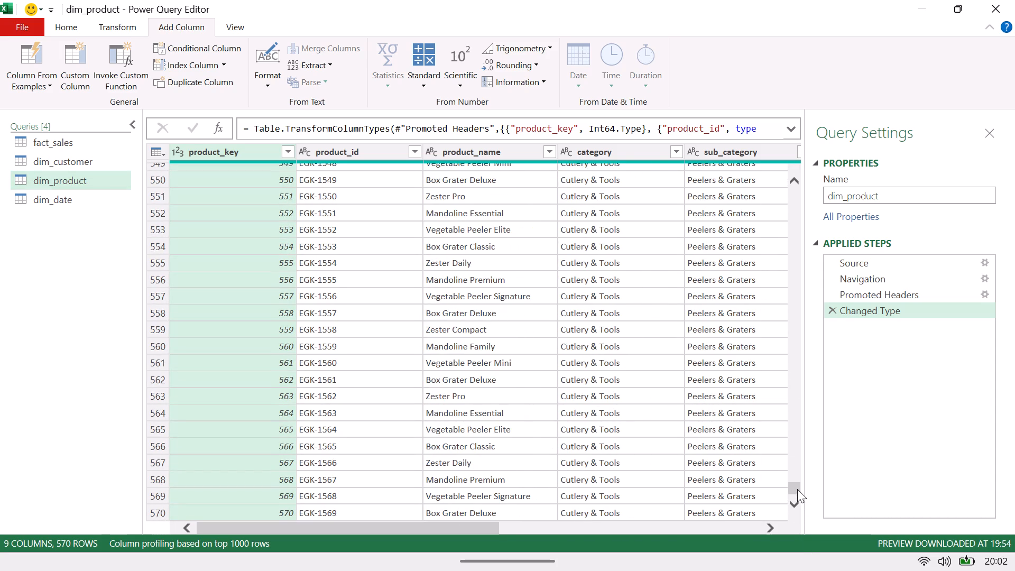
drag(797, 490, 798, 503)
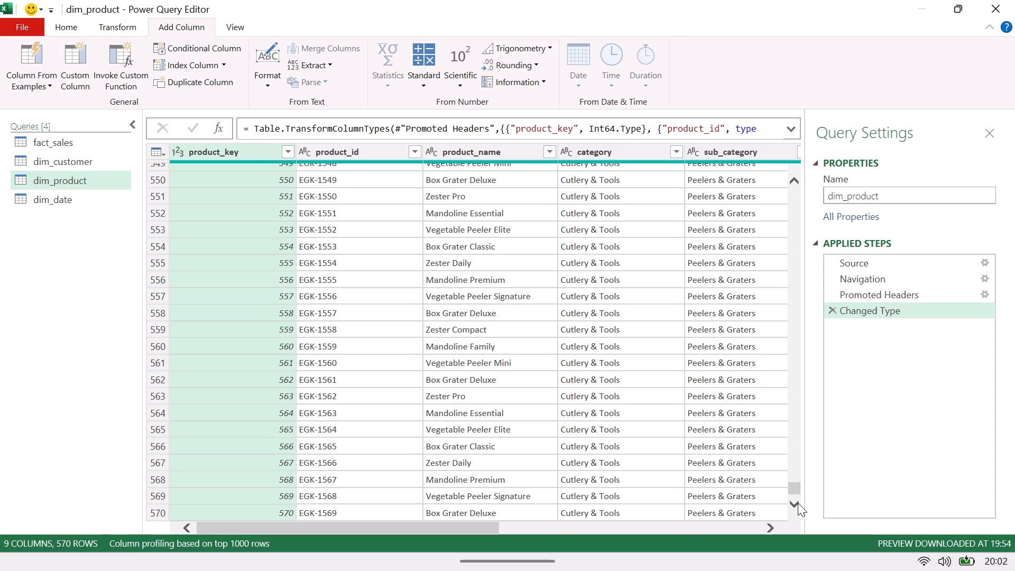
Compare dim_product's rows with the product table's row count in the Evergreen dataset notes in Notepad.
click(643, 540)
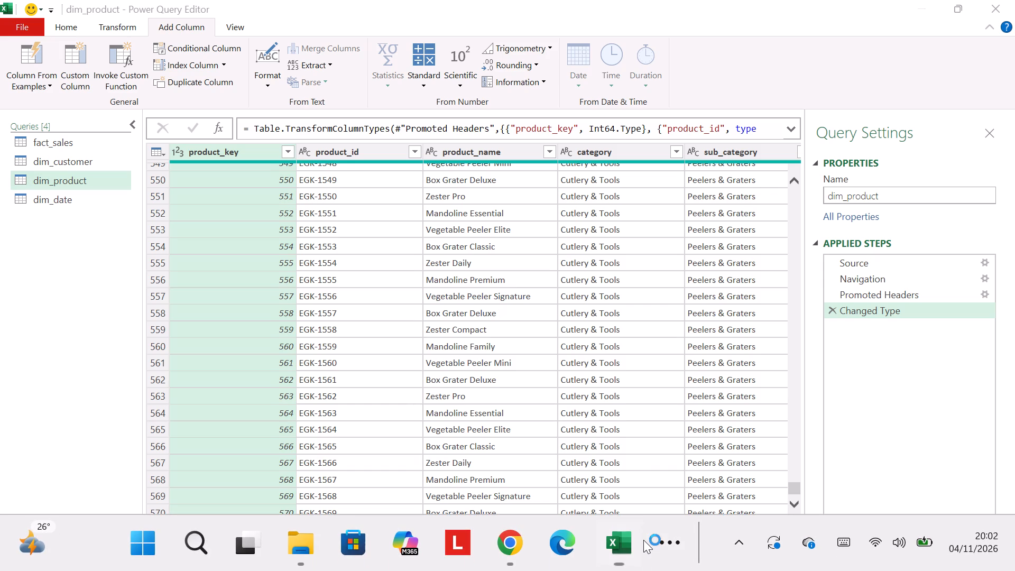
click(654, 539)
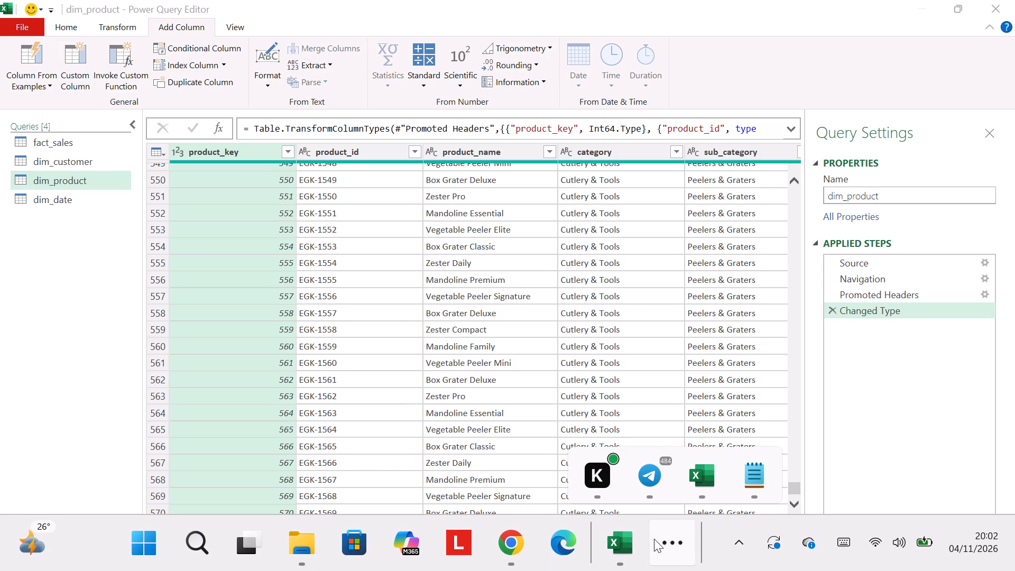
click(749, 486)
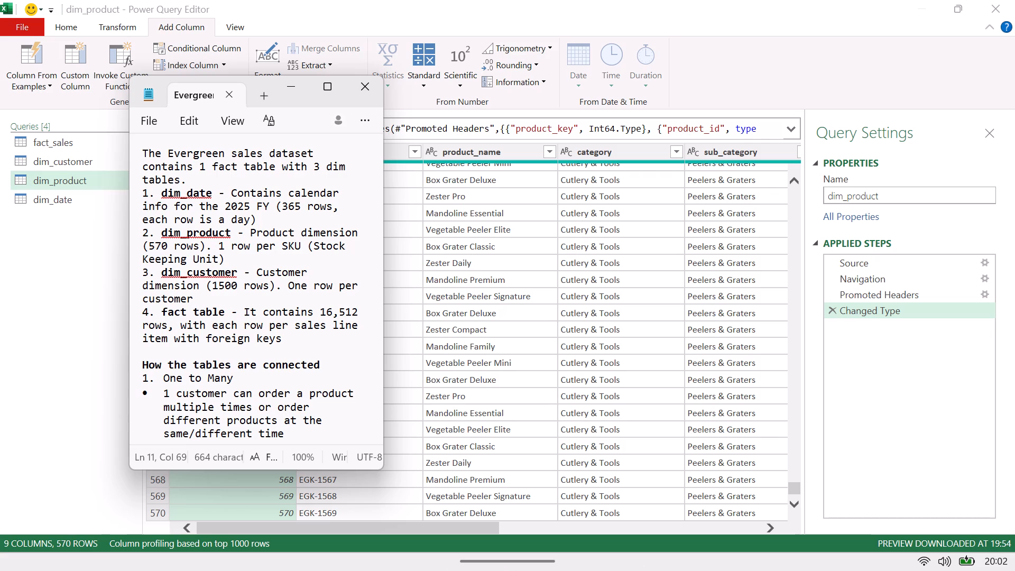
click(0, 283)
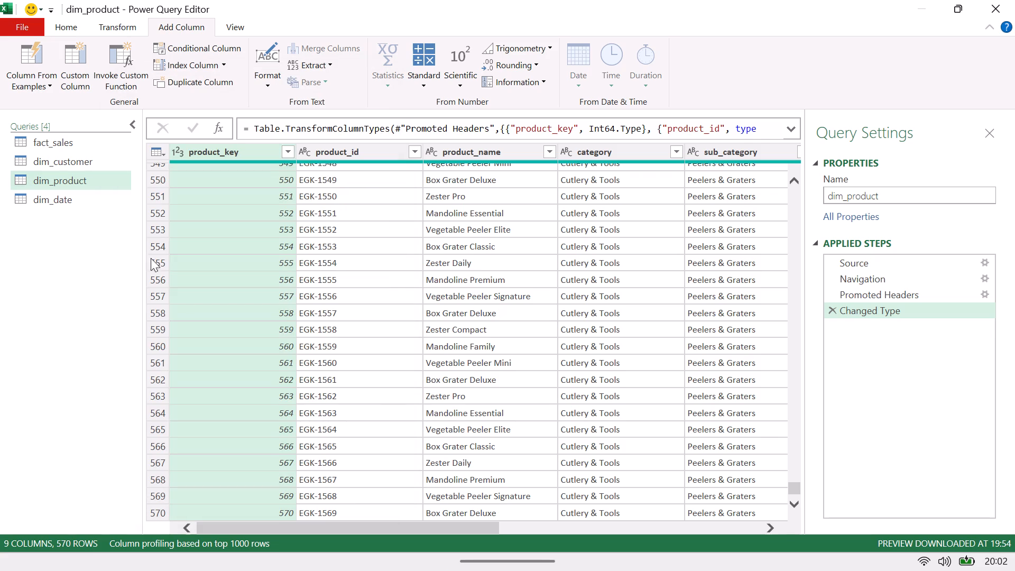
triple_click(791, 506)
click(791, 506)
drag(797, 491, 823, 172)
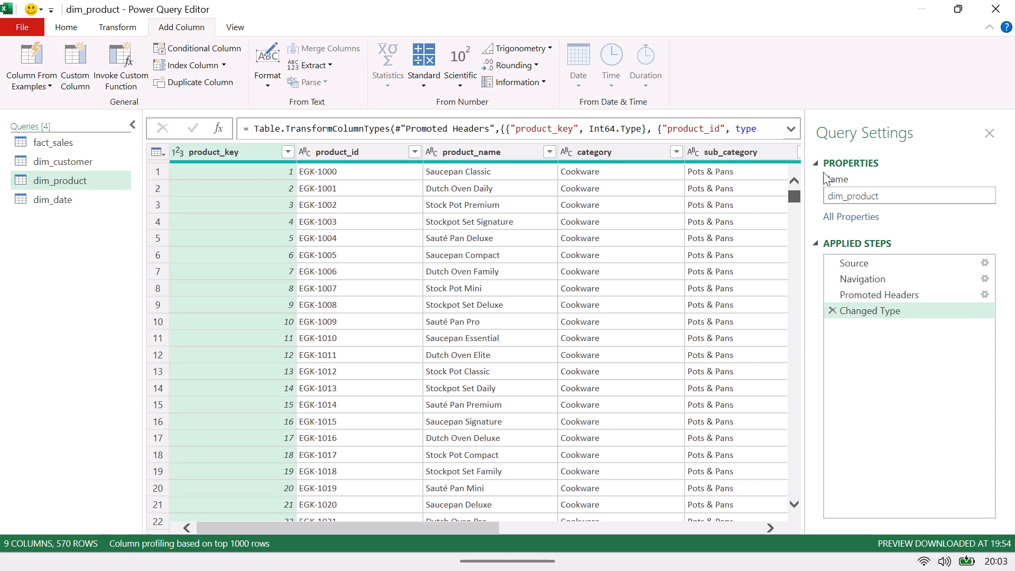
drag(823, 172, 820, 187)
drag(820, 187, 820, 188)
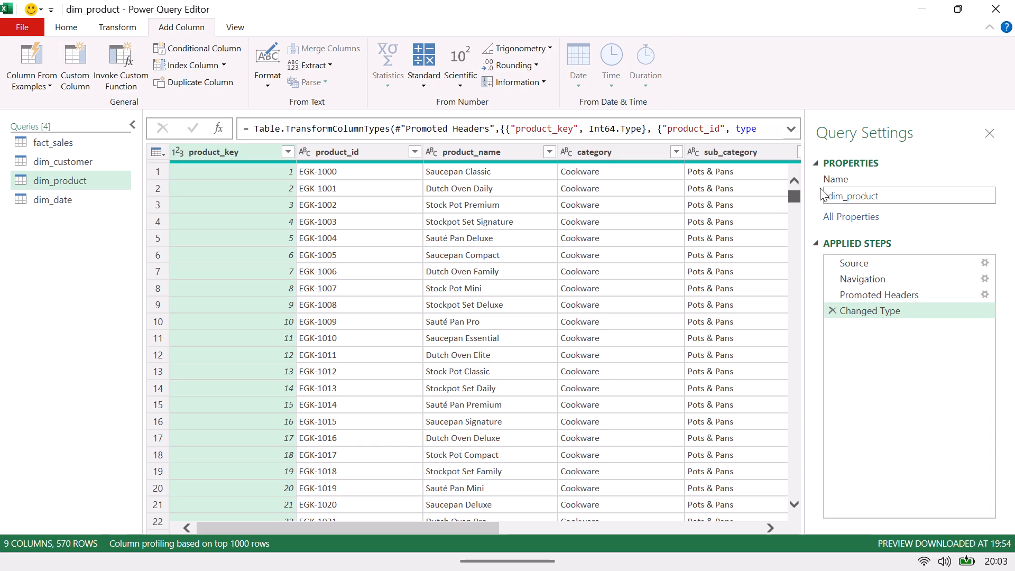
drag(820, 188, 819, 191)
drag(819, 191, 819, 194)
Go to dim_product's last row, switch to Calculator and subtract 1000 from the last product ID number, 1569.
drag(819, 194, 766, 556)
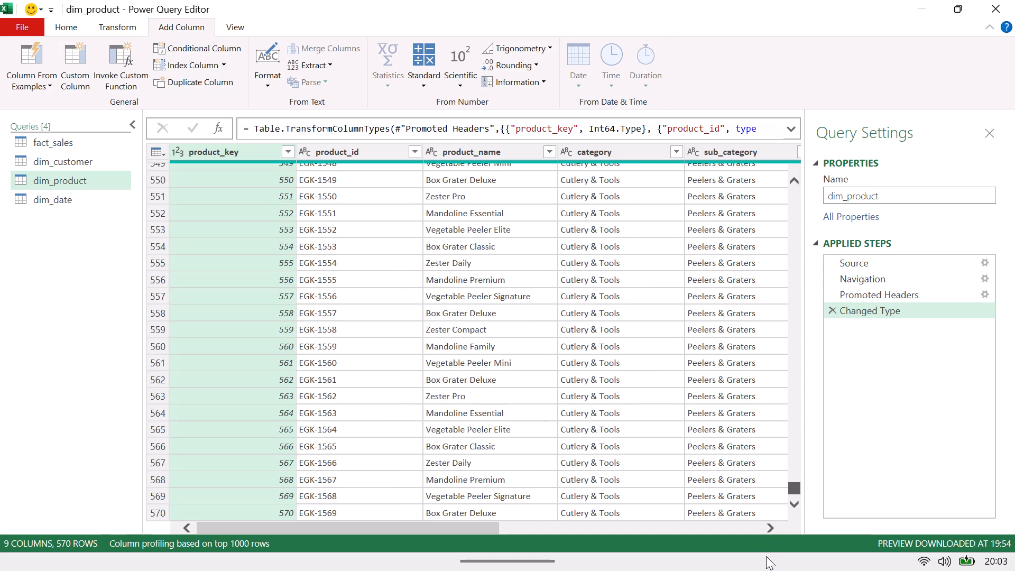
drag(766, 556, 765, 564)
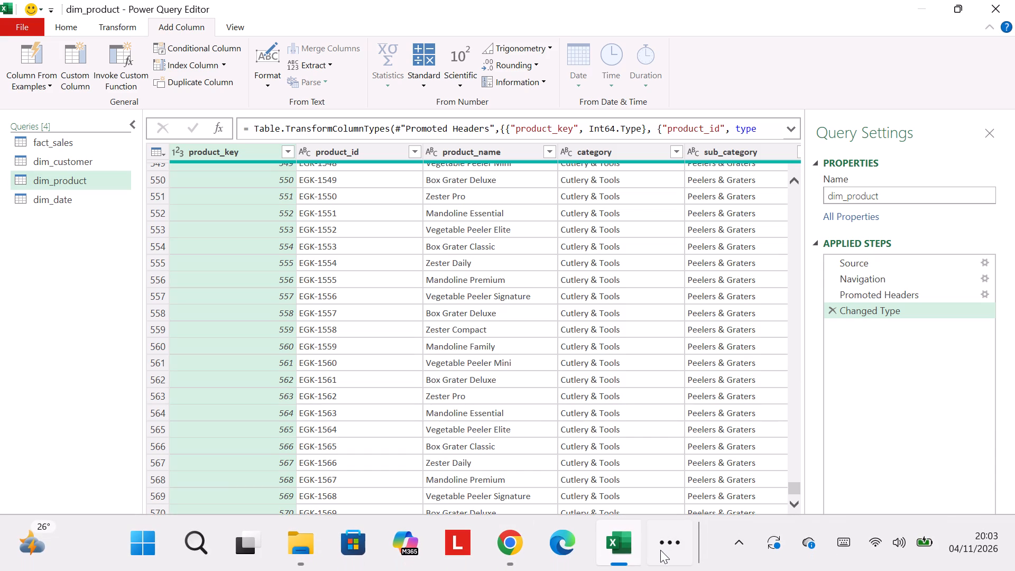
click(660, 550)
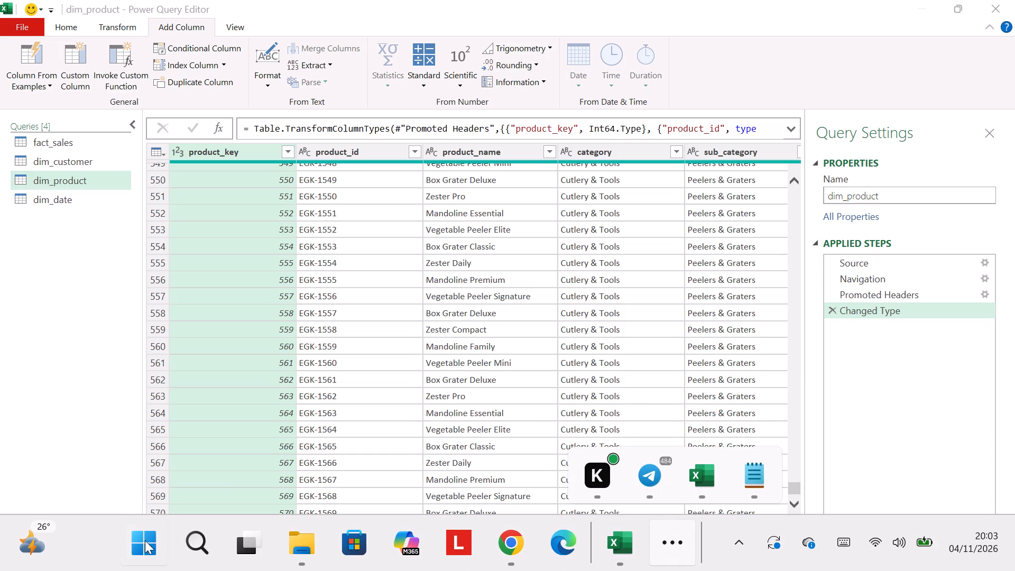
click(146, 548)
text(cal)
click(301, 201)
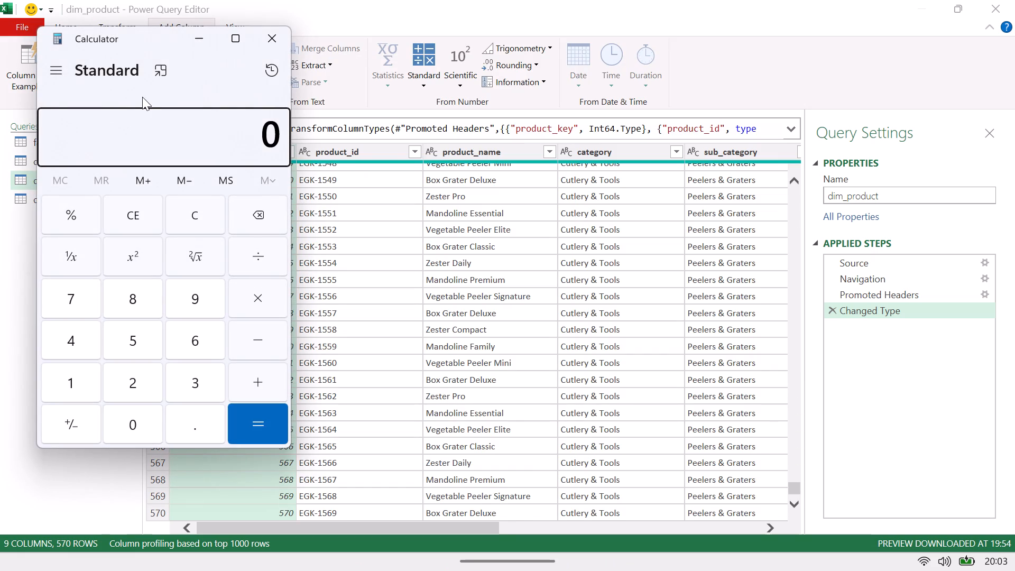
key(1)
text(579)
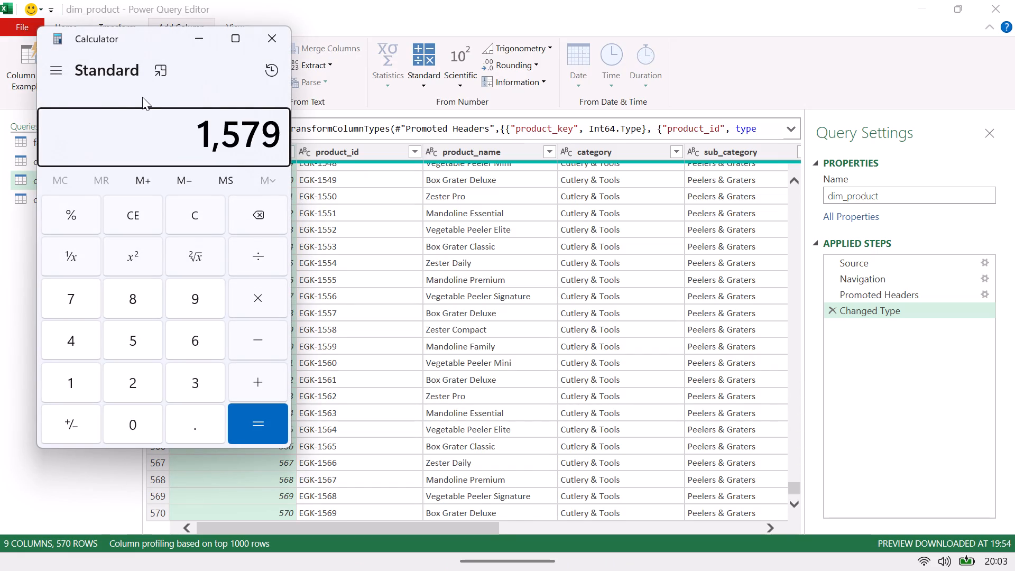
key(BackSpace)
key(BackSpace)
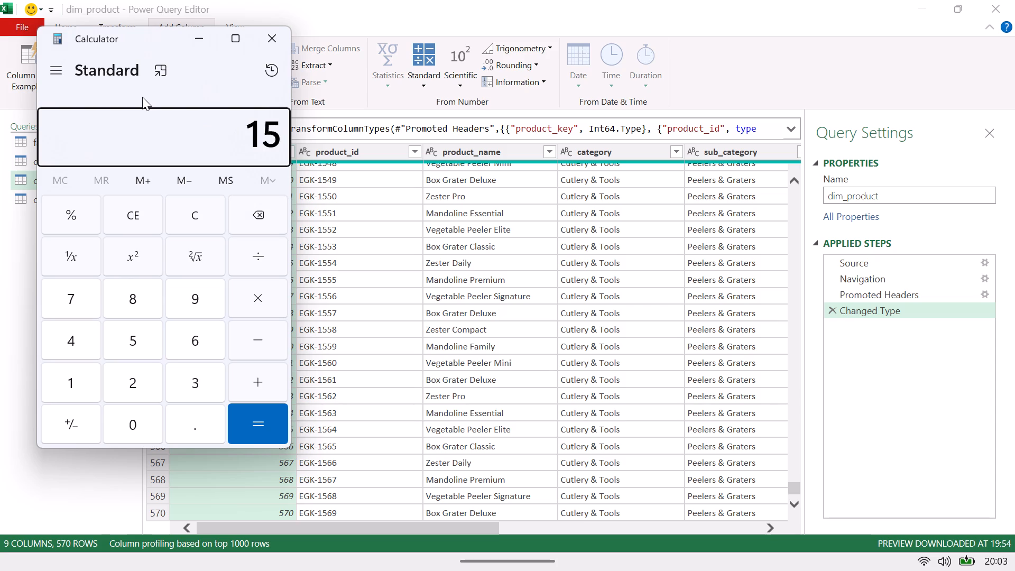
text(69)
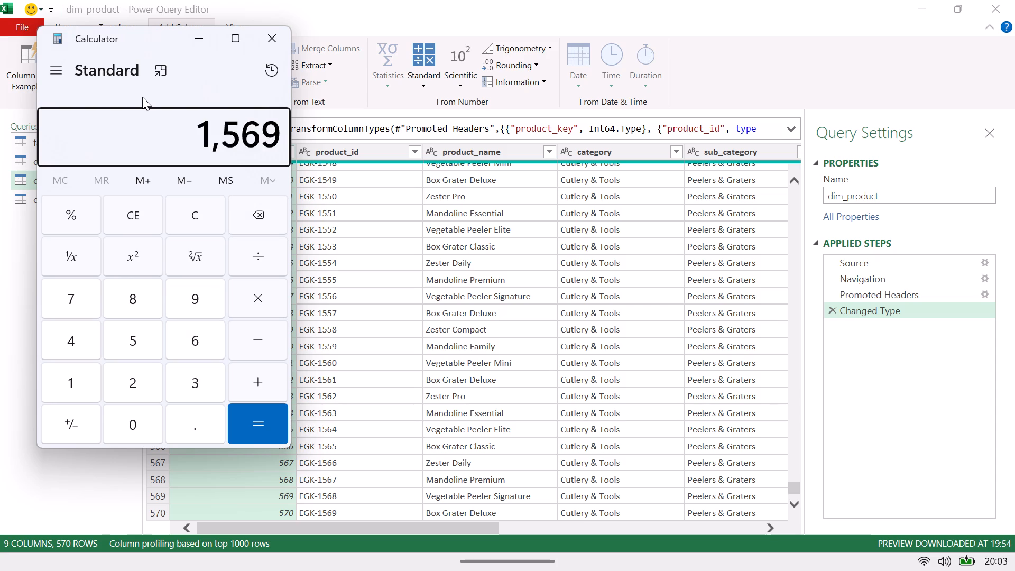
text(-1000)
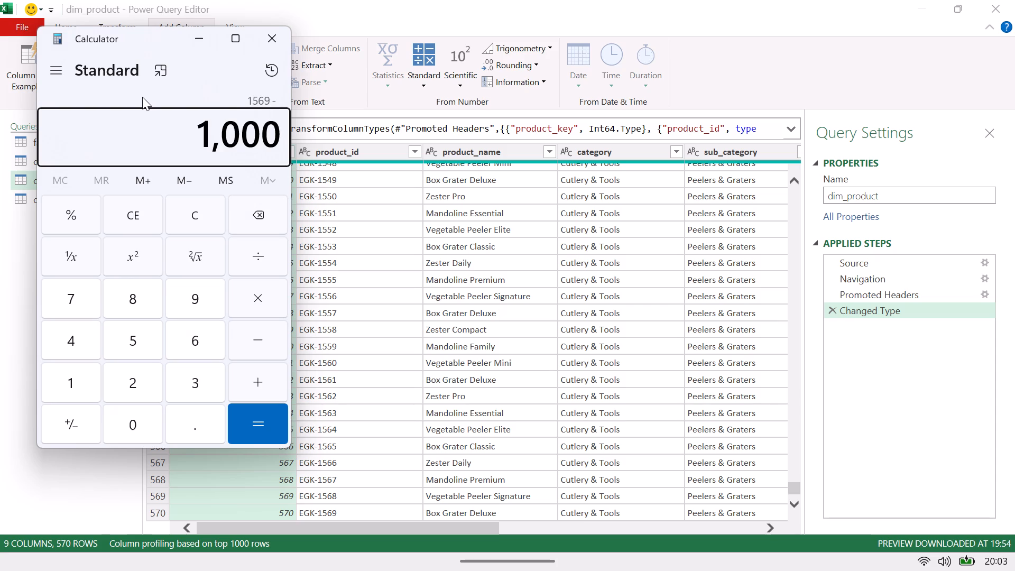
key(Return)
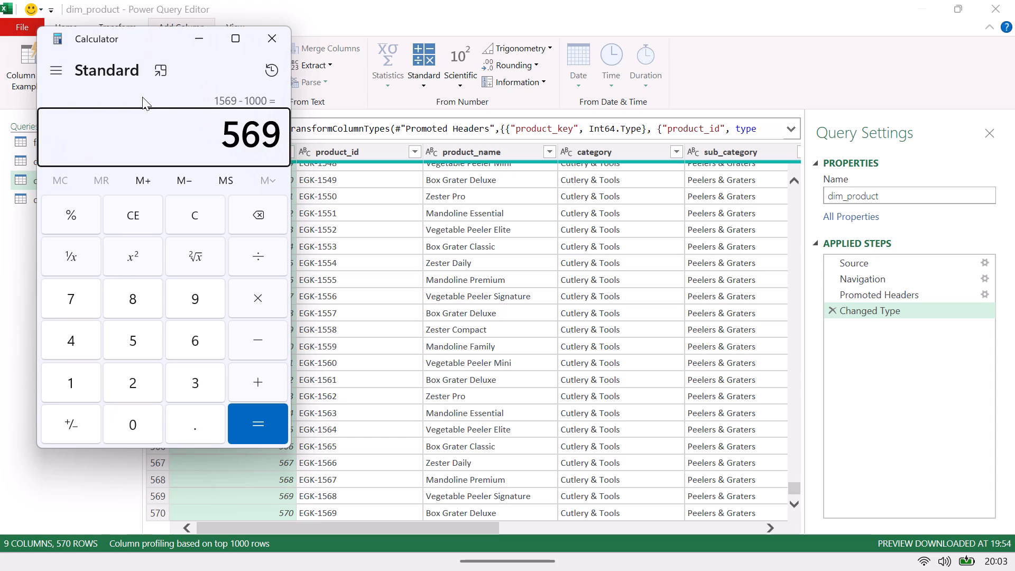
click(249, 102)
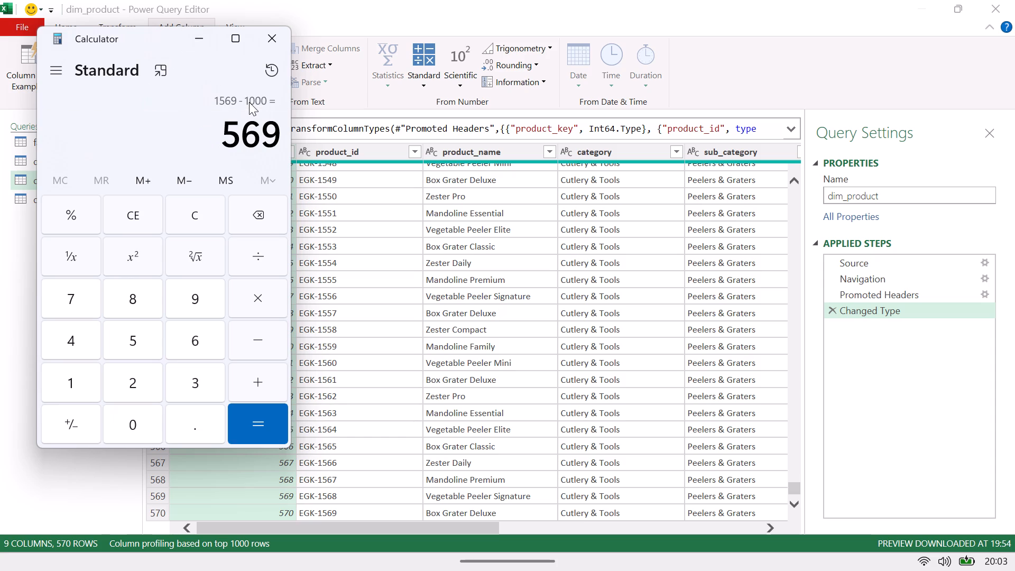
double_click(249, 102)
Clear the result, recalculate the product ID range as 1569 minus 999, and close Calculator.
click(147, 216)
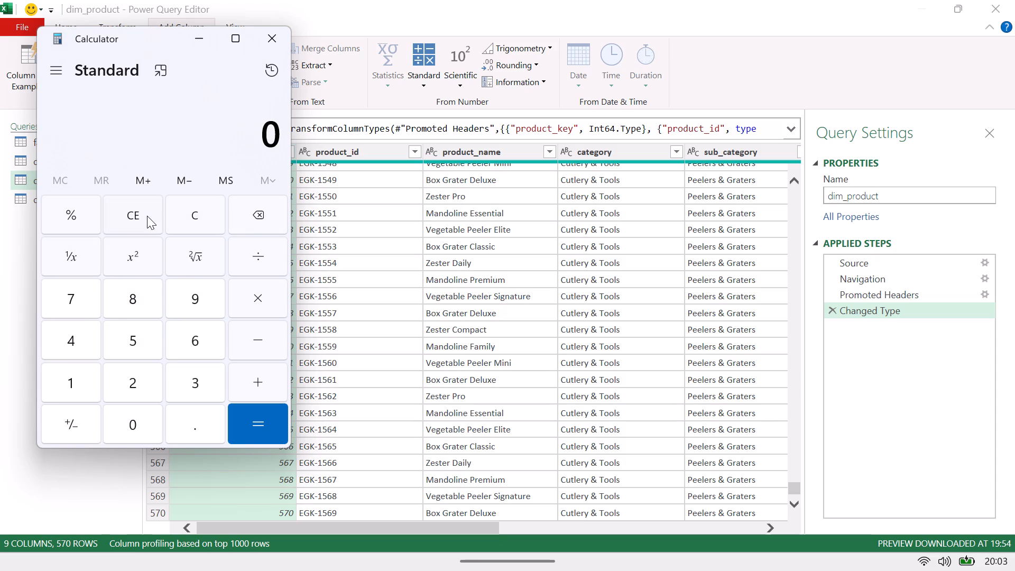
click(86, 391)
click(147, 335)
click(182, 331)
click(191, 309)
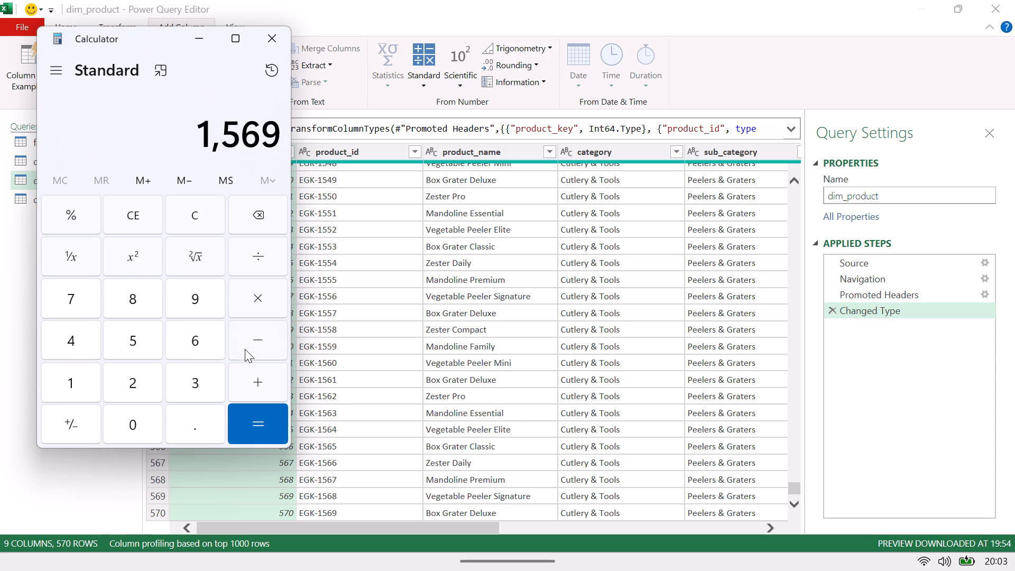
click(245, 349)
triple_click(177, 296)
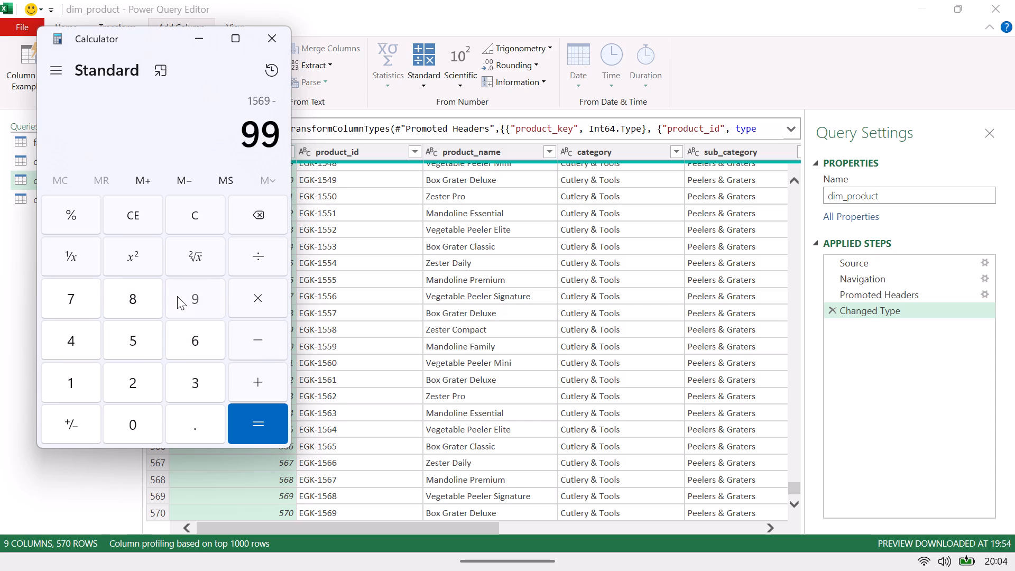
click(257, 411)
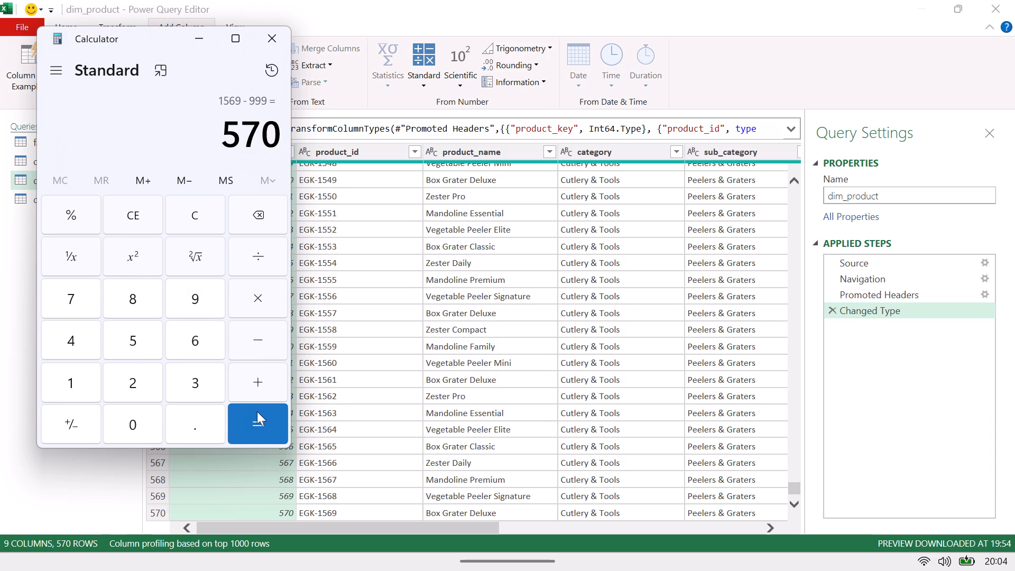
click(283, 36)
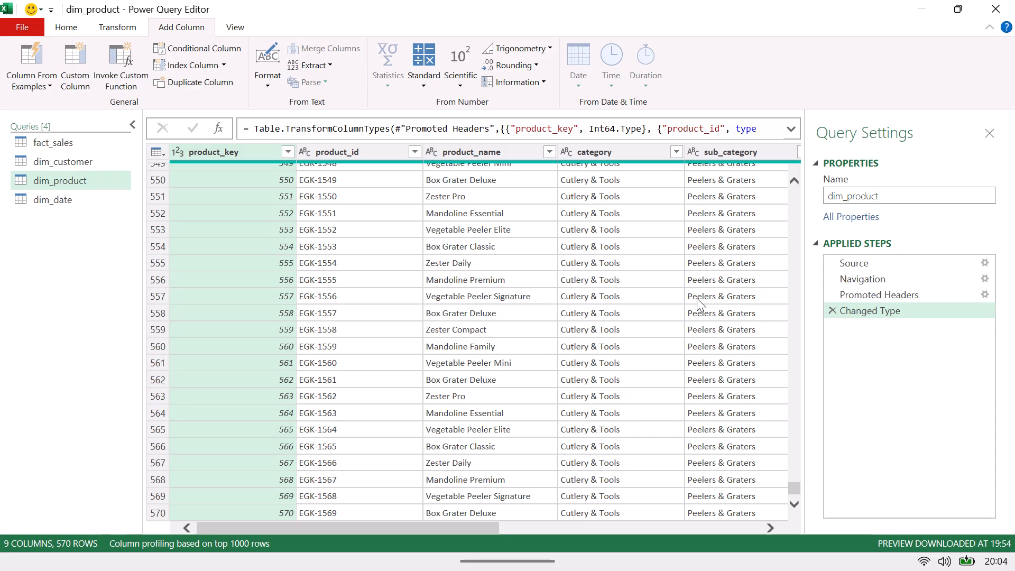
Return to dim_product's first rows and bring up the other open apps for switching.
triple_click(793, 254)
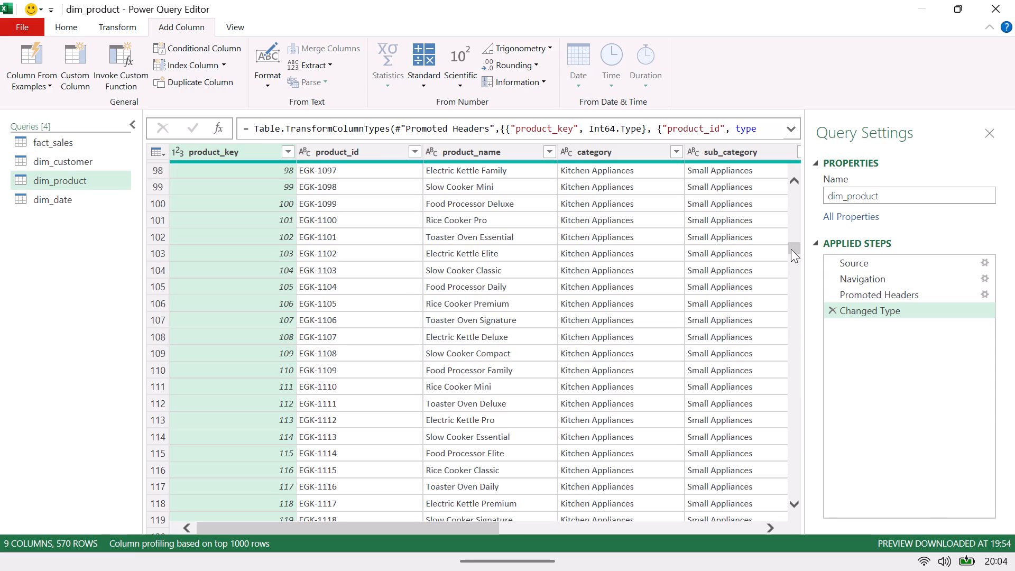
drag(791, 249, 791, 188)
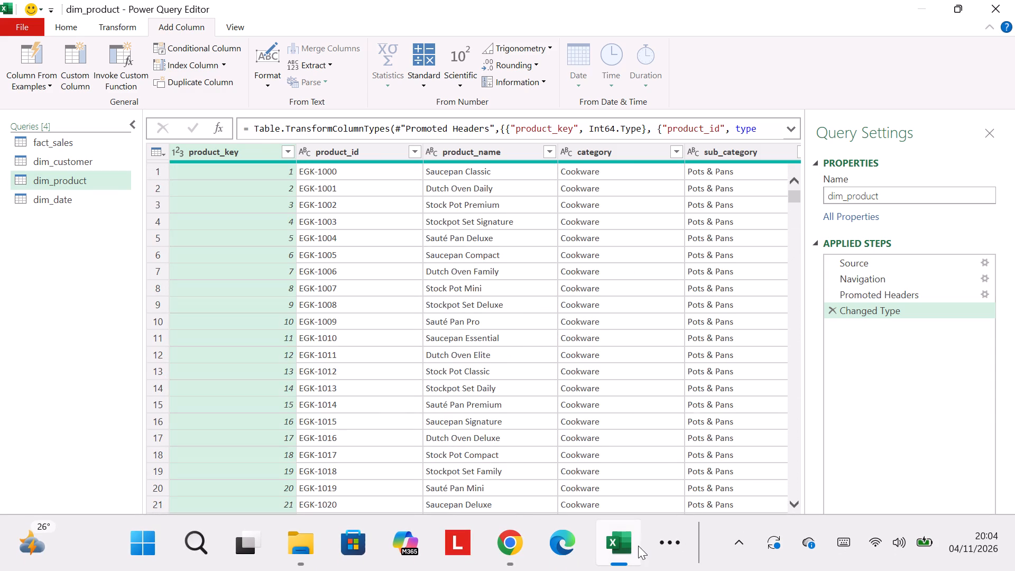
click(693, 553)
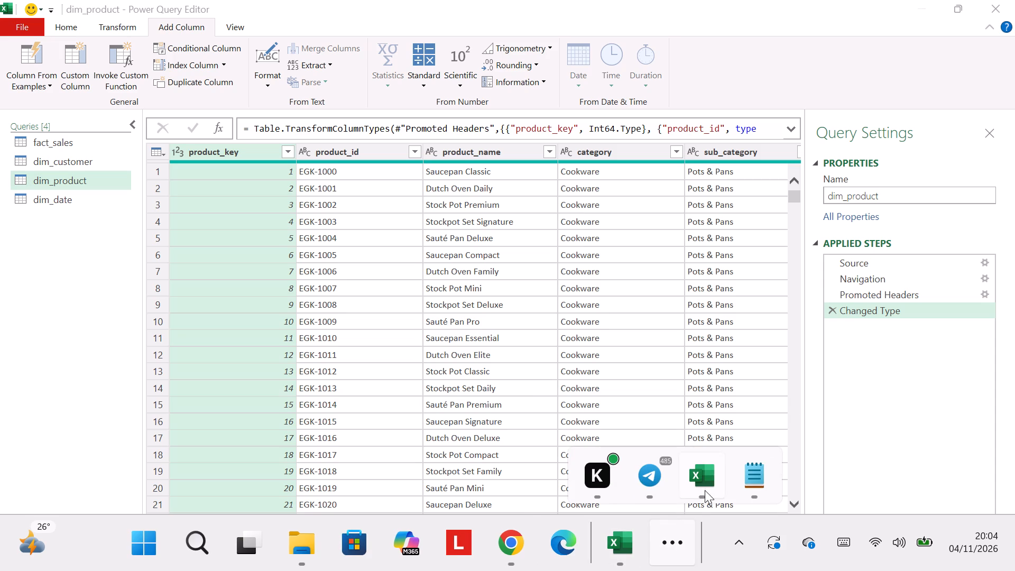
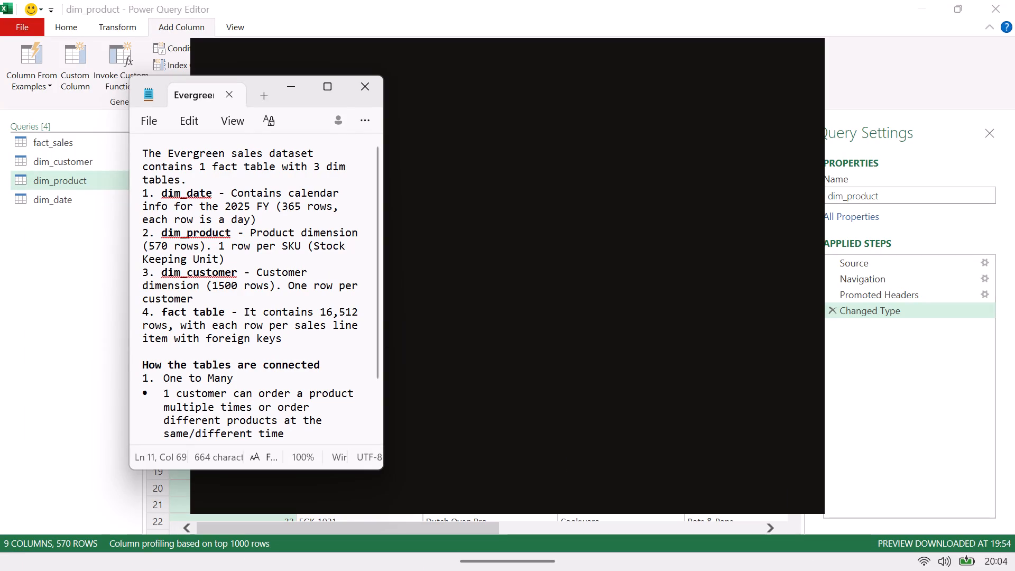
Widen the Evergreen Sales Notes window in Notepad until its text lines show at a comfortable width.
drag(382, 233, 551, 227)
drag(551, 227, 570, 231)
click(672, 558)
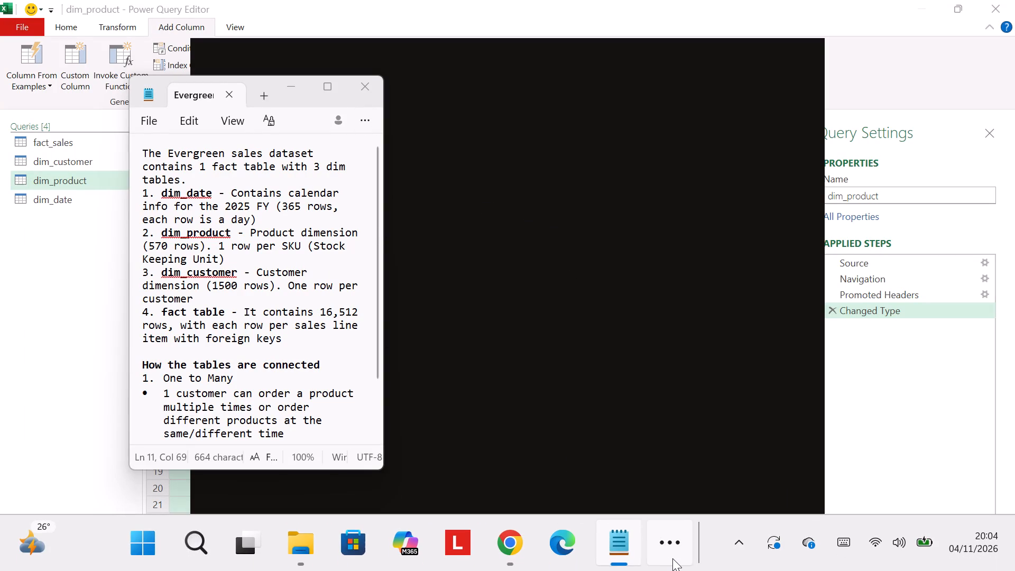
click(384, 272)
drag(384, 272, 400, 269)
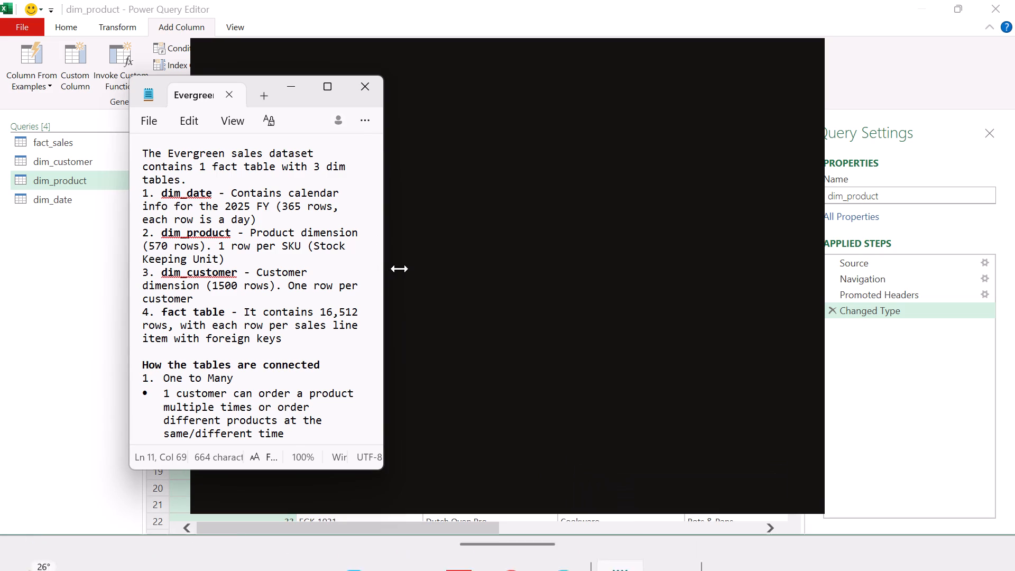
drag(400, 269, 553, 293)
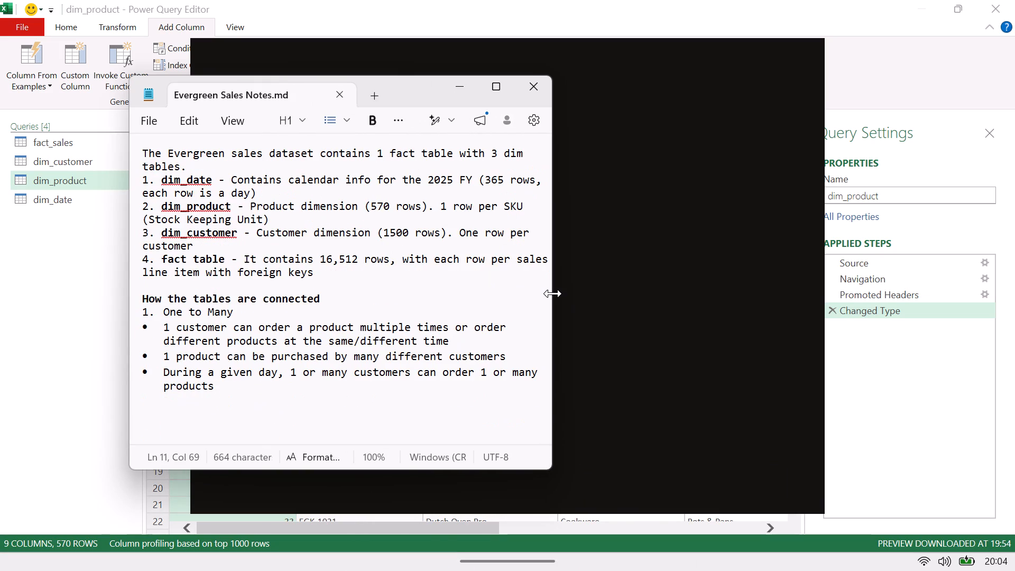
drag(553, 293, 563, 291)
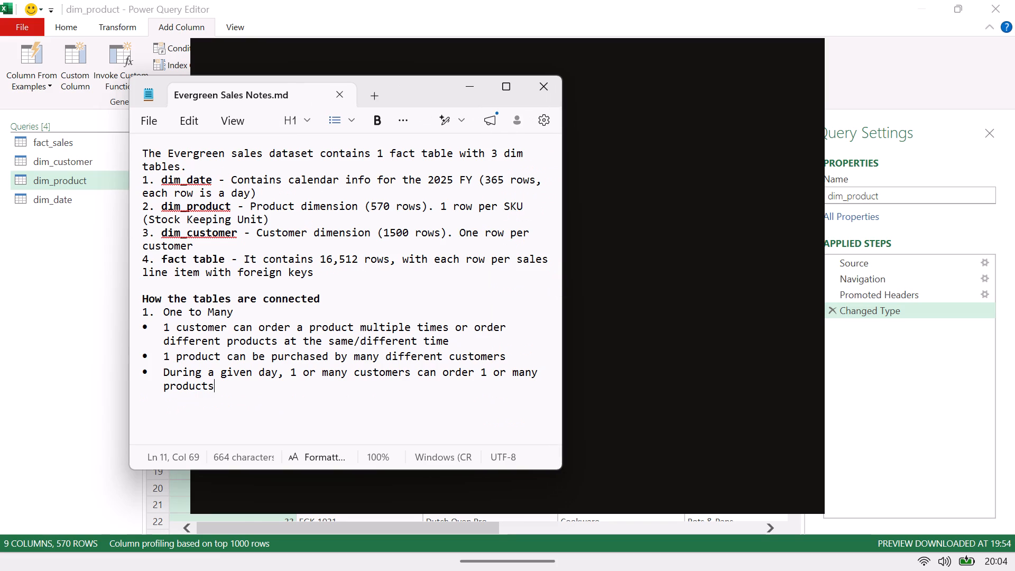
End the bulleted list after the last table-connection point and start a plain paragraph below a blank line.
click(228, 397)
key(Return)
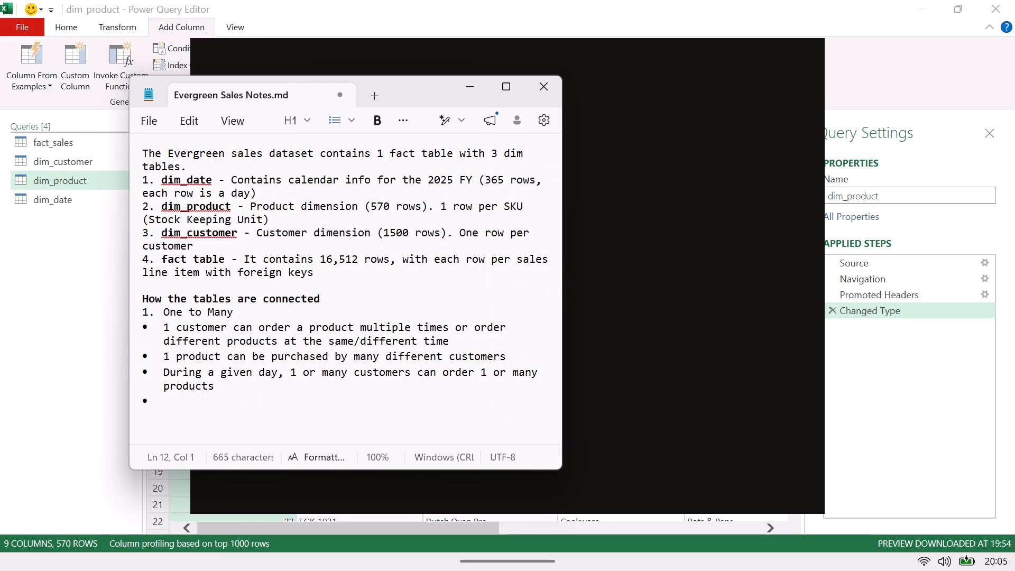
key(BackSpace)
key(Return)
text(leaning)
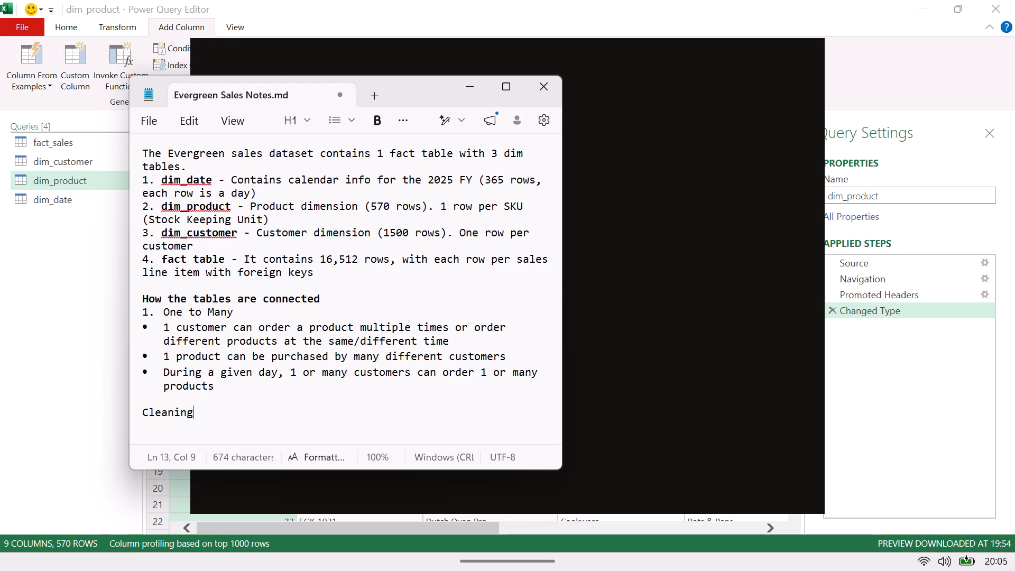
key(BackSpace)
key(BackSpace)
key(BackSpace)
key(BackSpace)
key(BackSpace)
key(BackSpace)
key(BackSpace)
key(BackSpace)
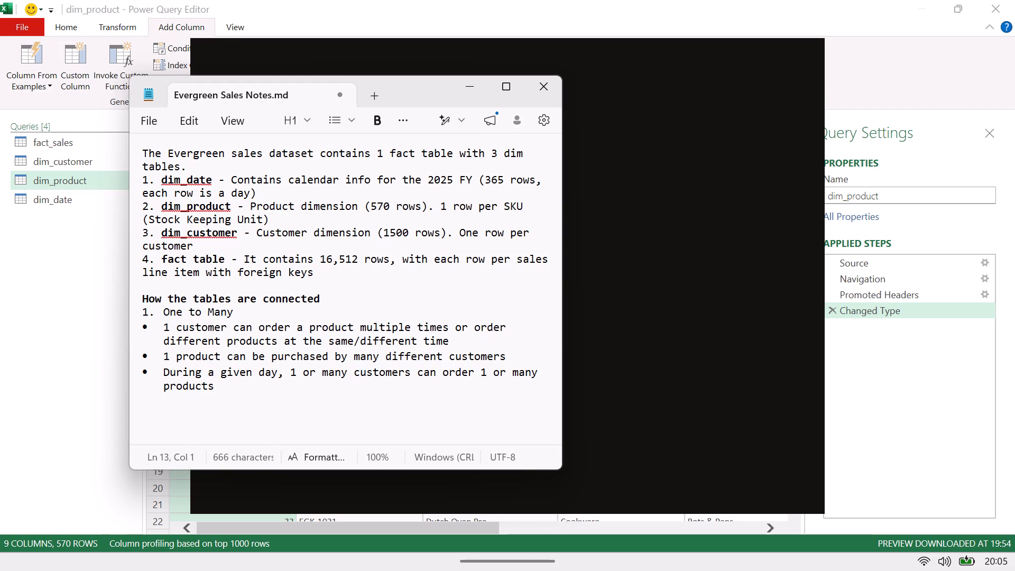
Write the section heading "Wrangling and Cleaning Each of the tables" below the table-connection notes.
key(w)
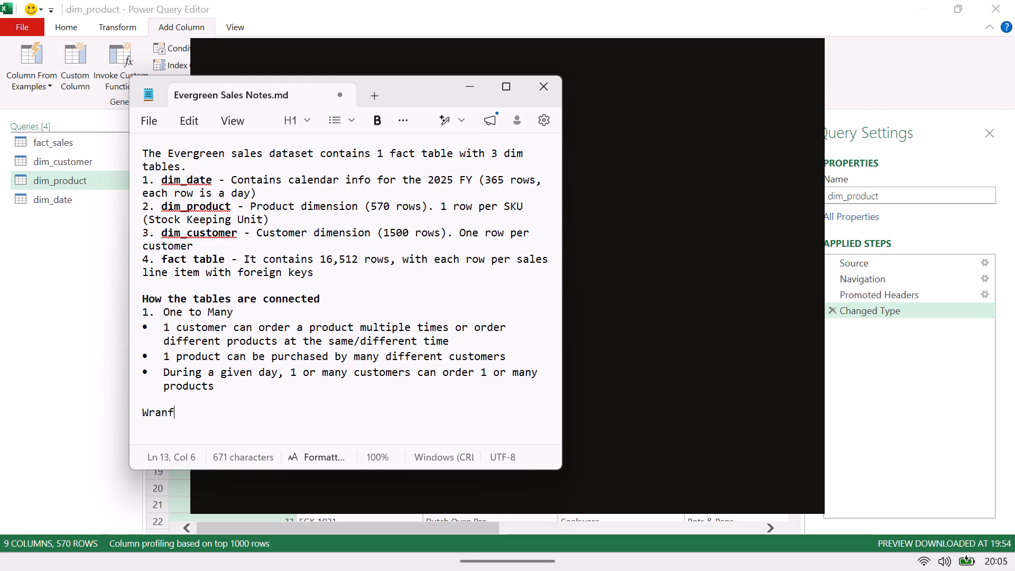
key(BackSpace)
text(gling and)
key(space)
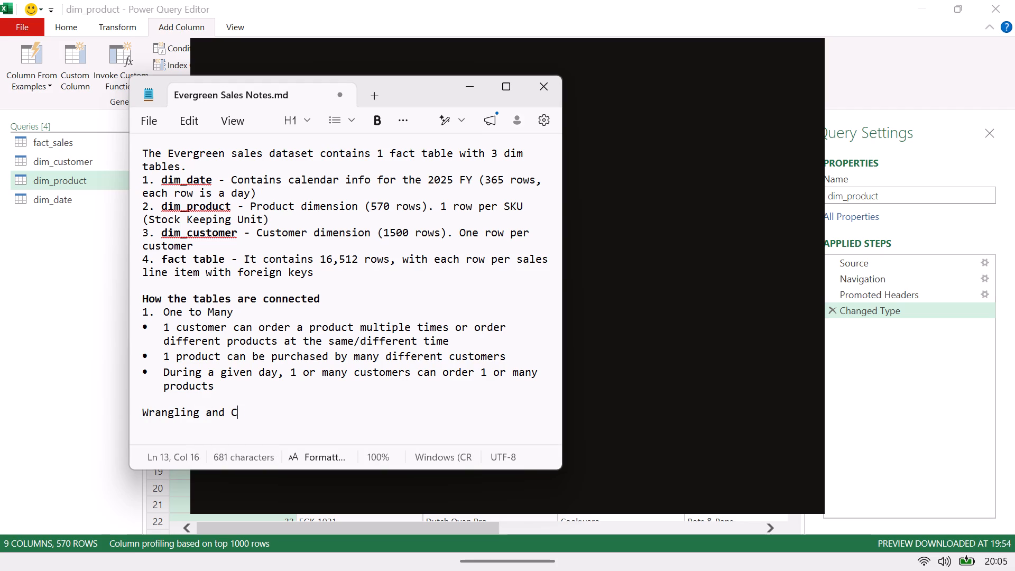
text(leaning)
key(space)
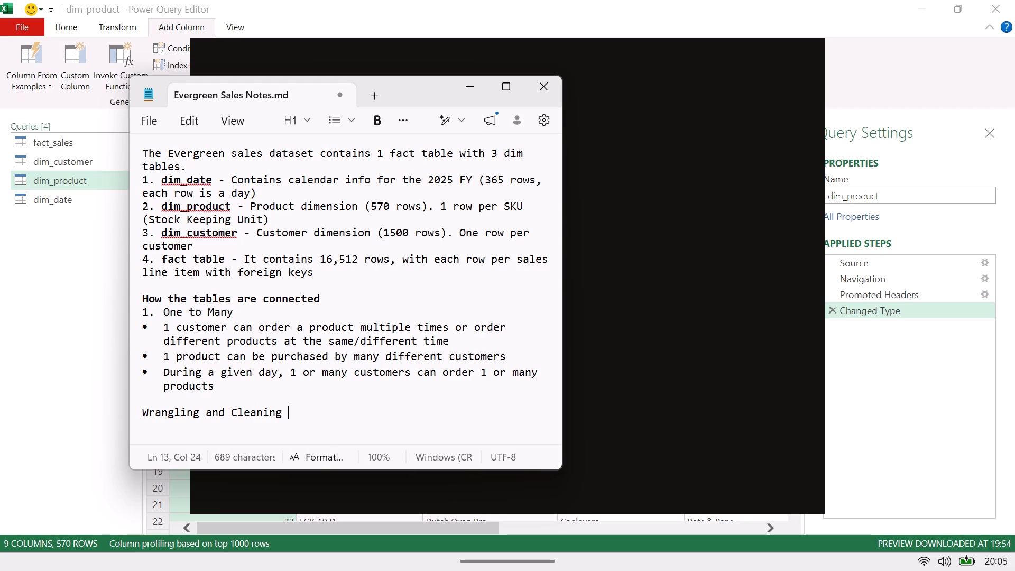
key(e)
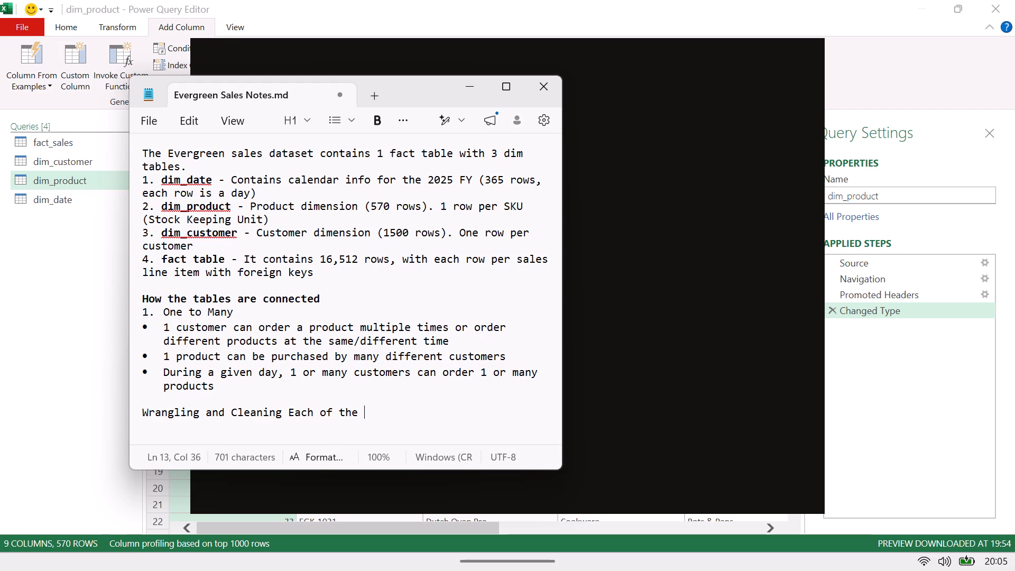
text(les)
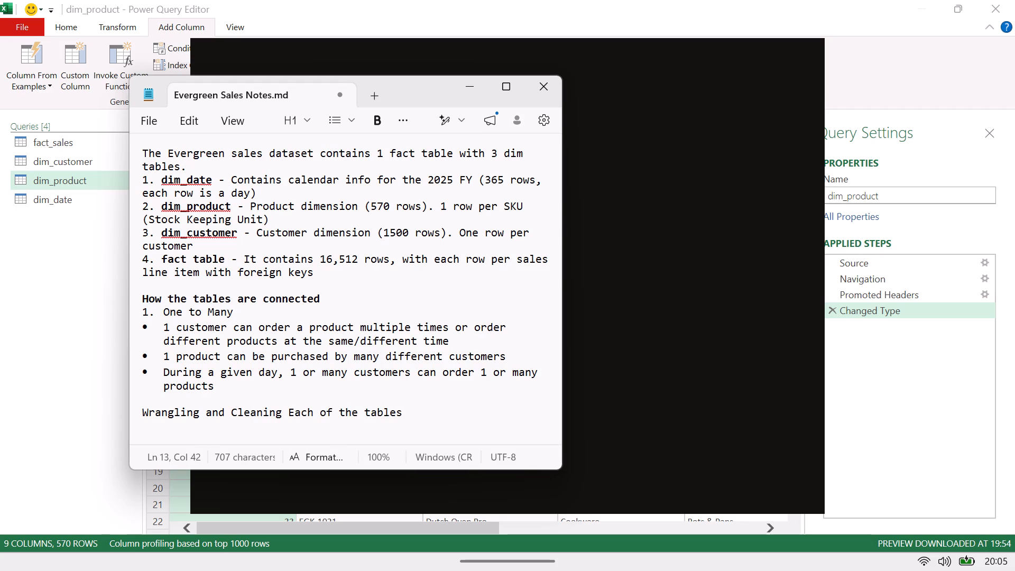
Make the "Wrangling and Cleaning Each of the tables" heading bold and start a new line beneath it.
drag(413, 415, 118, 411)
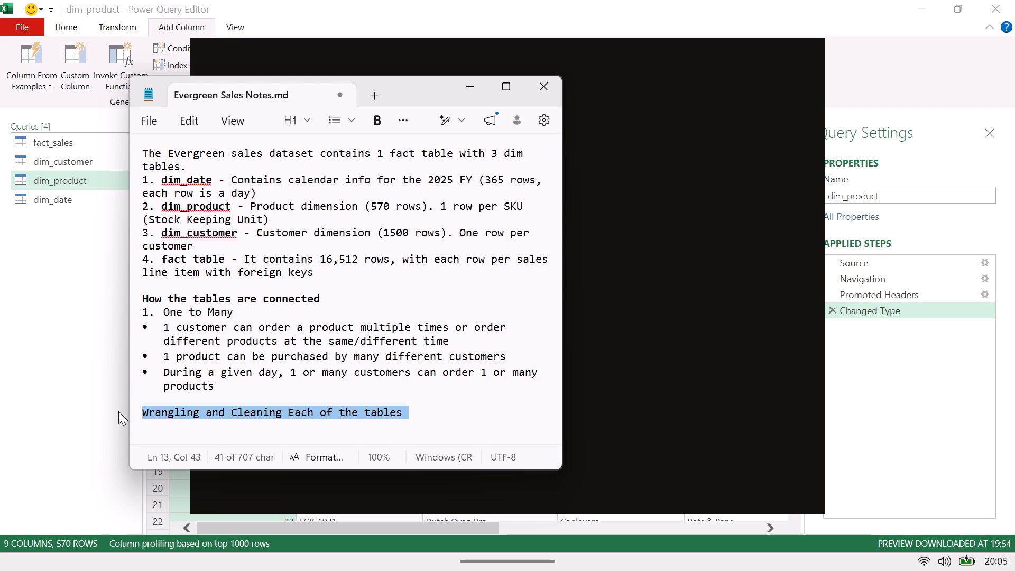
key(ctrl+b)
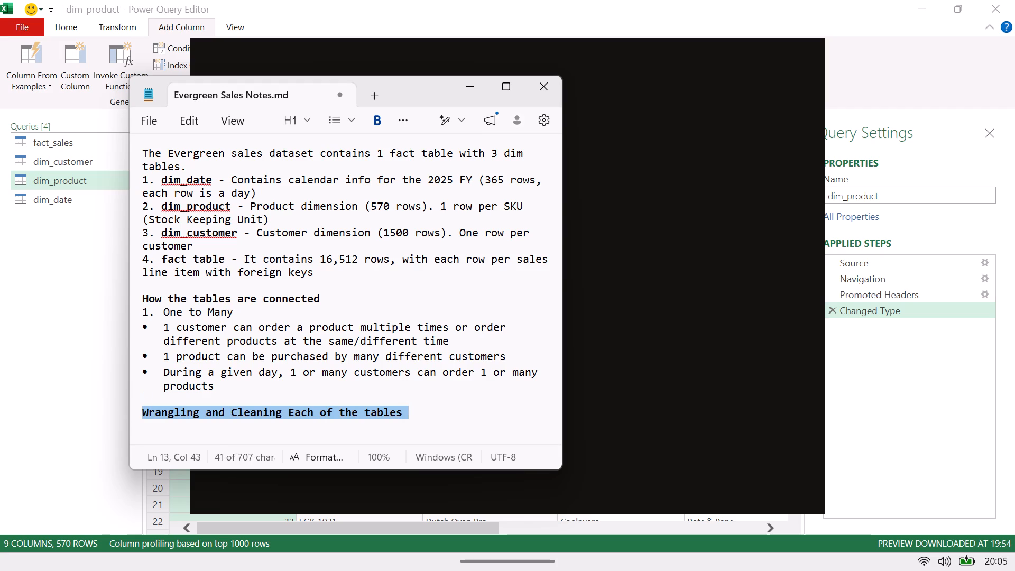
click(414, 404)
key(ctrl+b)
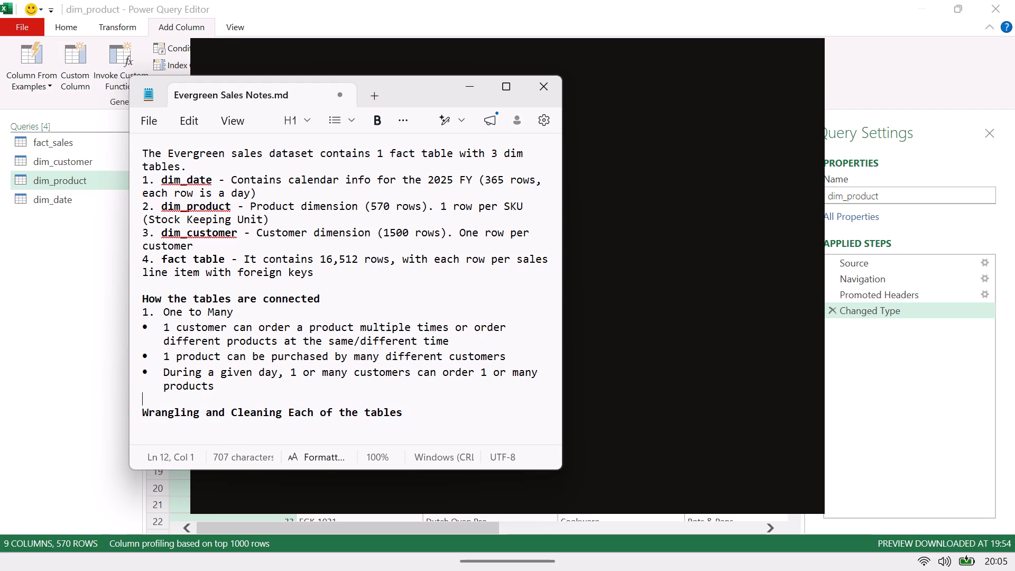
click(416, 412)
key(Return)
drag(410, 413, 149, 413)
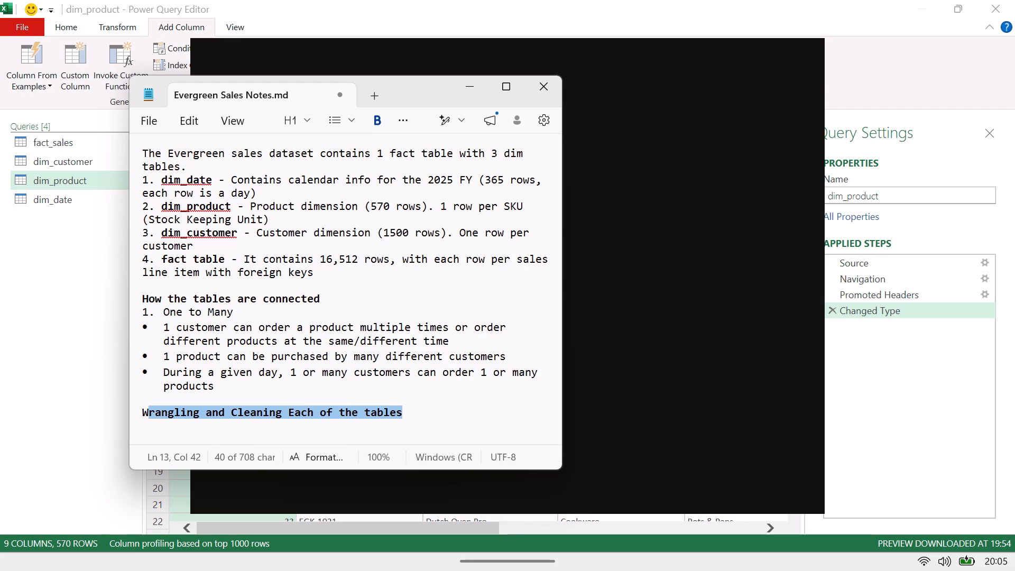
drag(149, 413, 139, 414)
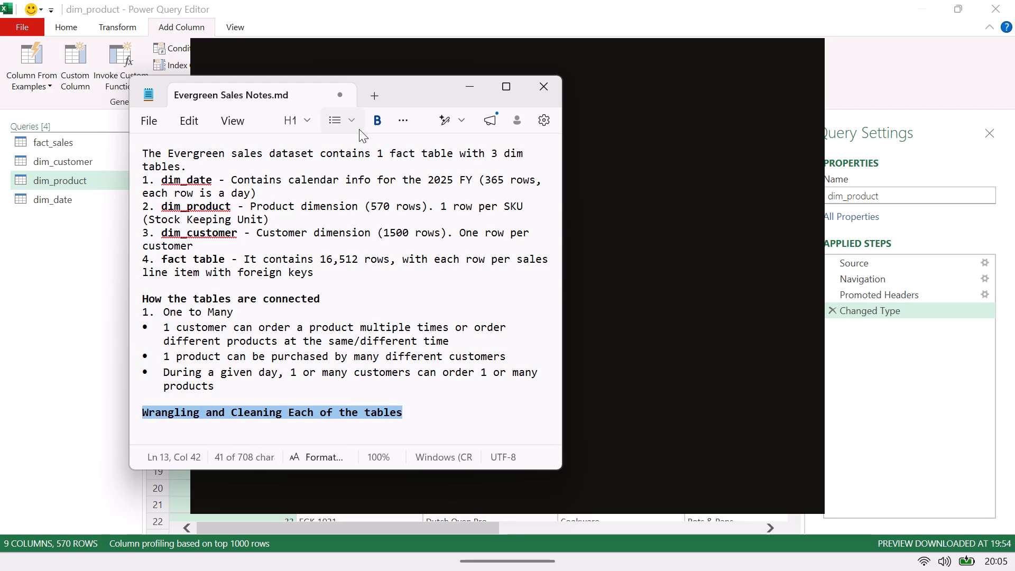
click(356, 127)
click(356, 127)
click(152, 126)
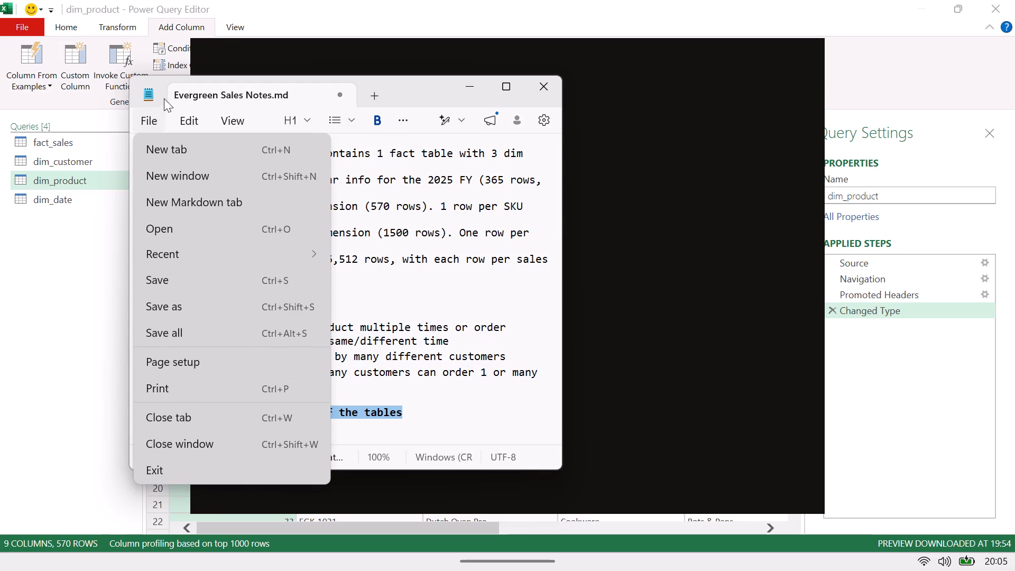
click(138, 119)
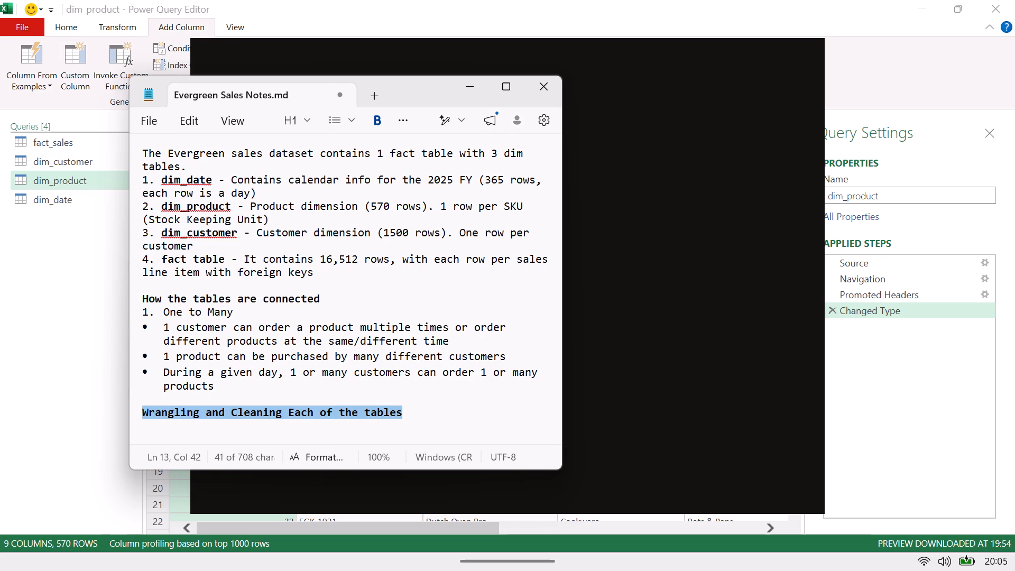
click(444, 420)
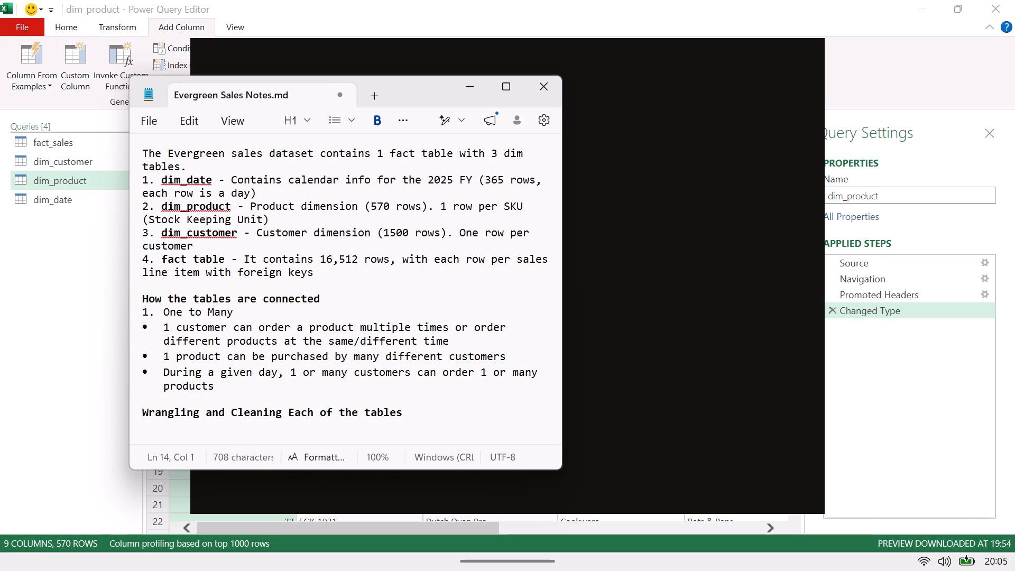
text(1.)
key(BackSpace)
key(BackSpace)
Begin a non-bold numbered list under the heading with item 1 reading "In the products table,".
key(ctrl+b)
key(1)
text(.)
key(space)
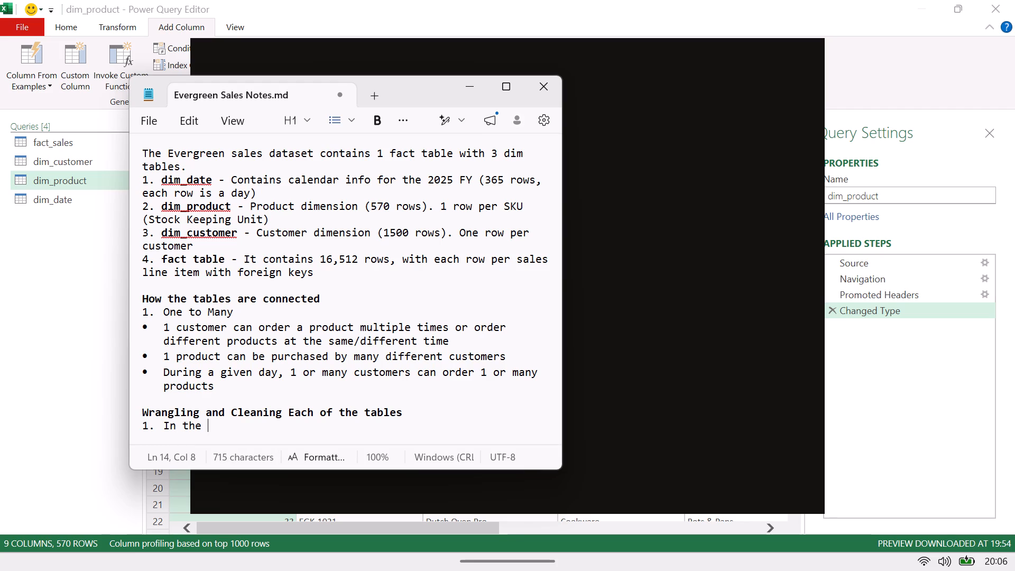
text(pro)
text(ducts)
key(space)
text(table)
text(.)
key(space)
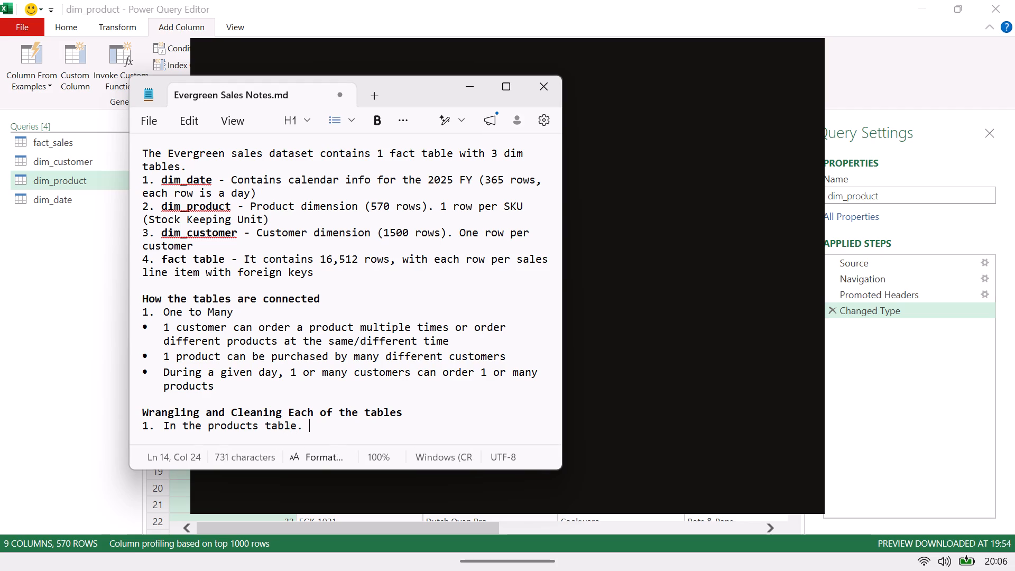
key(BackSpace)
key(BackSpace)
text(,)
key(space)
Switch to Power Query Editor and review dim_product's columns from product_key across to margin_pct and back.
click(43, 326)
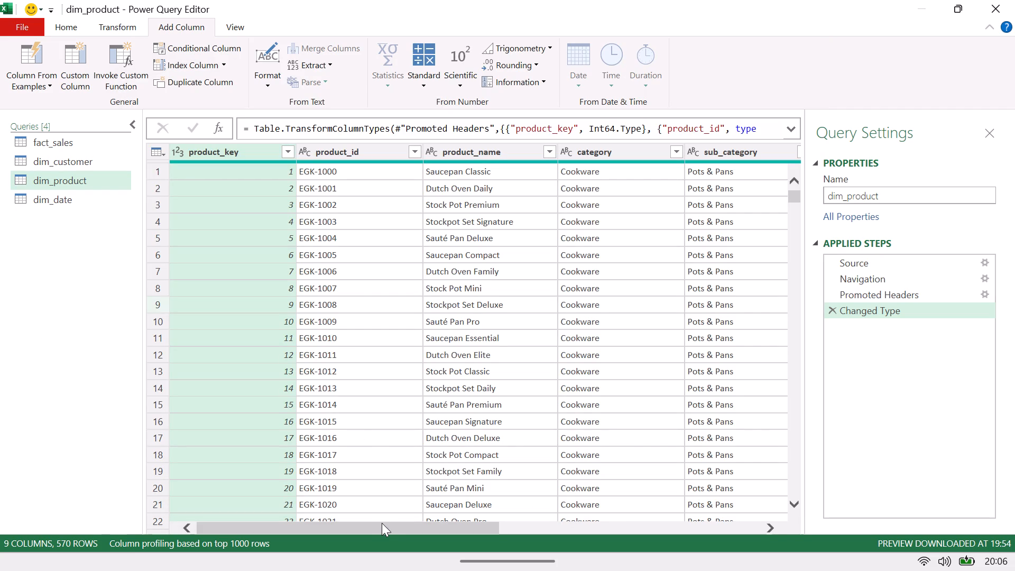
drag(383, 527, 481, 517)
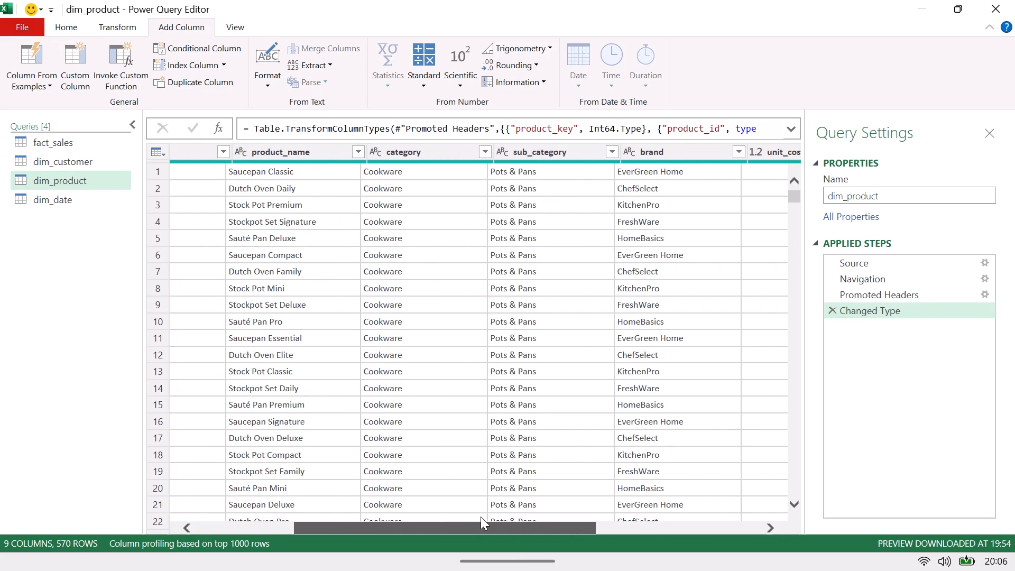
drag(481, 517, 589, 518)
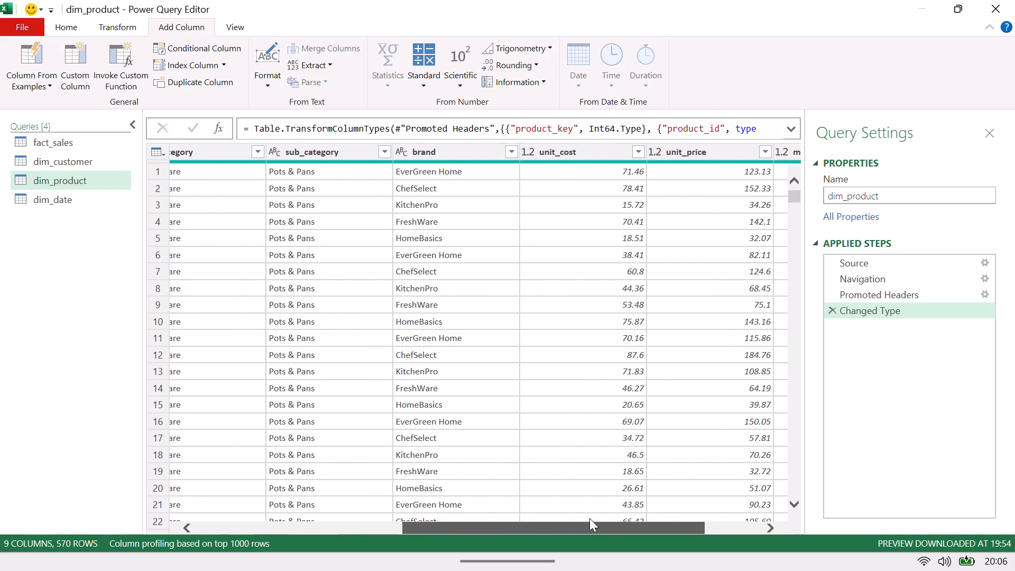
drag(589, 518, 731, 503)
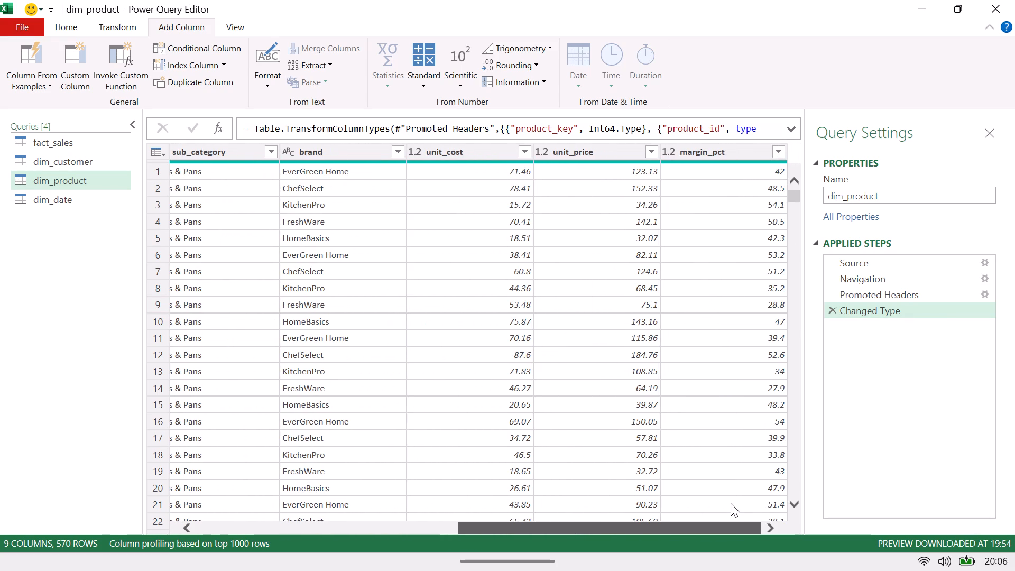
drag(731, 503, 168, 488)
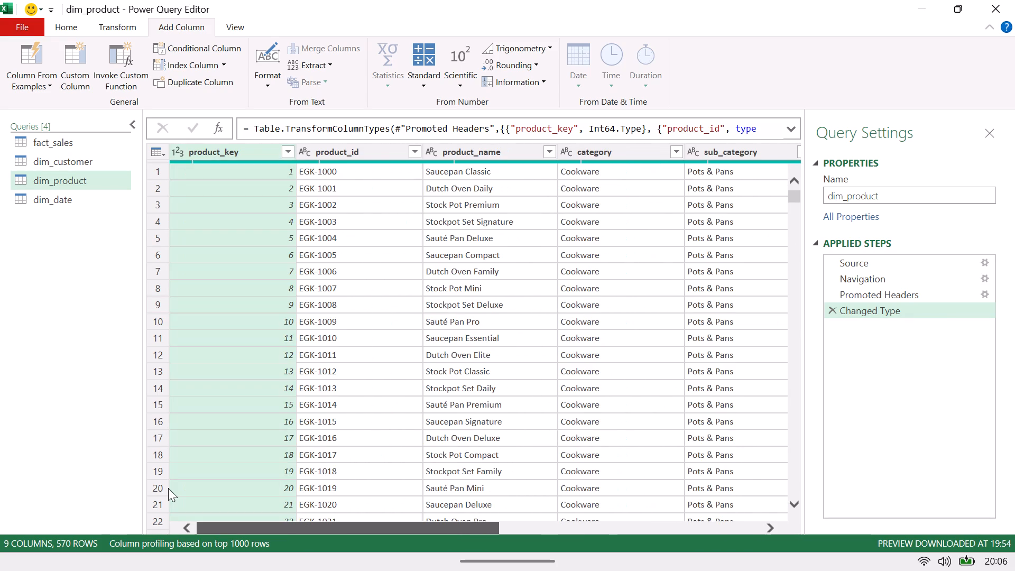
drag(168, 488, 57, 466)
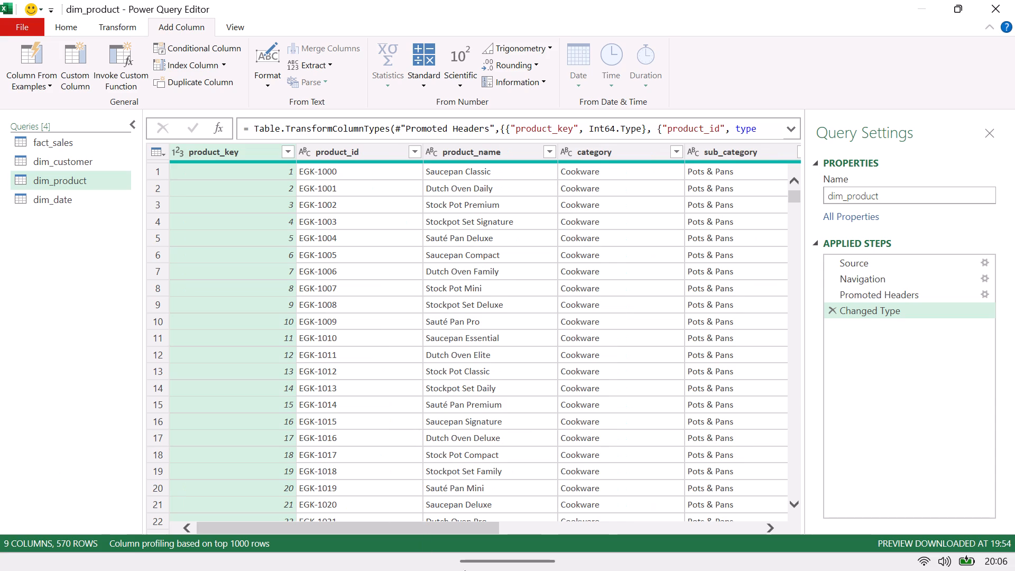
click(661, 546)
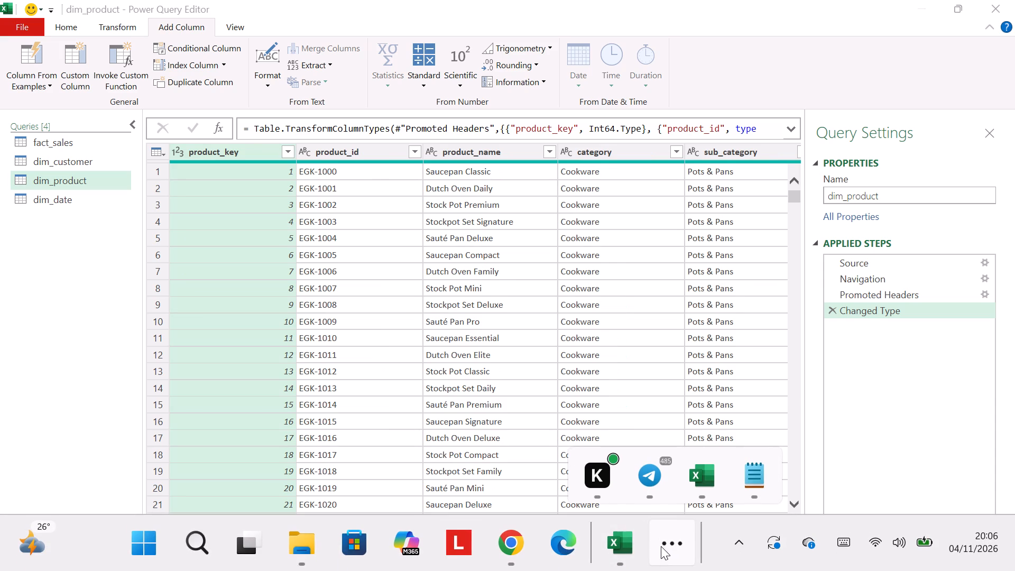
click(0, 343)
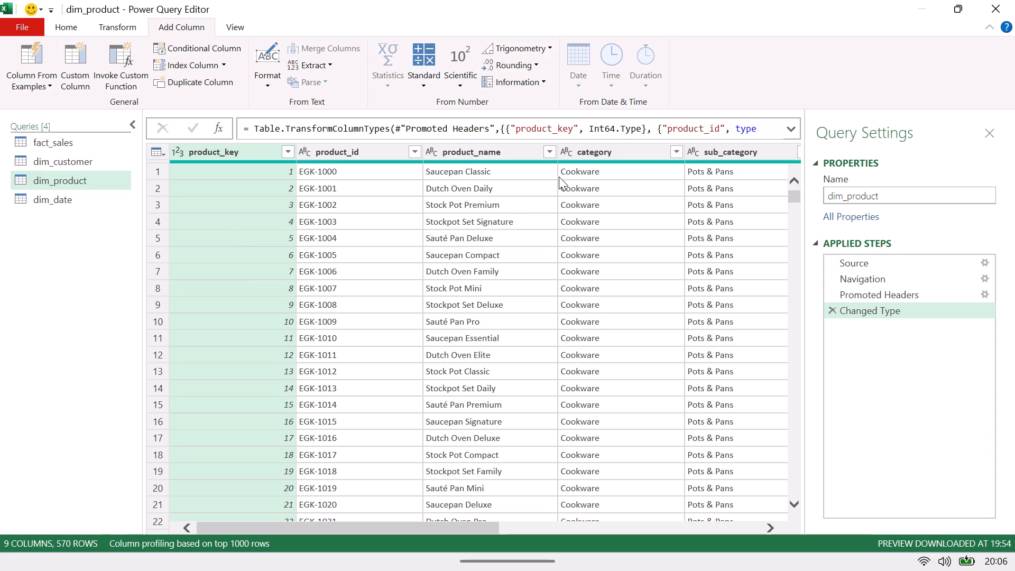
Check the distinct values in dim_product's product_name column and capitalize each word in that column.
click(549, 152)
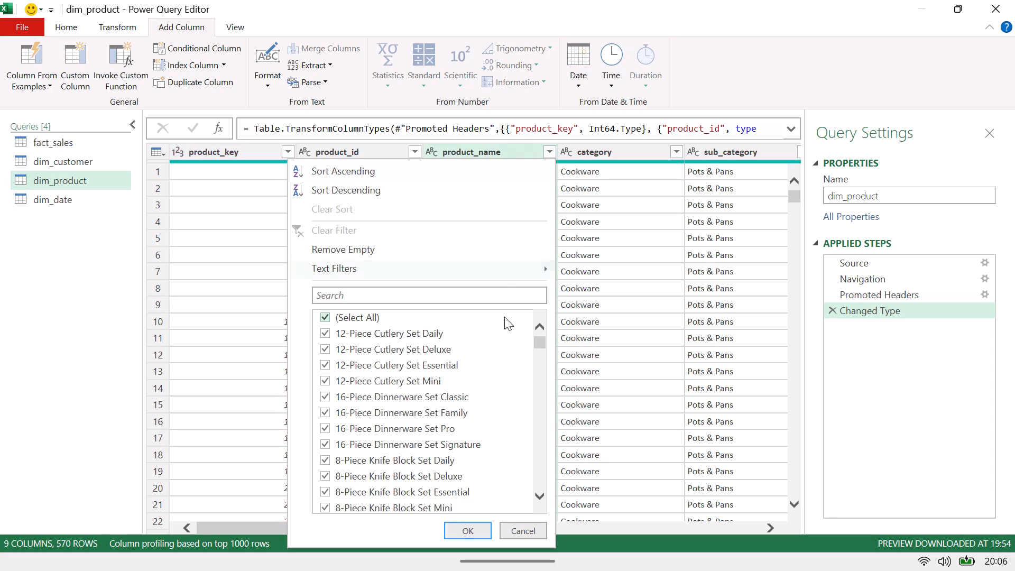
drag(540, 342, 538, 357)
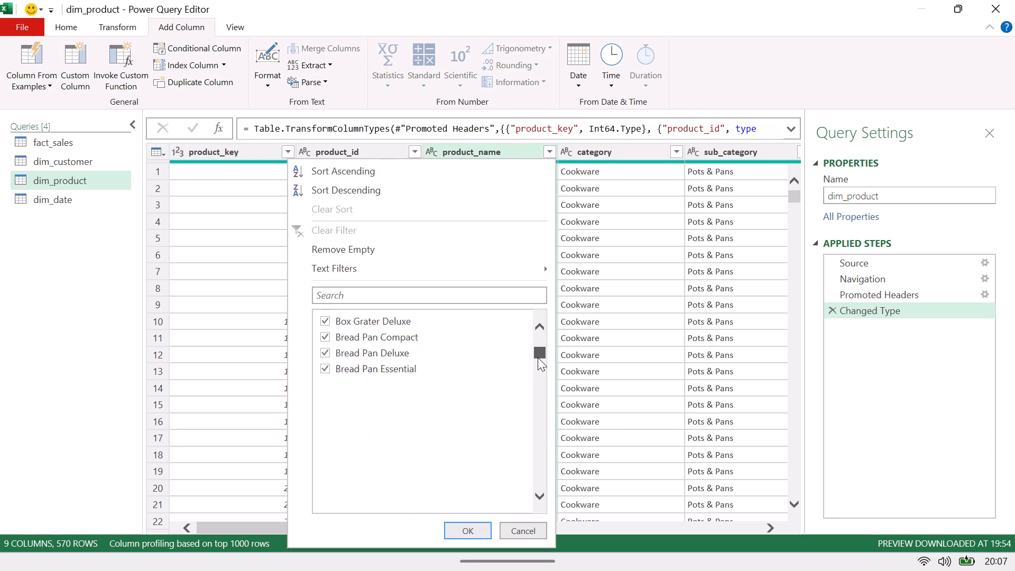
drag(538, 357, 528, 444)
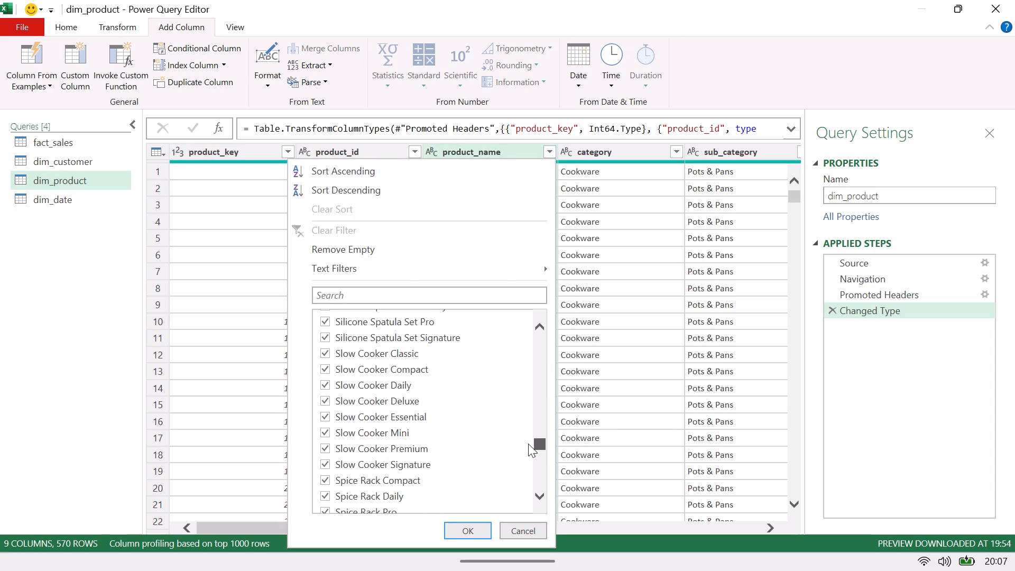
drag(528, 444, 528, 521)
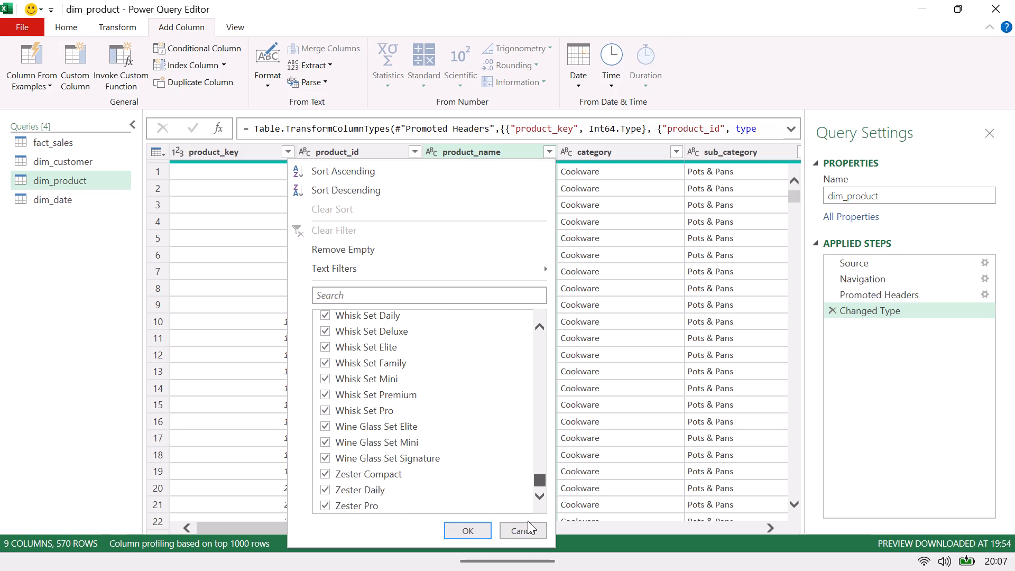
drag(528, 521, 527, 520)
drag(527, 520, 550, 313)
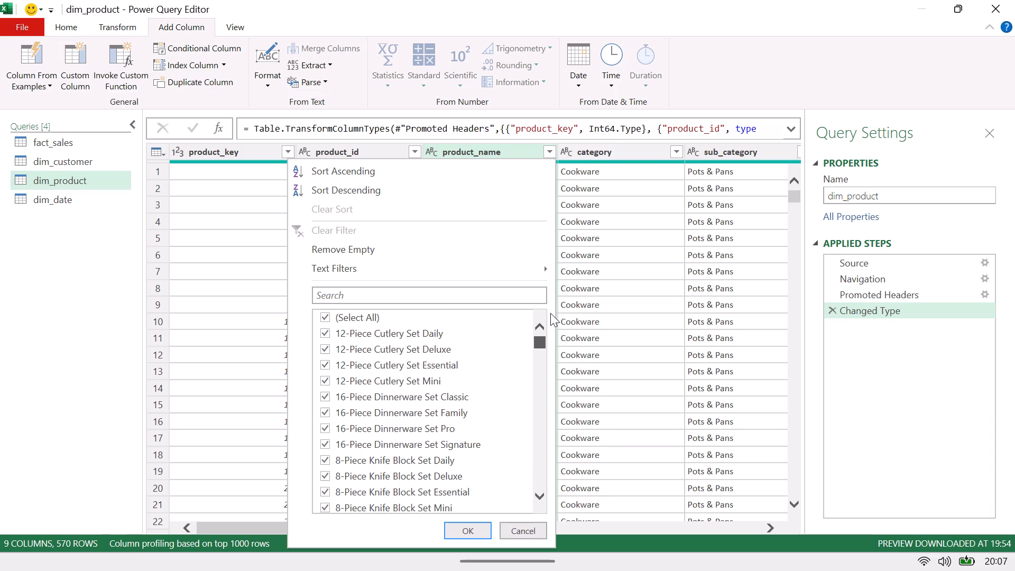
drag(550, 313, 547, 303)
click(61, 331)
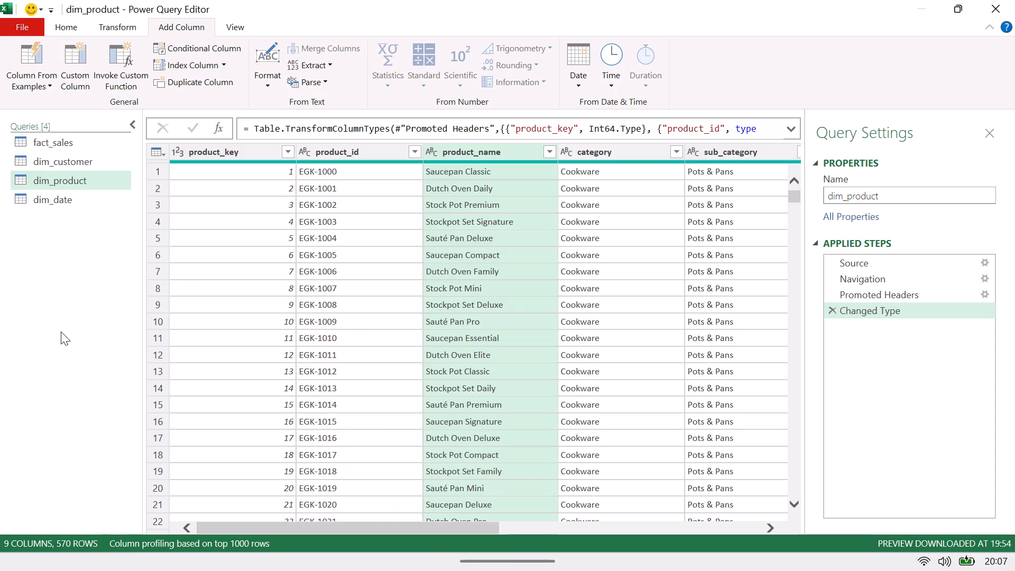
right_click(515, 153)
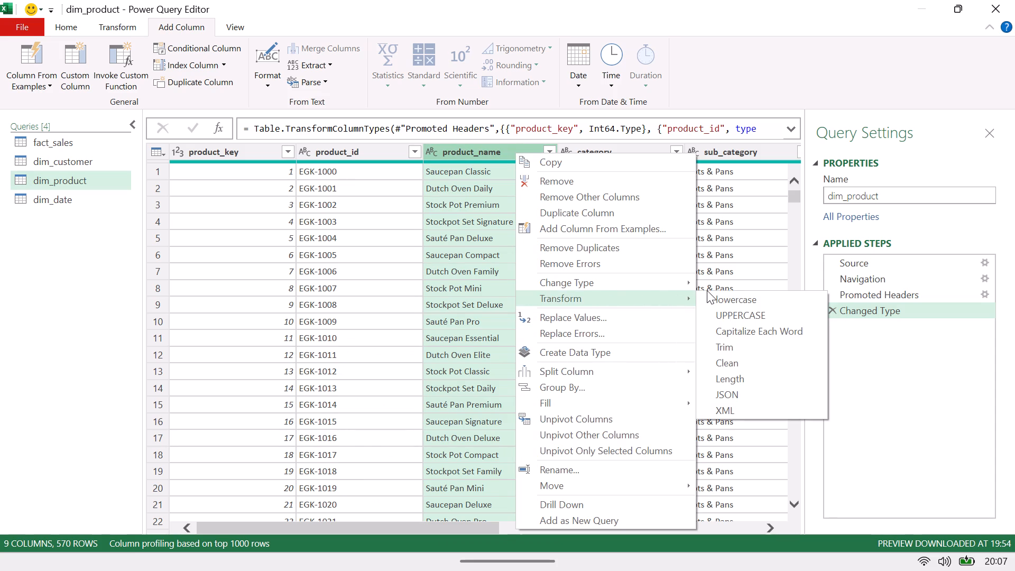
click(737, 327)
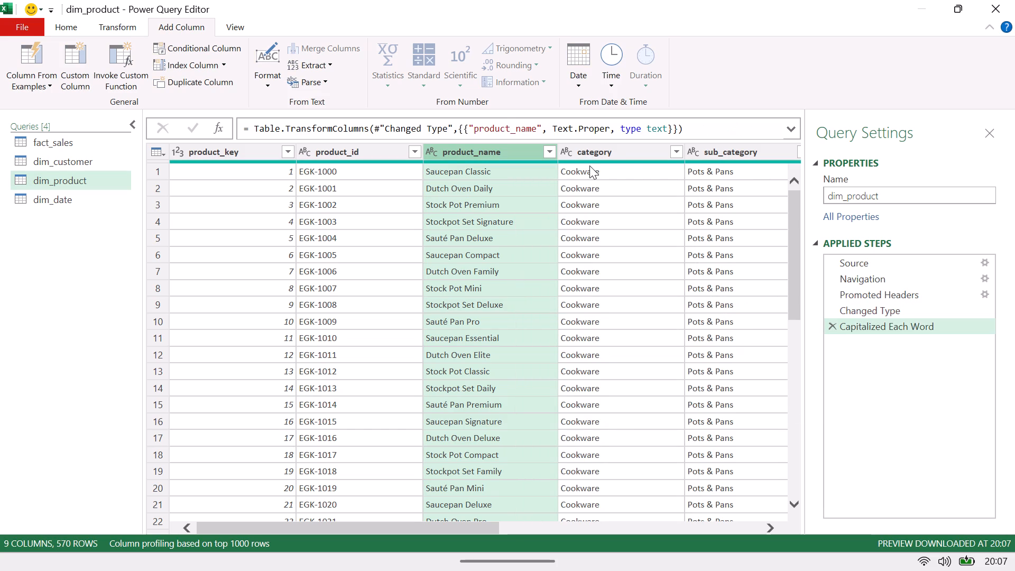
Check the distinct values in the category column and apply its filter with all values selected.
click(673, 154)
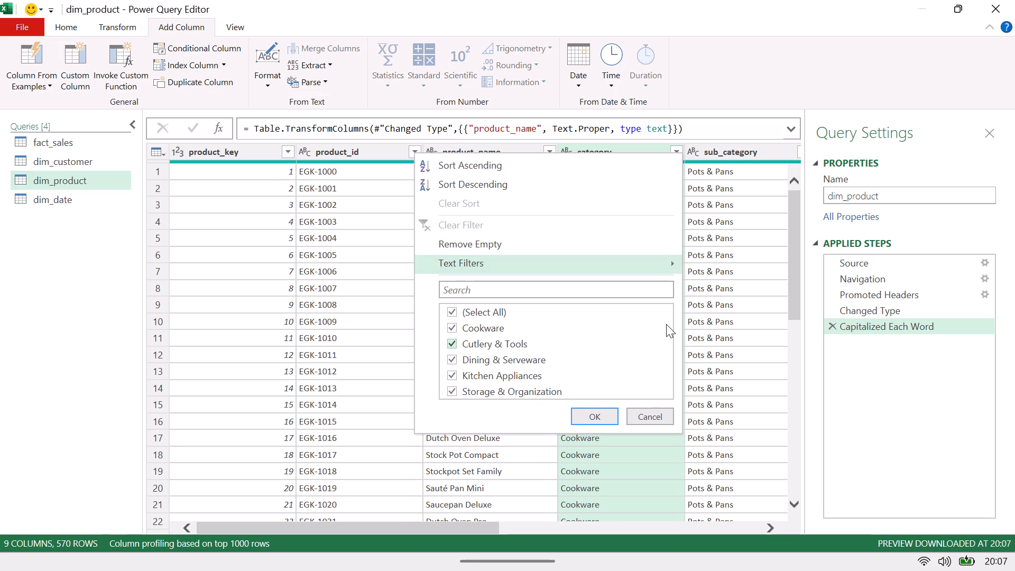
click(612, 411)
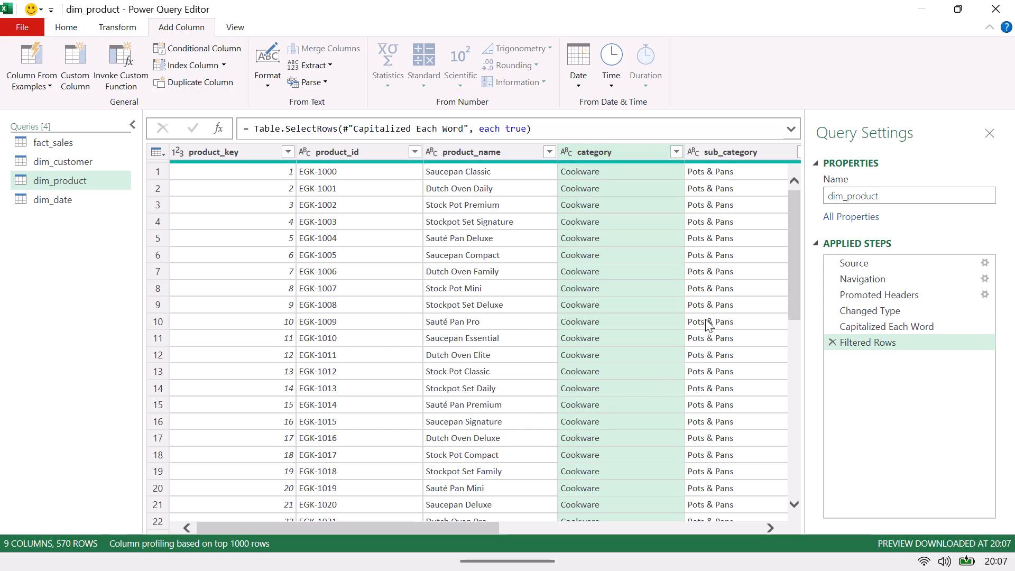
drag(792, 282, 793, 291)
drag(796, 302, 789, 223)
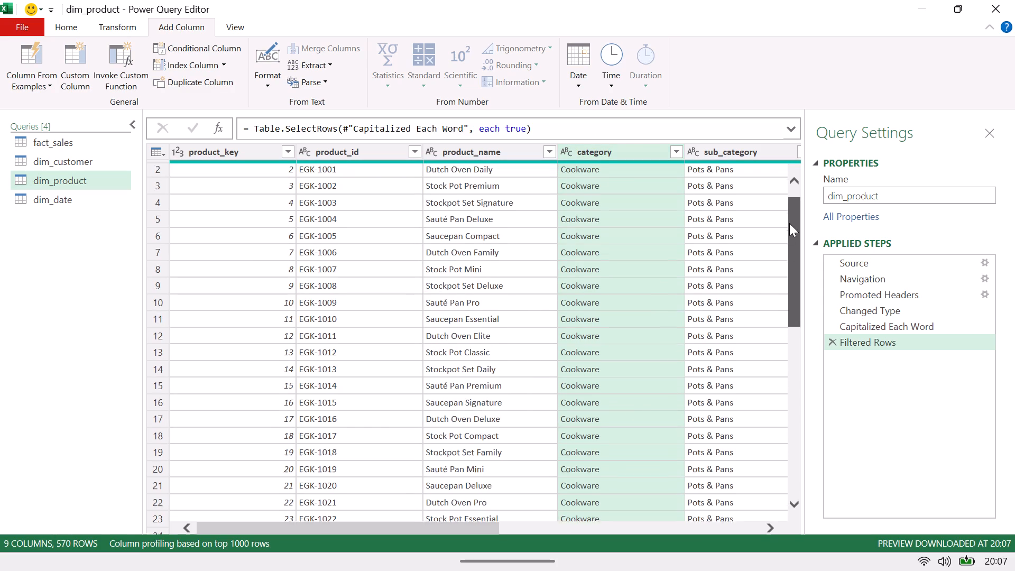
drag(789, 223, 780, 152)
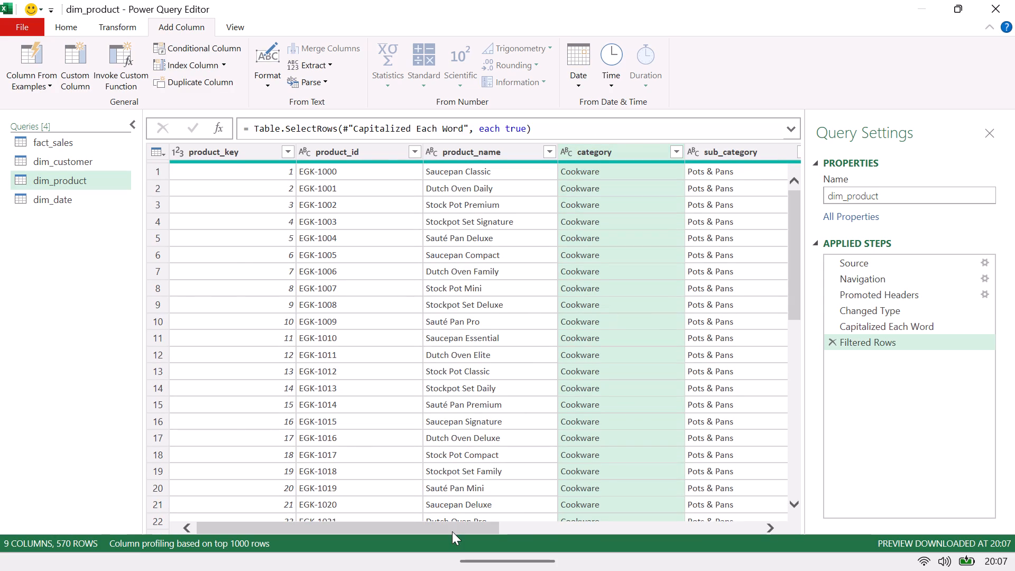
Check the distinct values in the sub_category column, then capitalize each word and trim its text.
drag(452, 531, 621, 489)
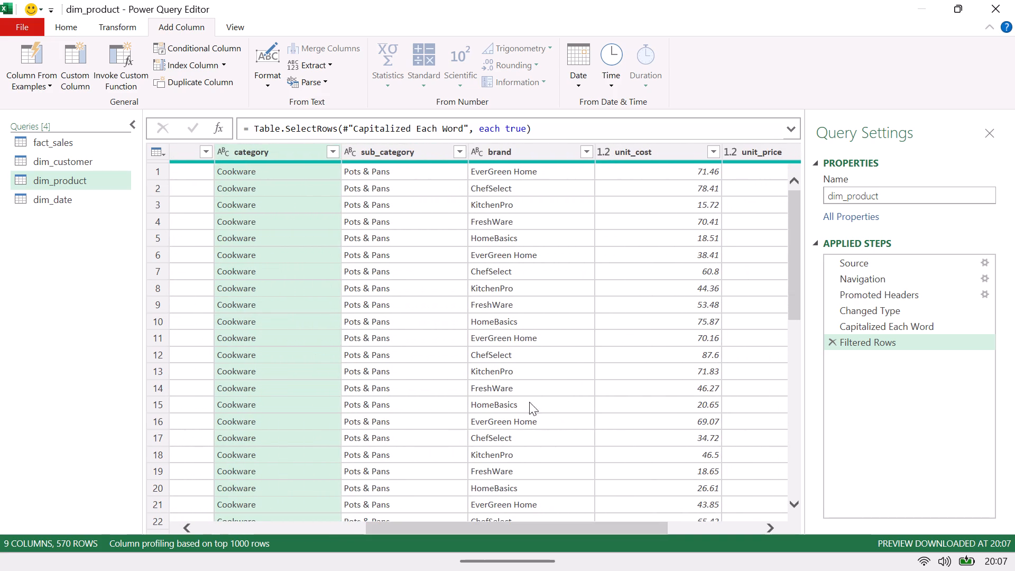
click(458, 152)
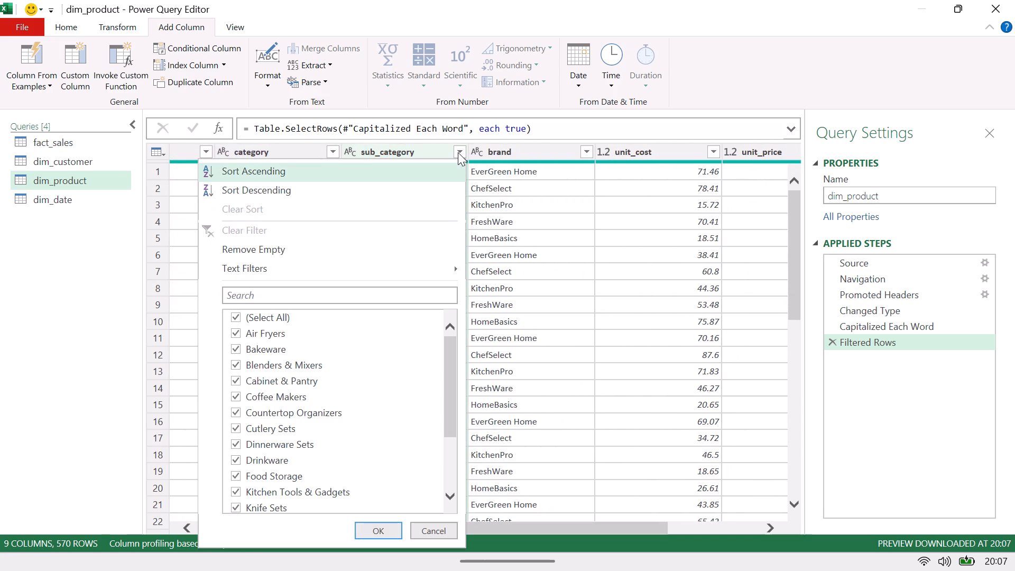
drag(450, 373, 443, 431)
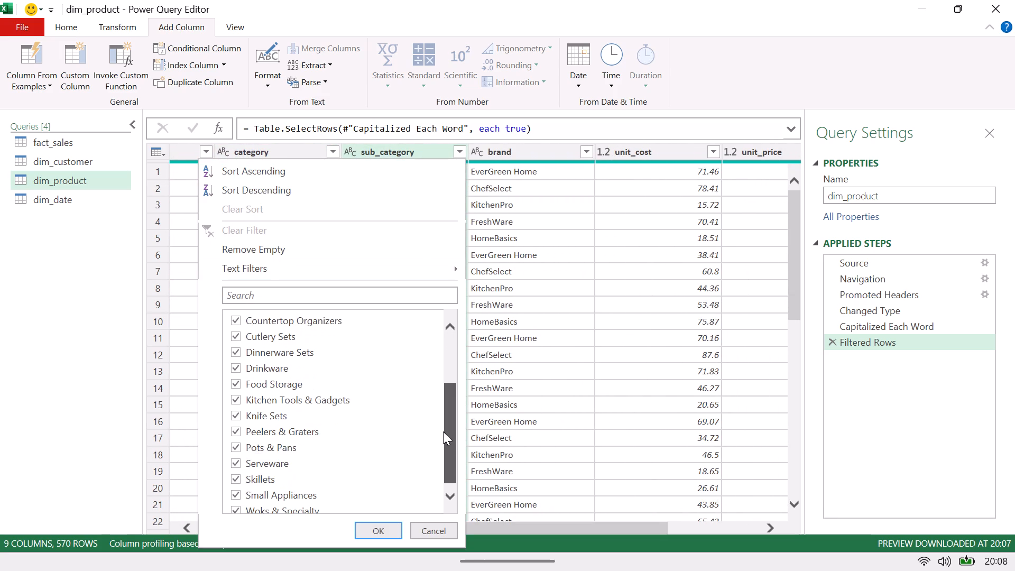
drag(443, 431, 443, 446)
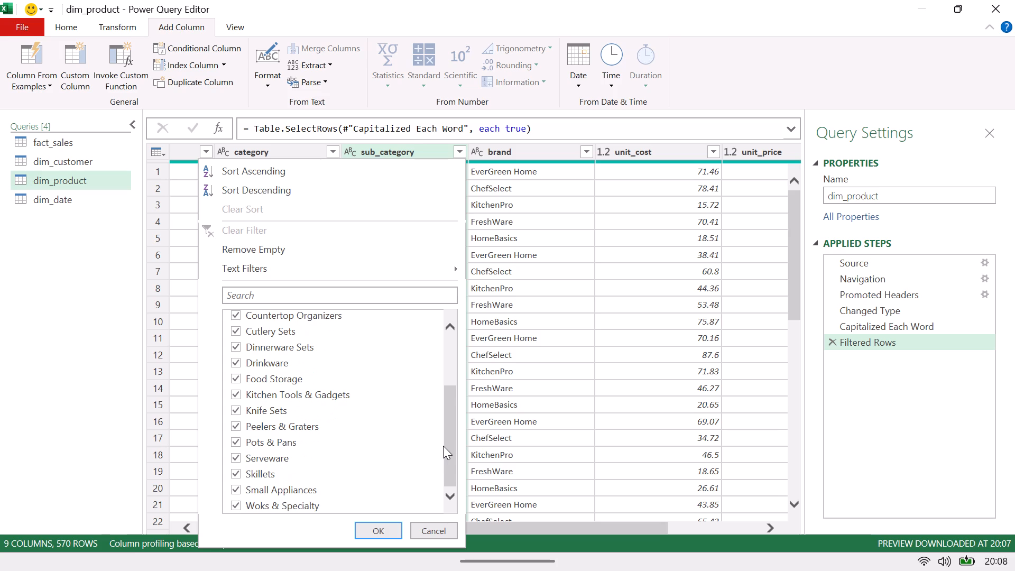
click(444, 535)
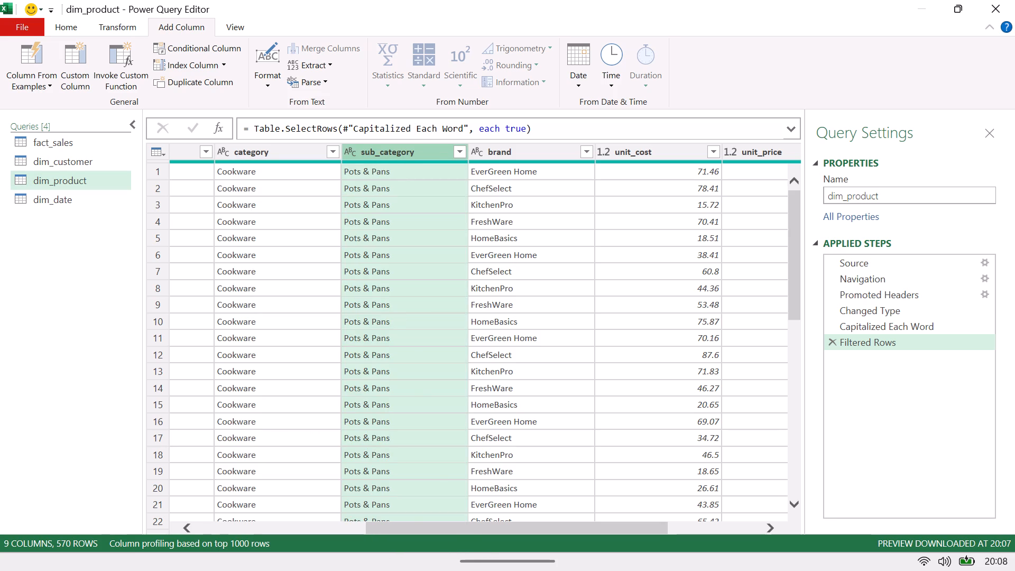
right_click(398, 147)
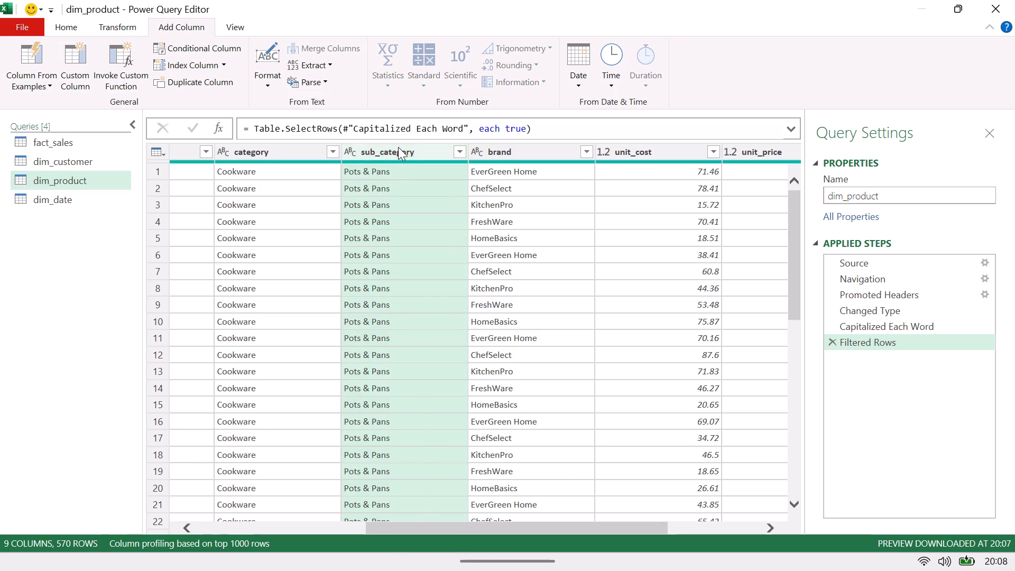
click(478, 292)
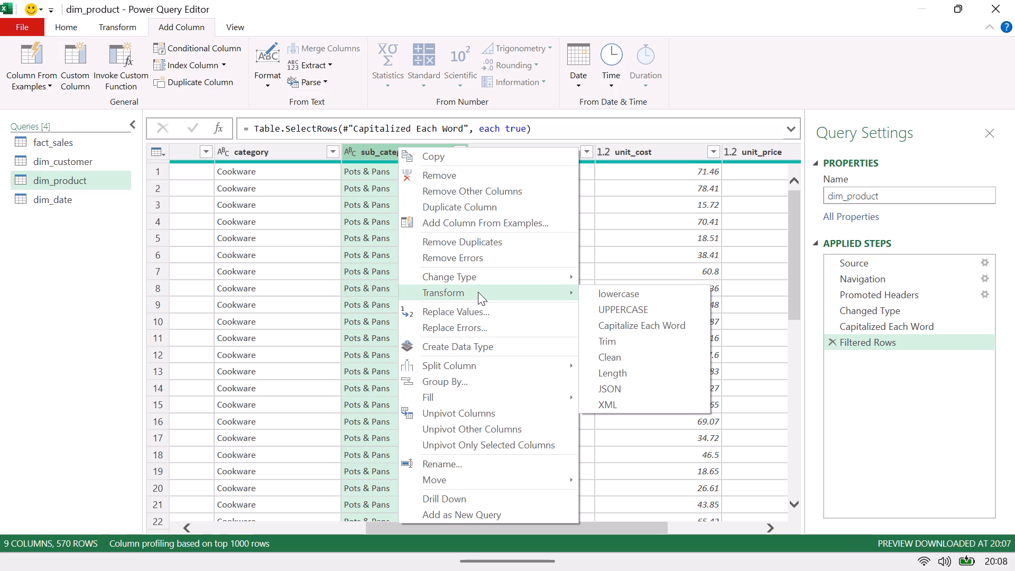
click(608, 323)
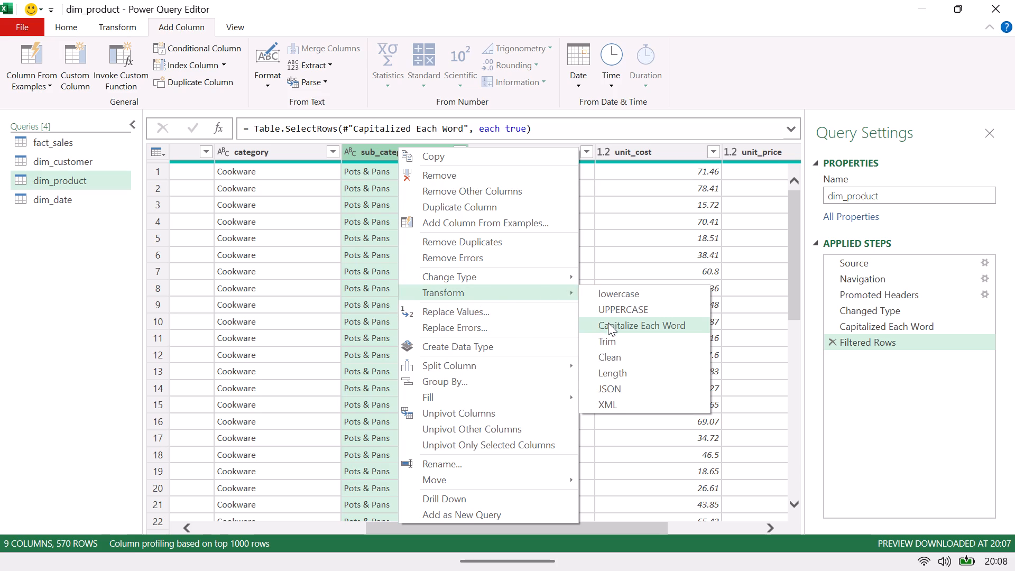
right_click(405, 146)
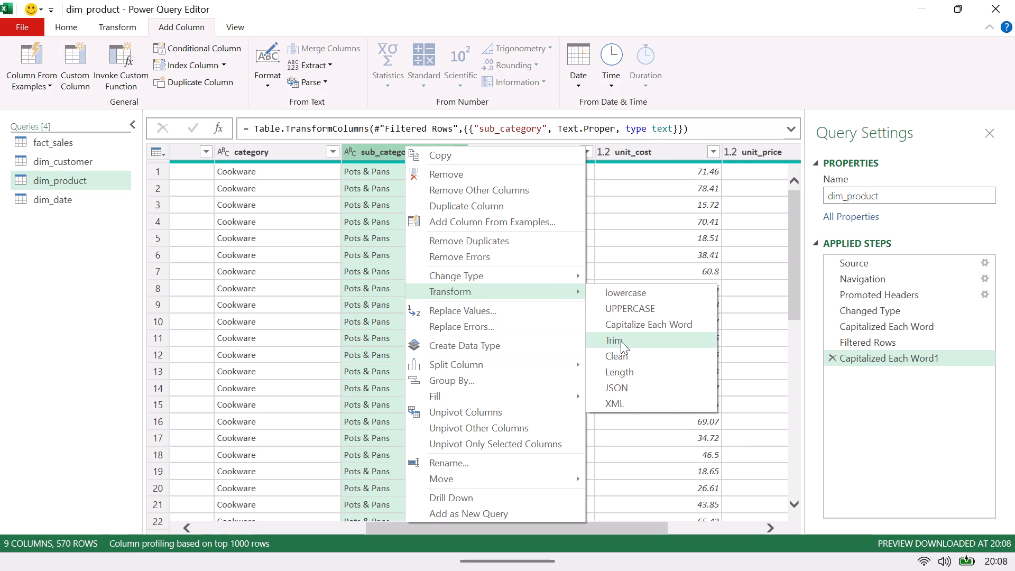
click(621, 341)
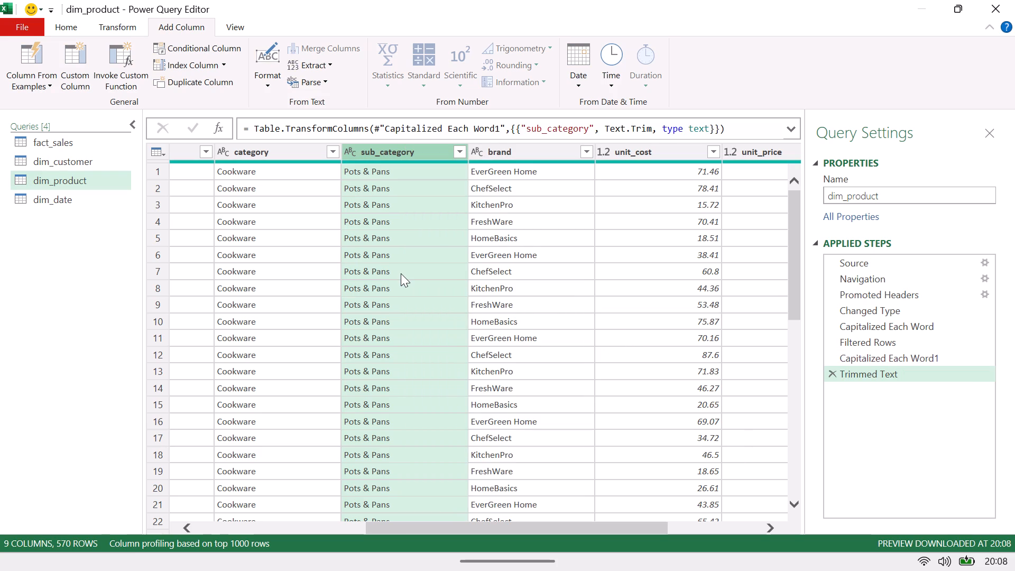
Trim the text in the brand column and capitalize each word in it.
click(554, 154)
right_click(554, 154)
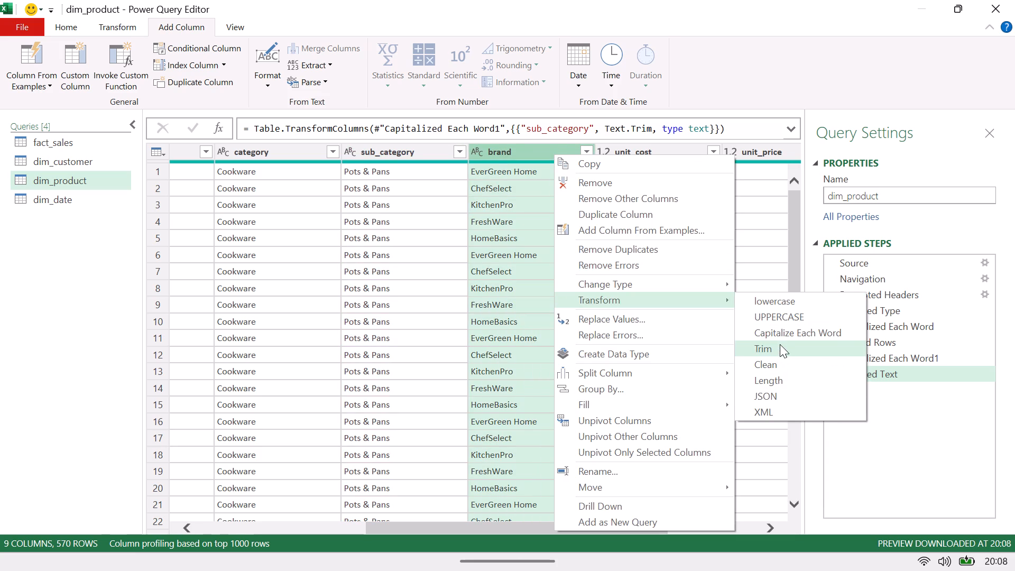
click(780, 344)
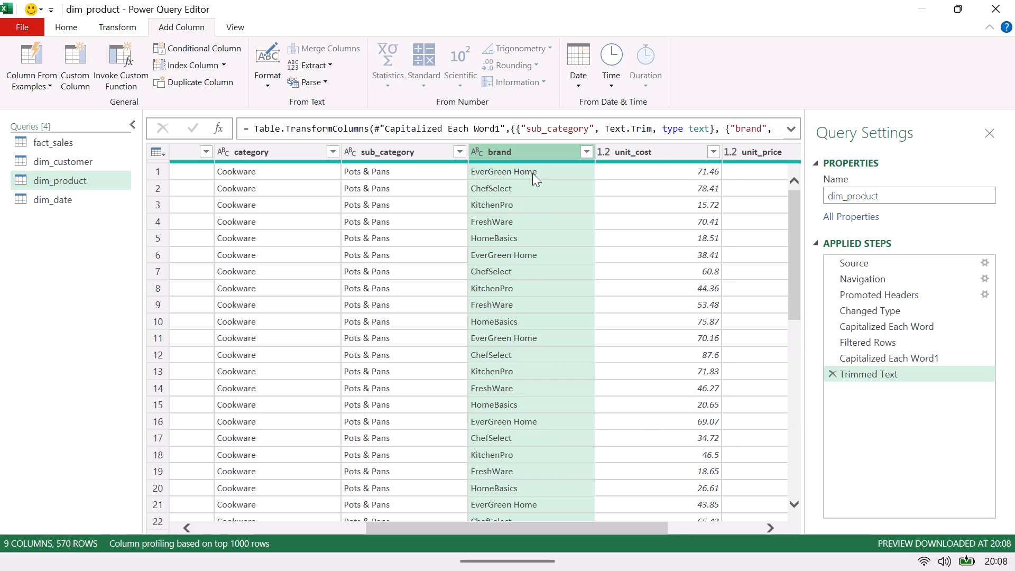
right_click(536, 154)
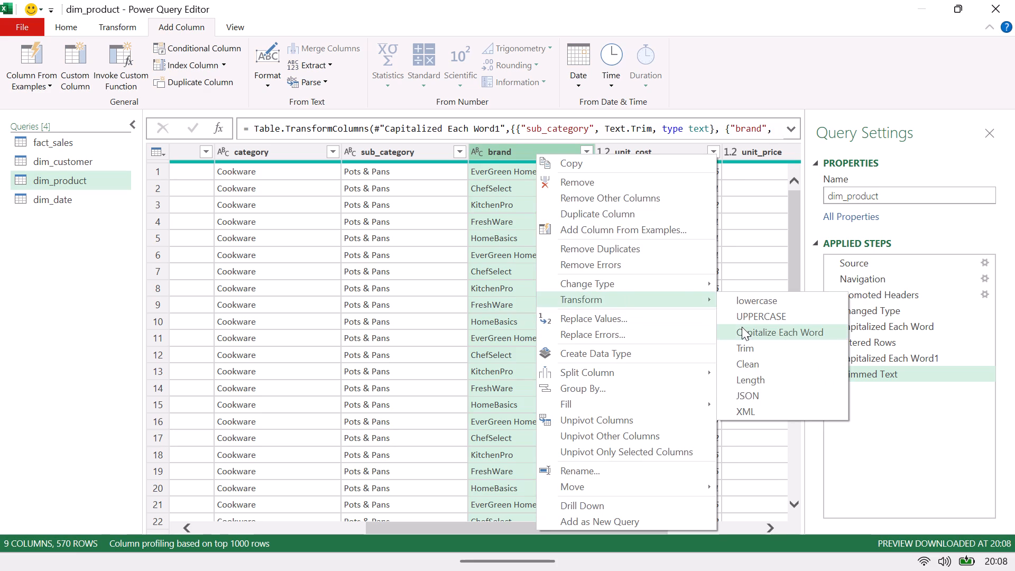
click(742, 327)
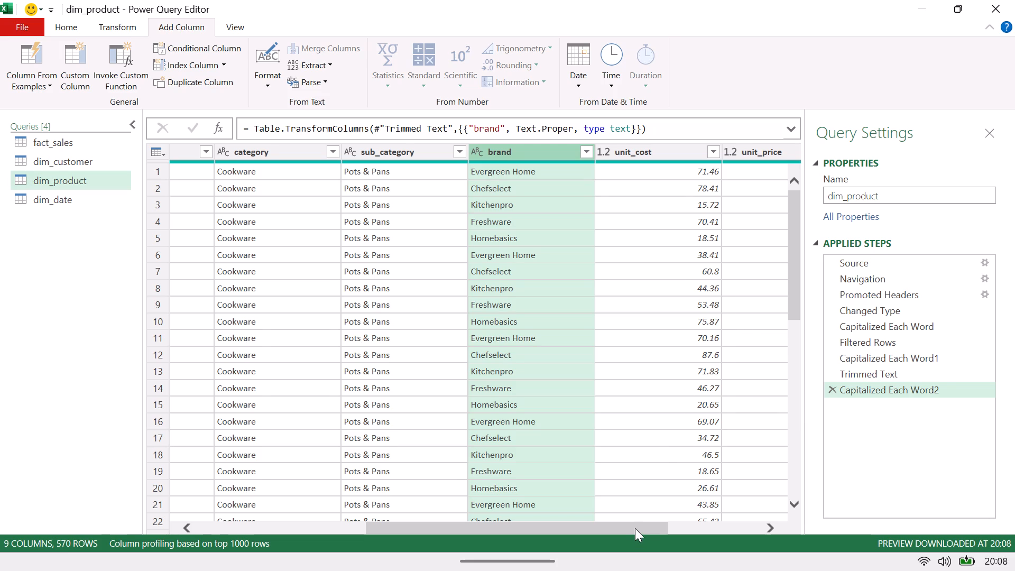
Examine the distinct values in the unit_cost column from lowest to highest without applying a filter.
drag(635, 528, 729, 508)
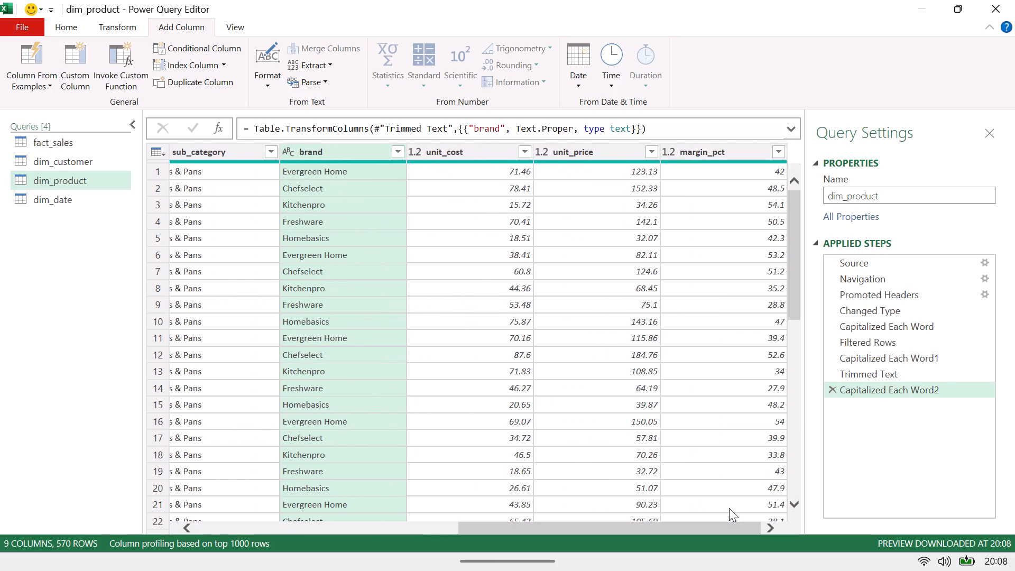
click(506, 152)
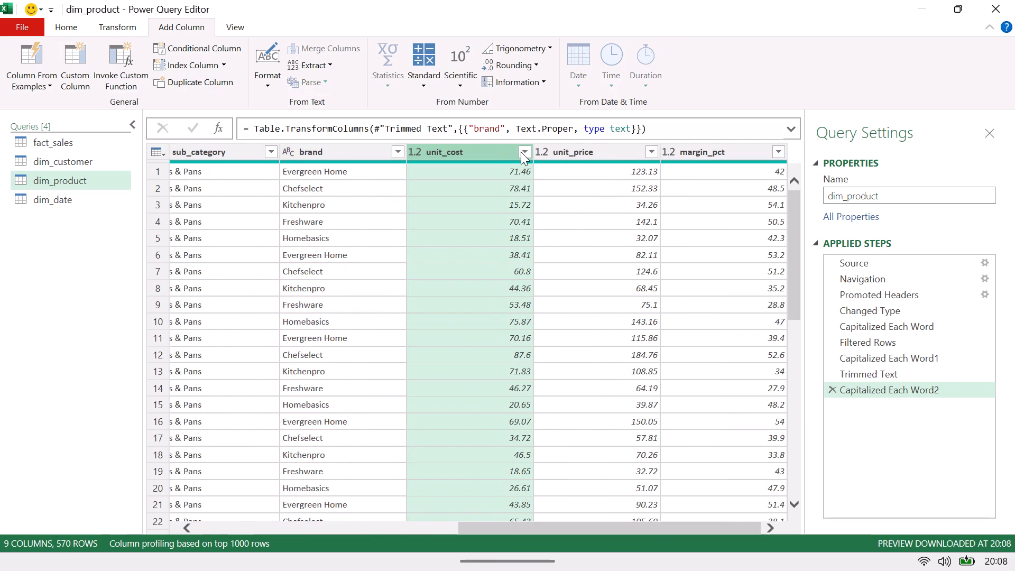
click(523, 151)
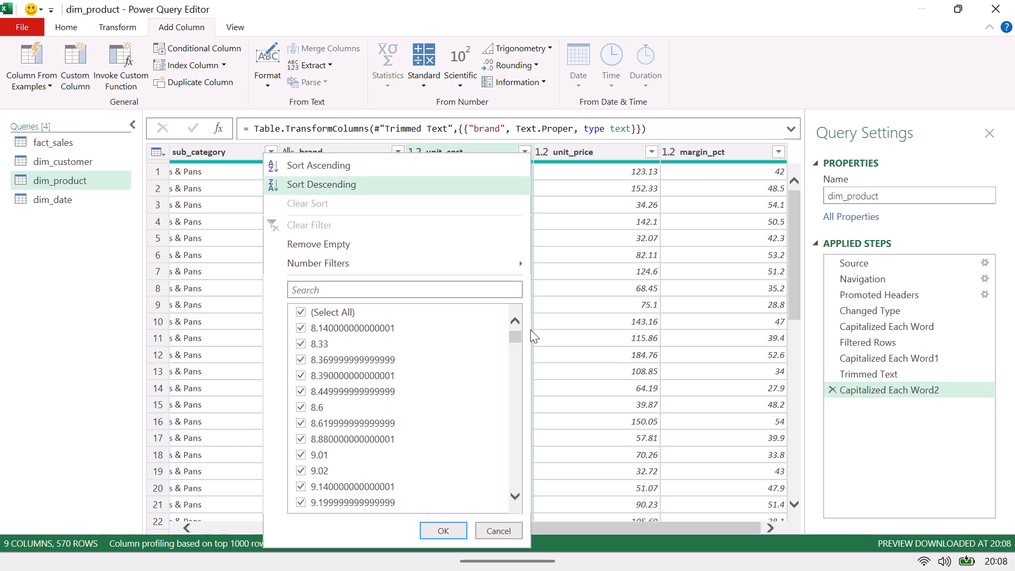
drag(515, 332, 496, 477)
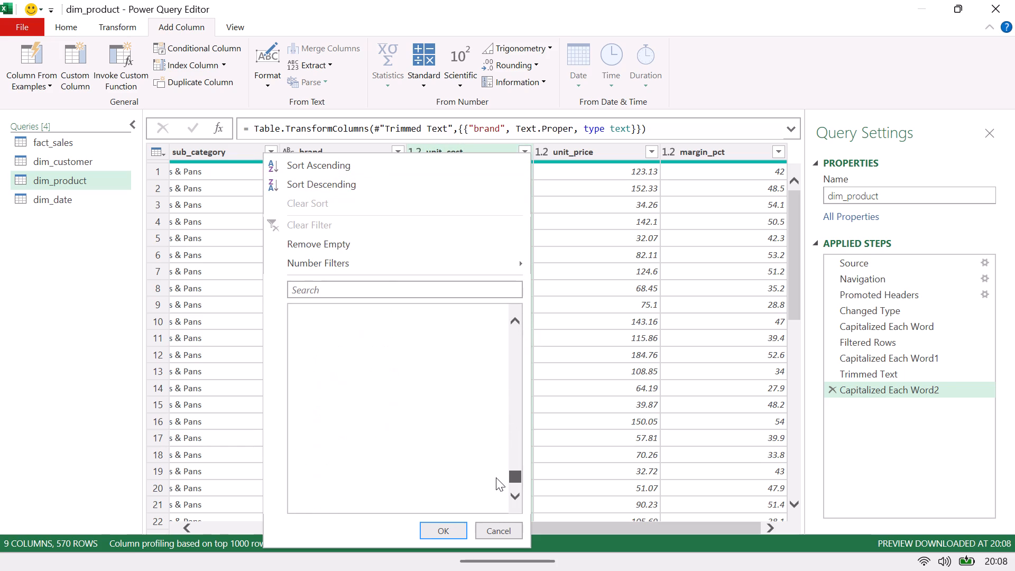
drag(496, 477, 495, 497)
click(488, 526)
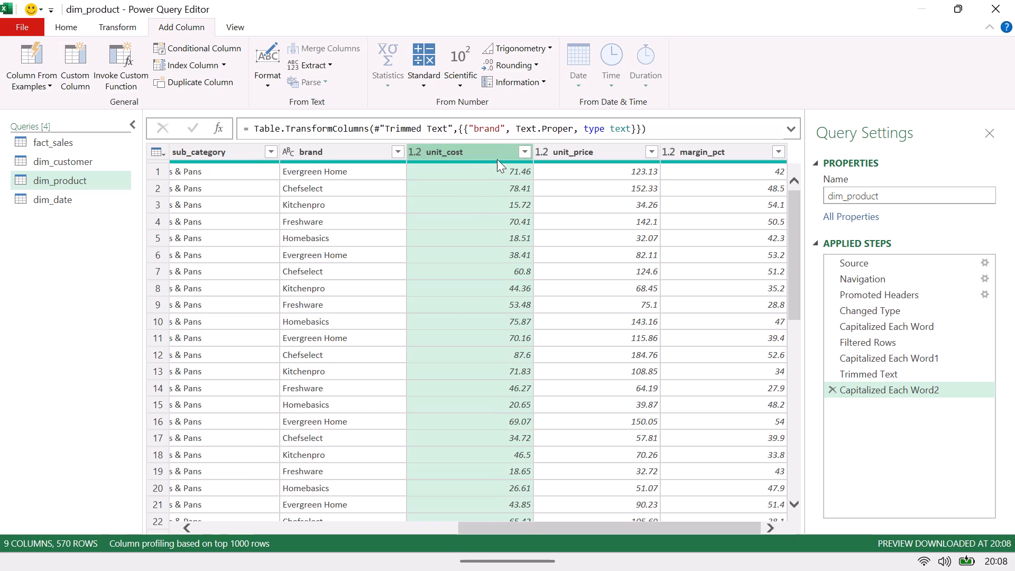
Change the data type of the unit_cost column in dim_product to Currency.
click(412, 155)
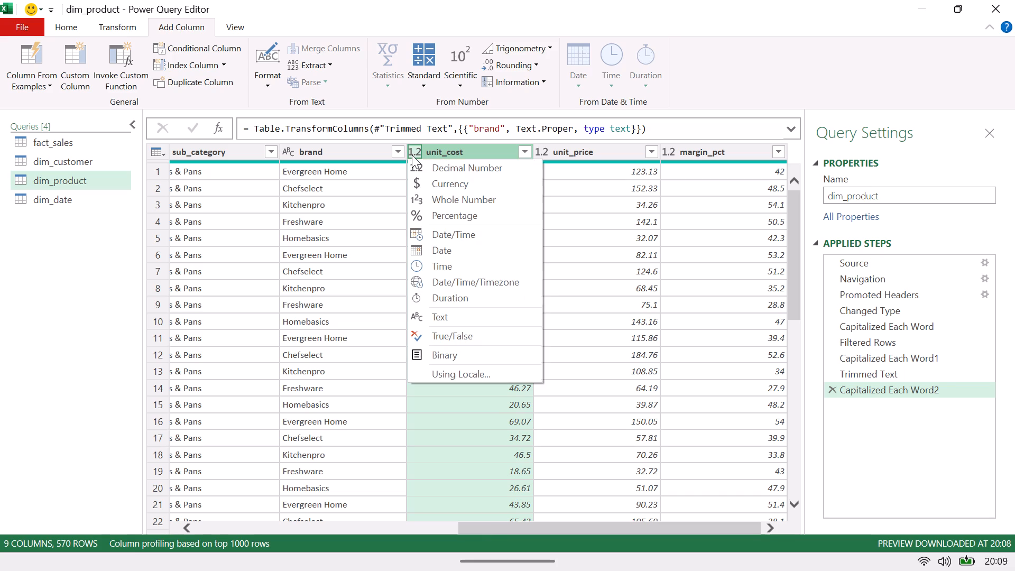
click(431, 179)
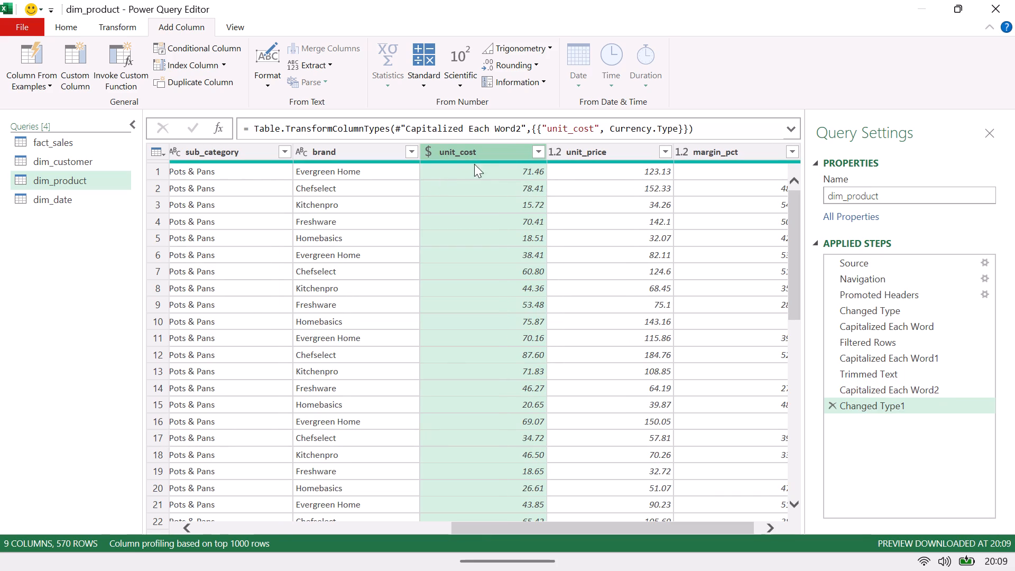
Review the distinct values in the unit_cost column from lowest to highest without applying a filter.
click(536, 151)
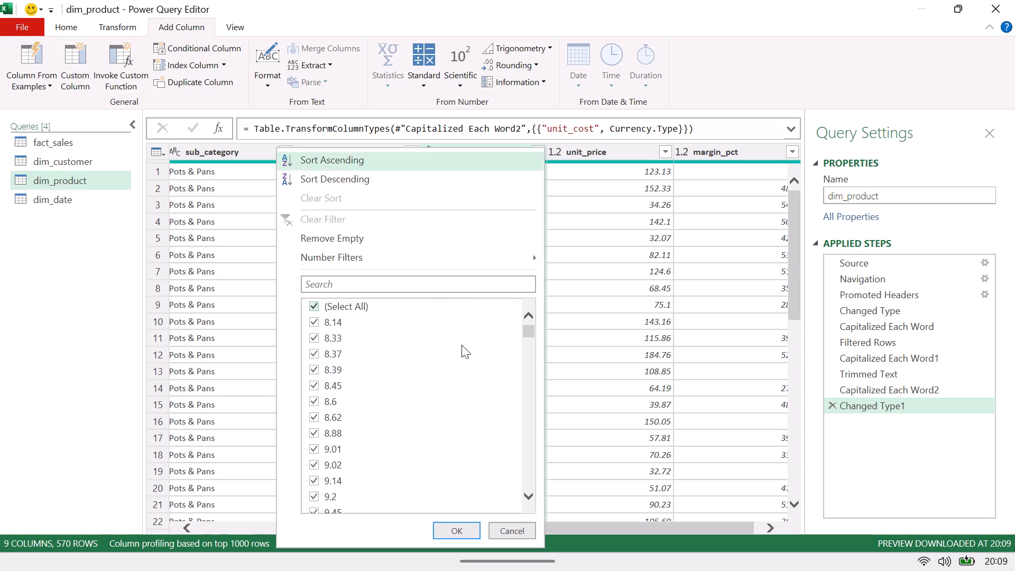
drag(533, 326, 525, 352)
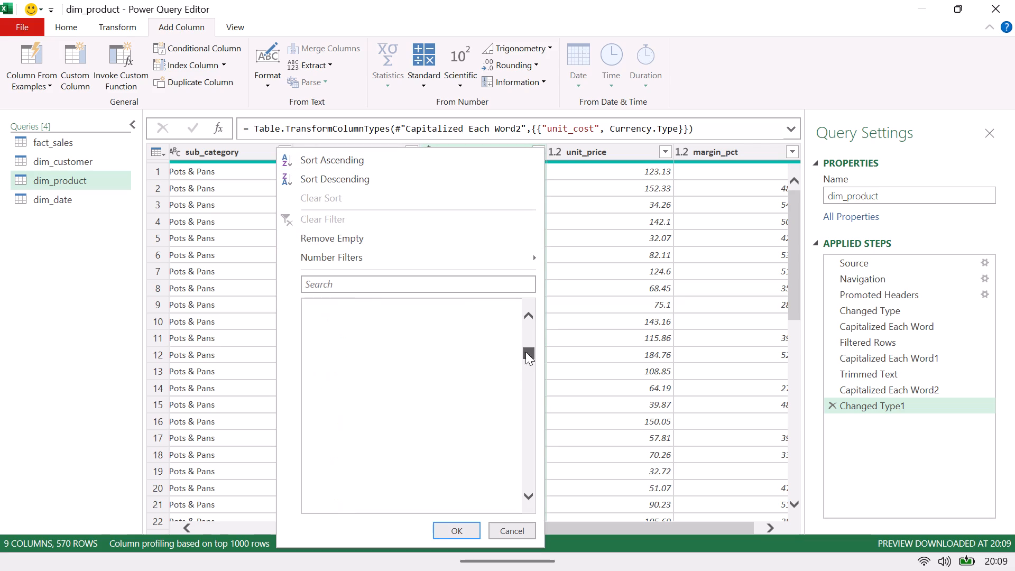
drag(525, 352, 515, 426)
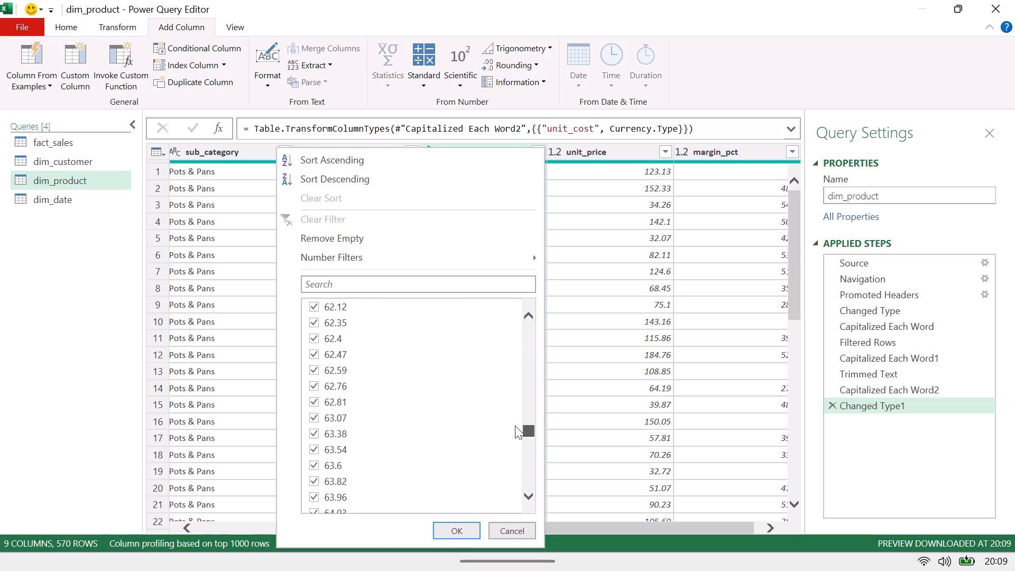
drag(515, 426, 514, 499)
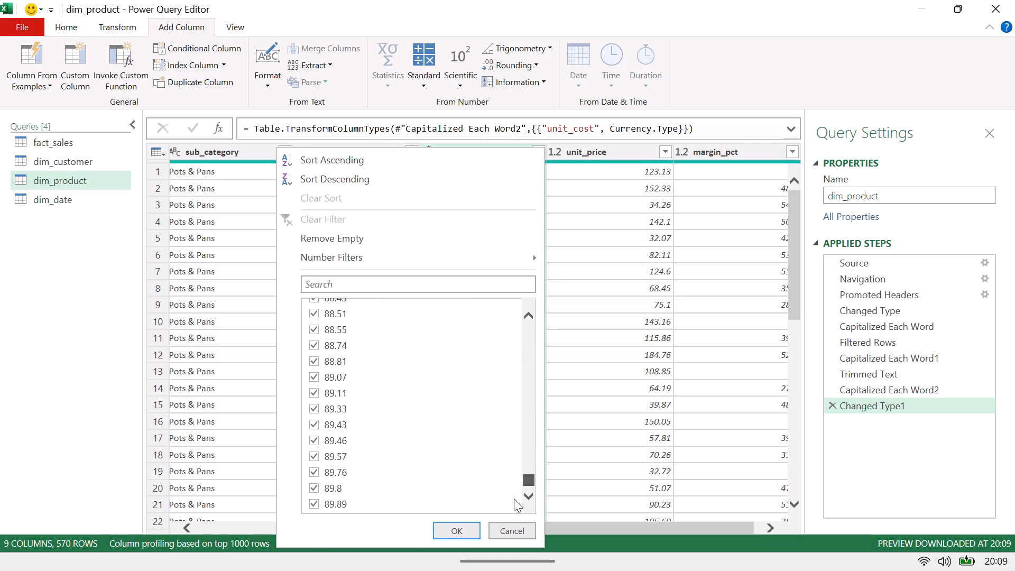
drag(514, 499, 514, 501)
click(507, 533)
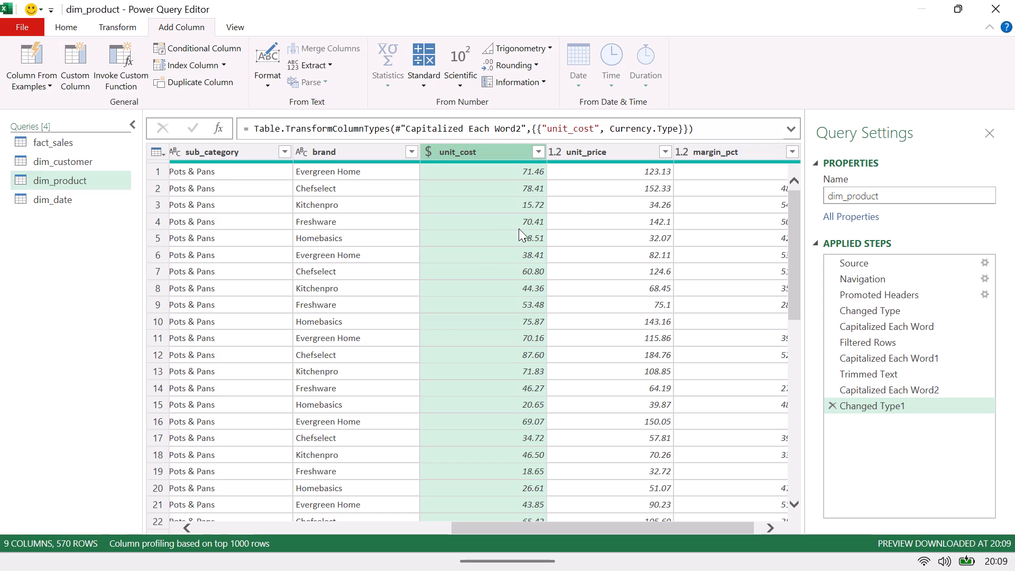
Change the data type of the unit_price column to Currency.
click(554, 153)
click(584, 188)
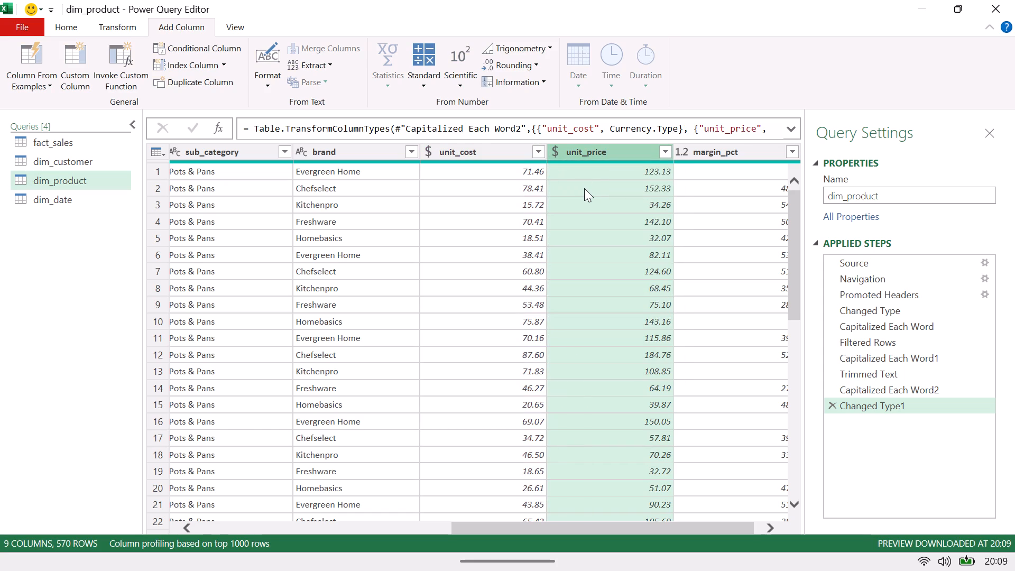
Check the distinct values in the margin_pct column from lowest to highest without applying a filter.
drag(498, 529, 608, 507)
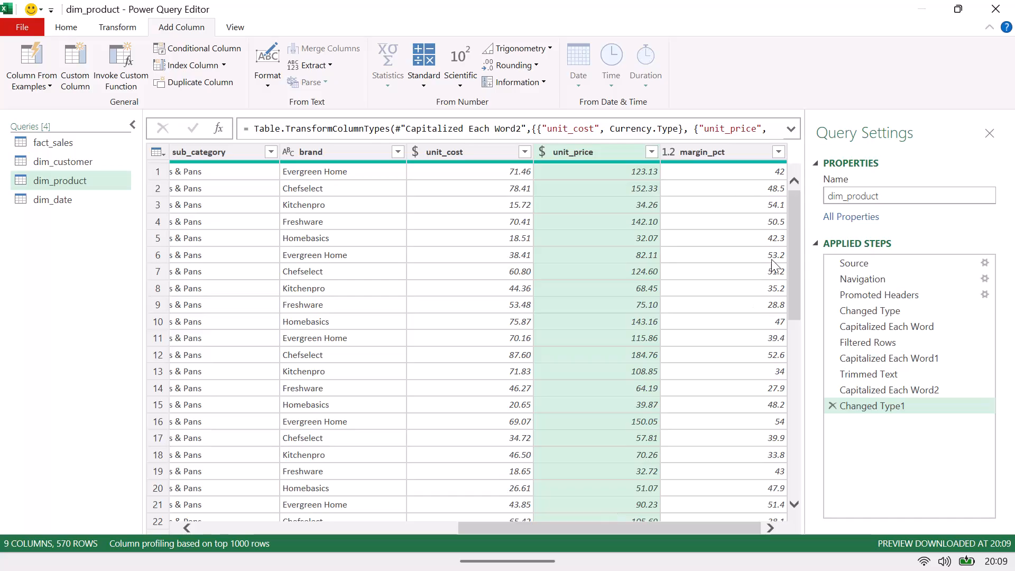
click(782, 153)
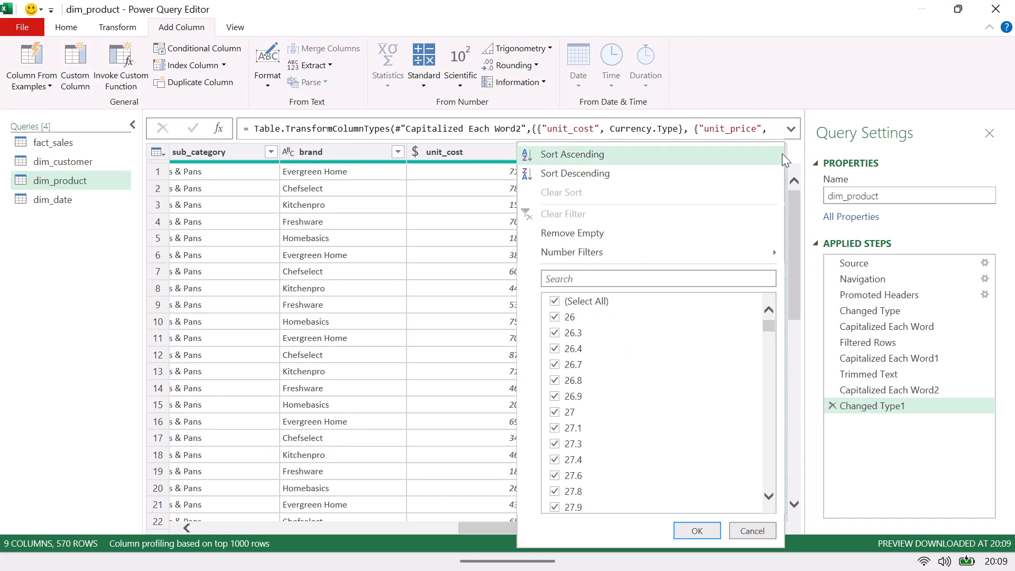
drag(767, 327, 772, 537)
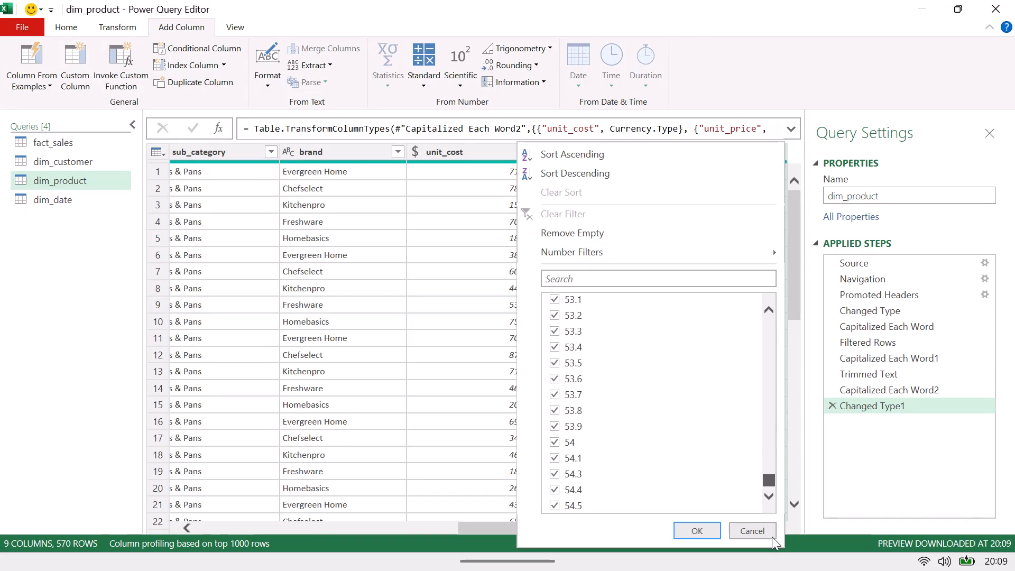
drag(772, 537, 755, 216)
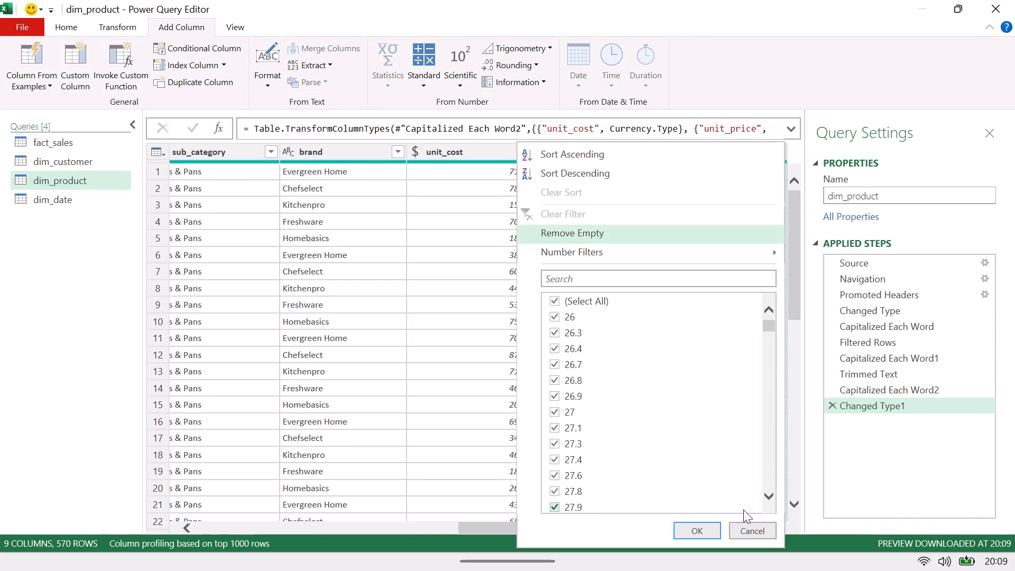
click(745, 528)
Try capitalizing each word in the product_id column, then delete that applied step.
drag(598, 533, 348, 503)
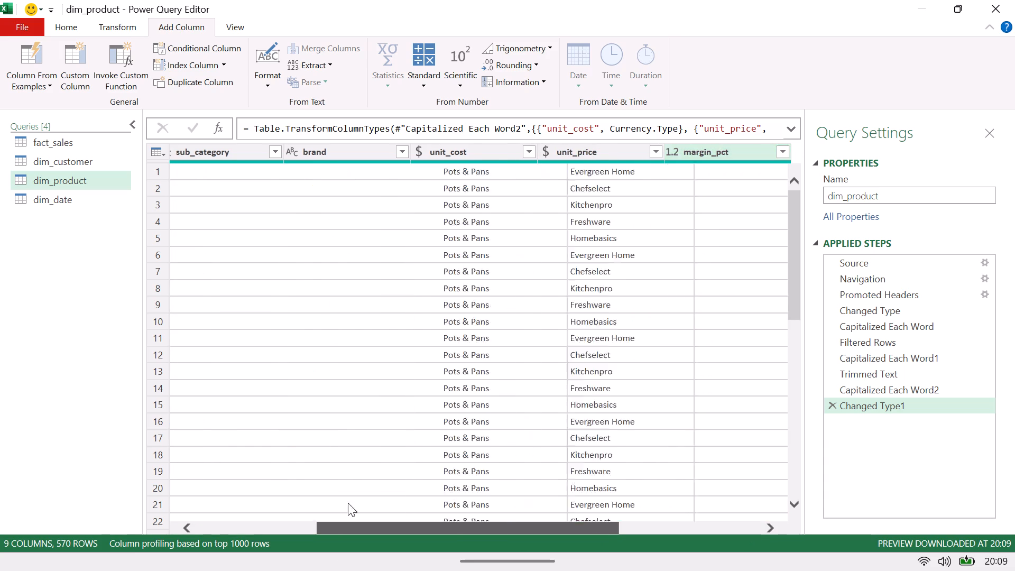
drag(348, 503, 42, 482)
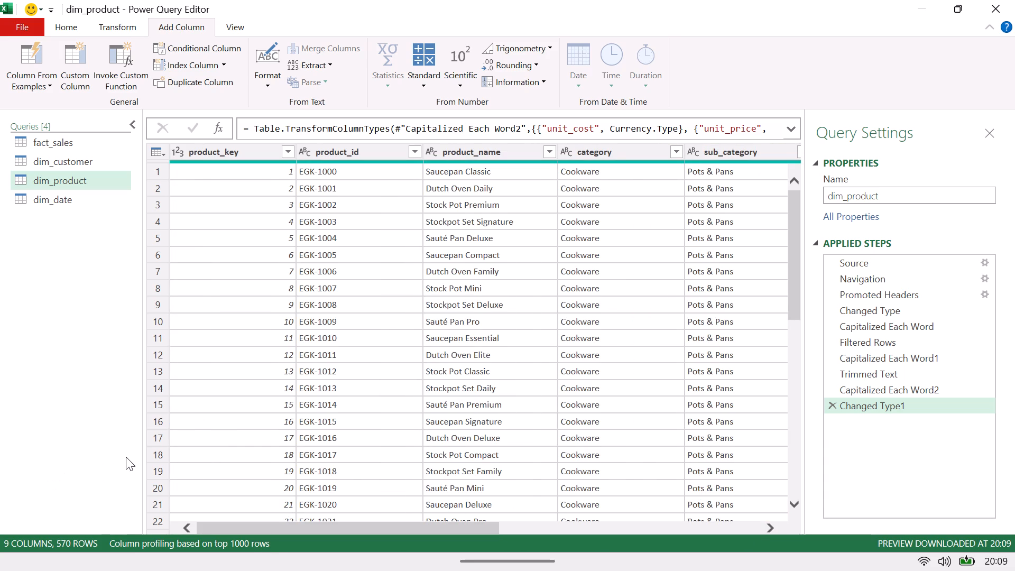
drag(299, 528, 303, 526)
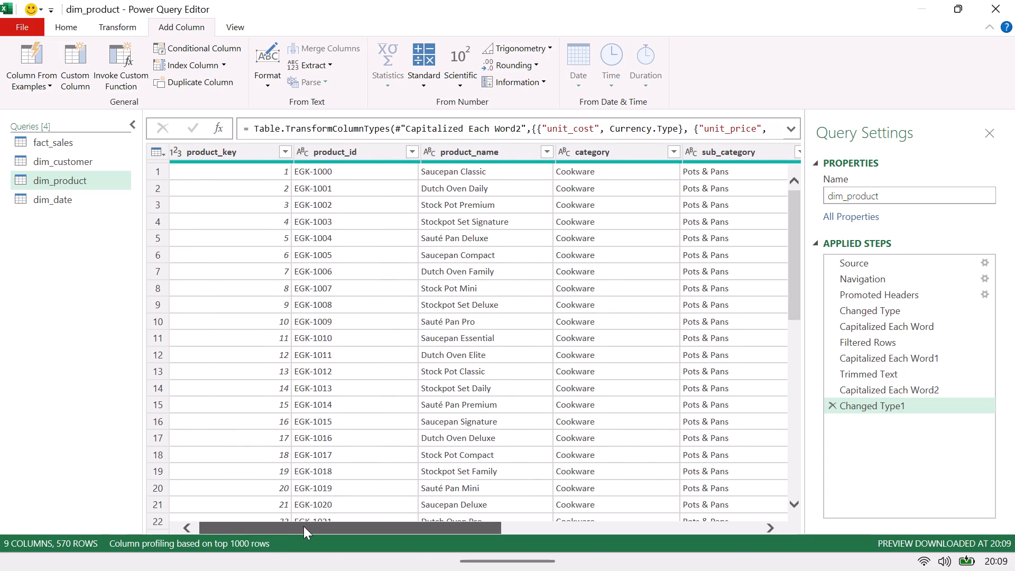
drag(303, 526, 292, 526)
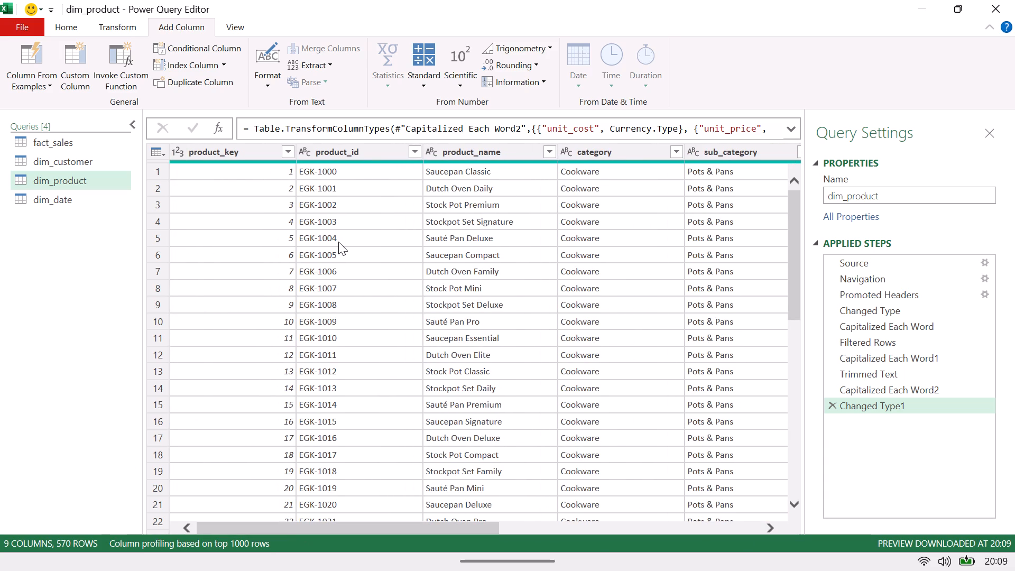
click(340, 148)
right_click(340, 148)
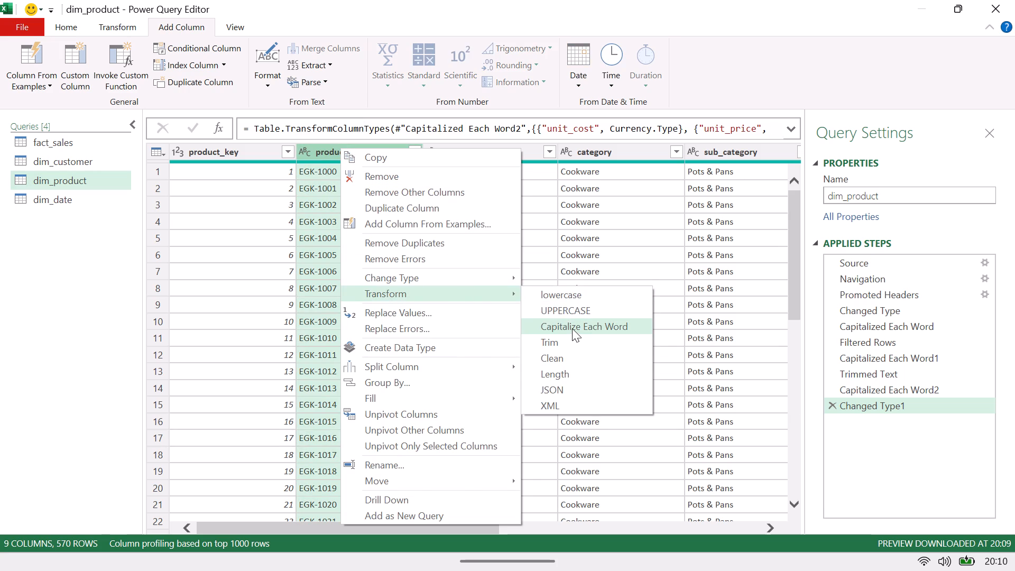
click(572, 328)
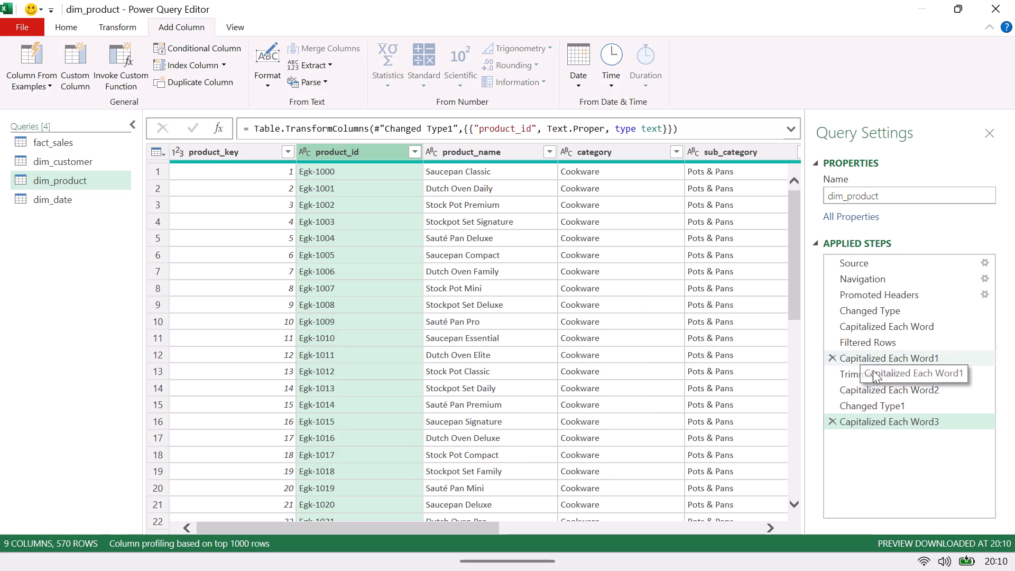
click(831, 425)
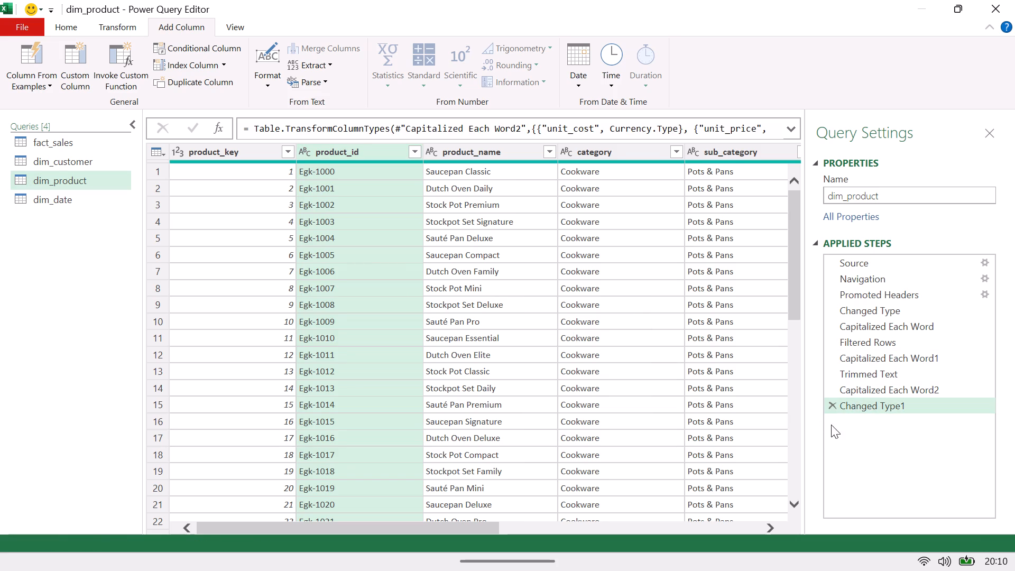
Convert the text in the product_id column to uppercase and trim it.
right_click(339, 153)
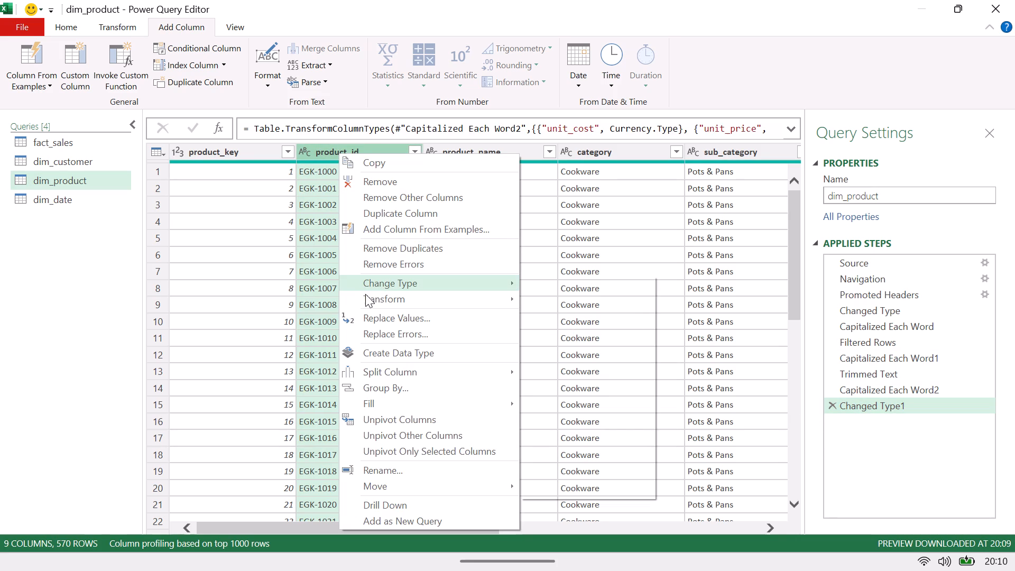
click(559, 315)
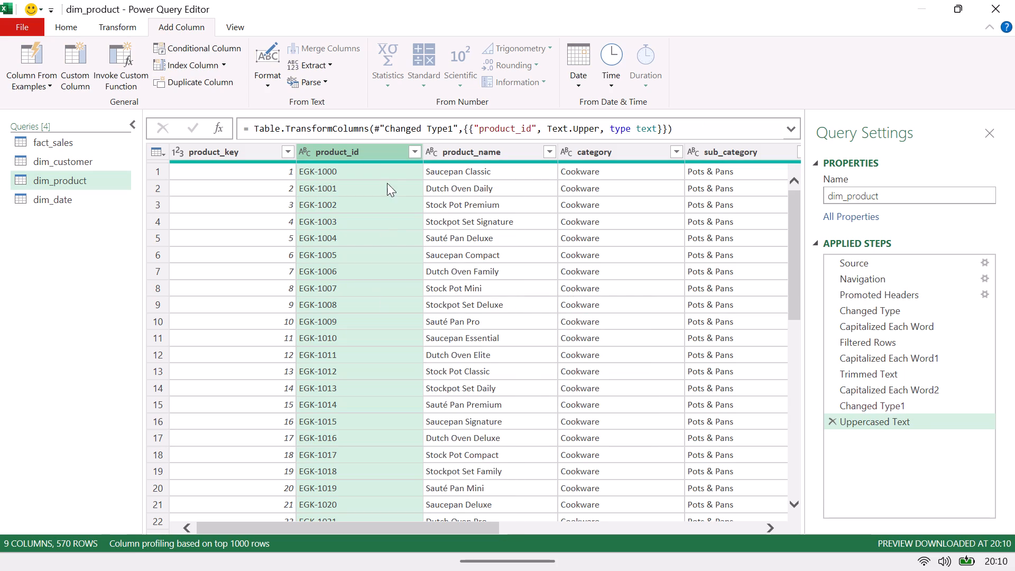
right_click(377, 155)
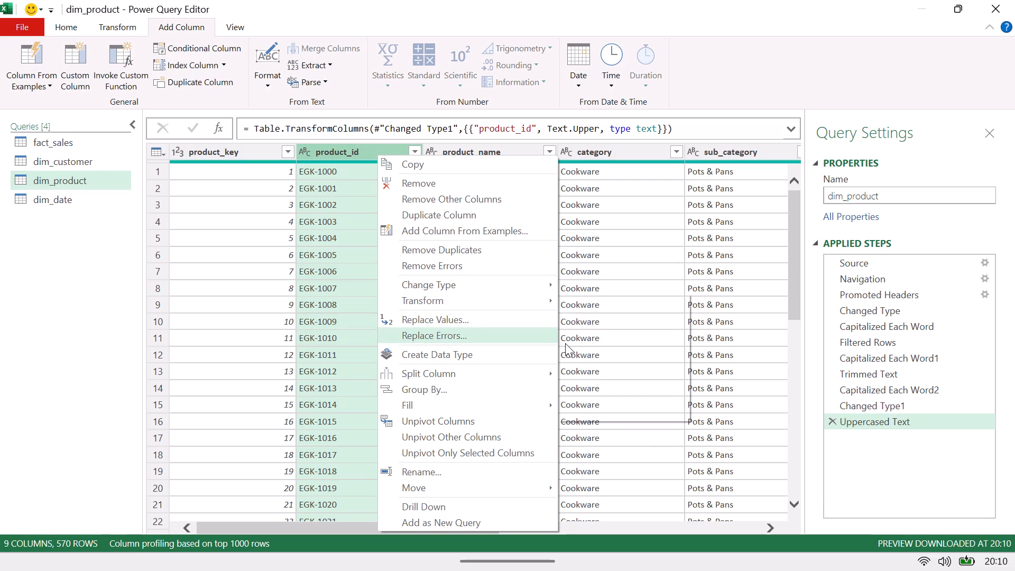
click(590, 352)
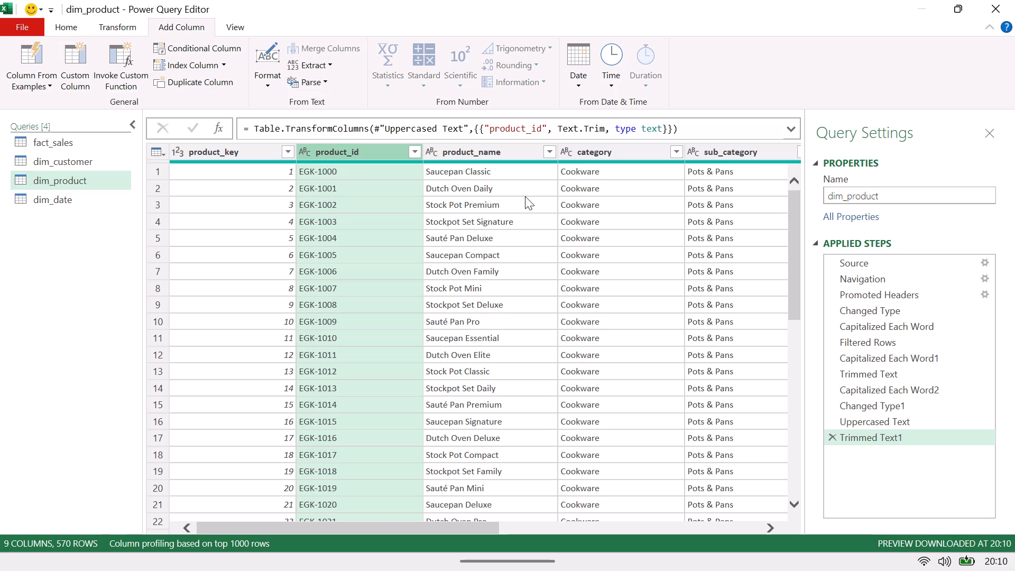
Capitalize each word in the product_name column and trim its text.
click(477, 147)
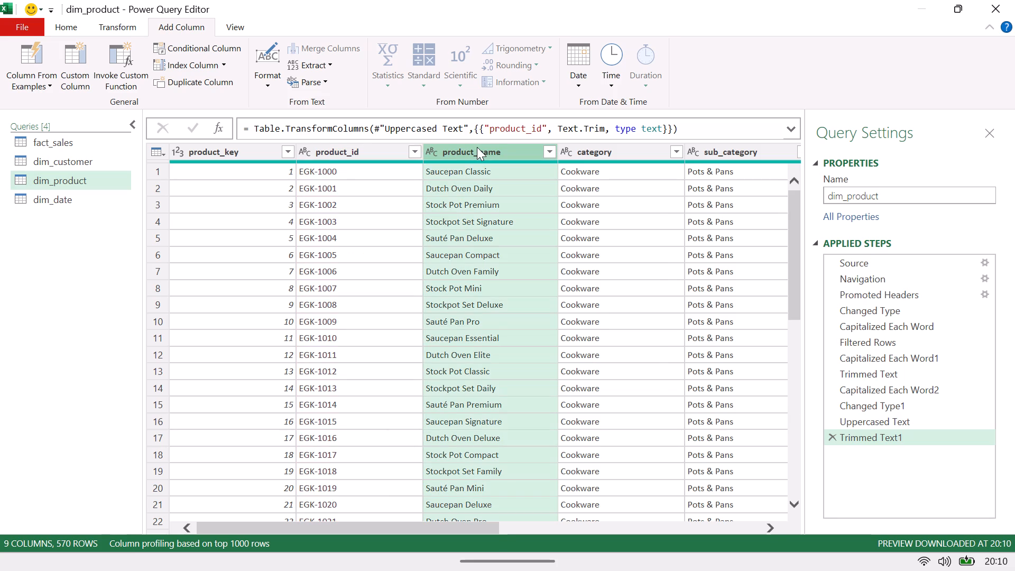
right_click(477, 147)
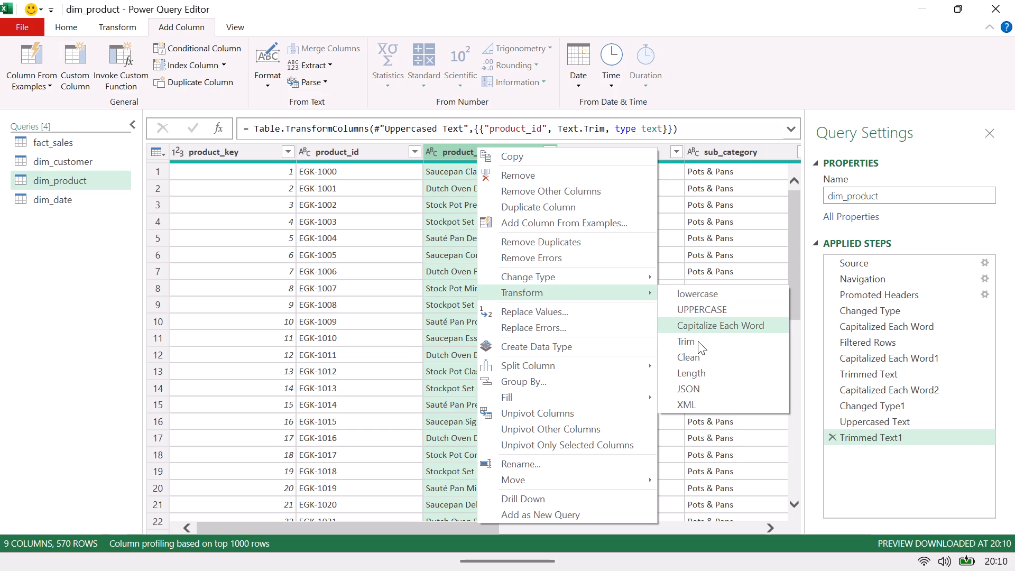
click(704, 326)
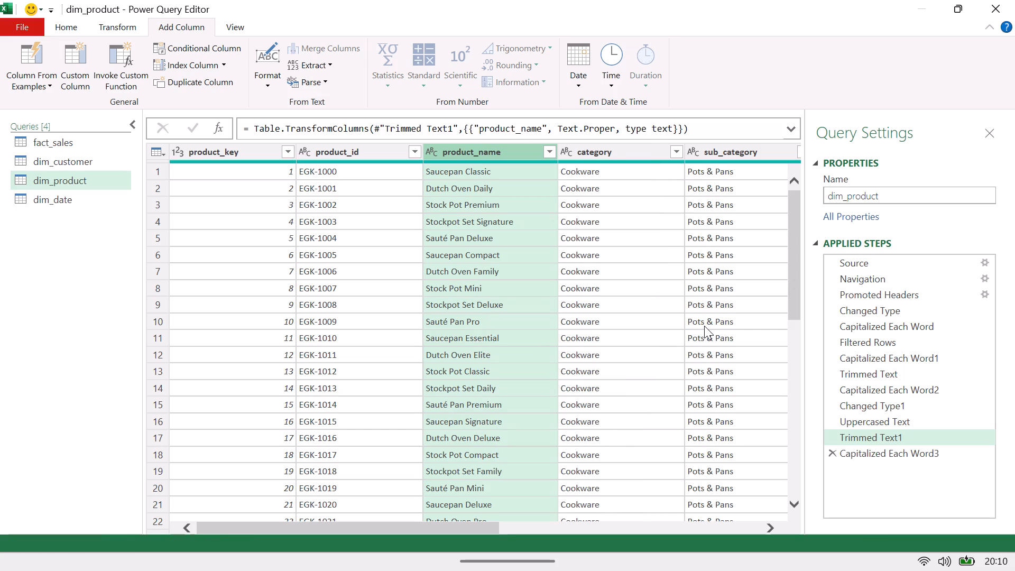
right_click(475, 149)
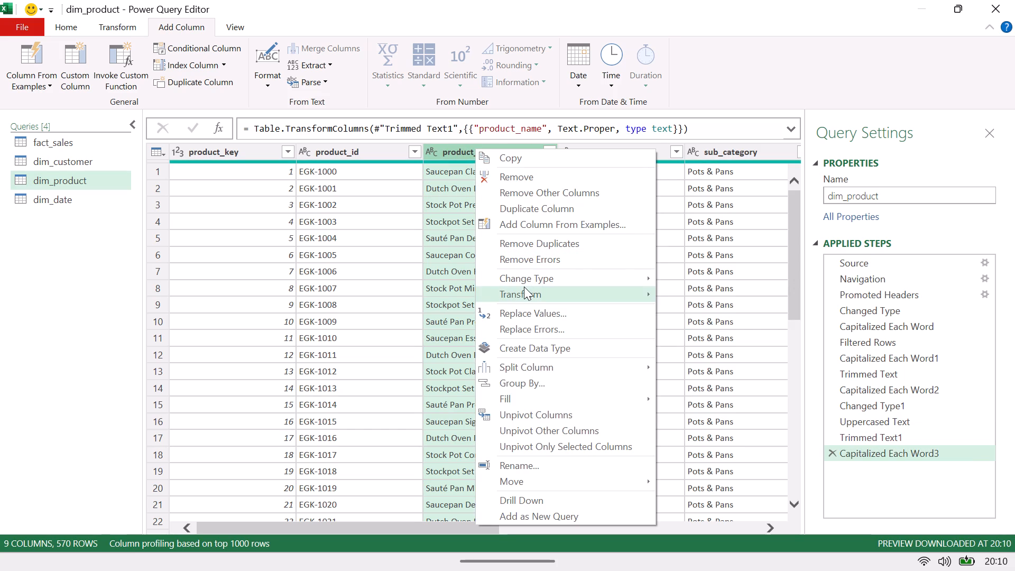
click(710, 340)
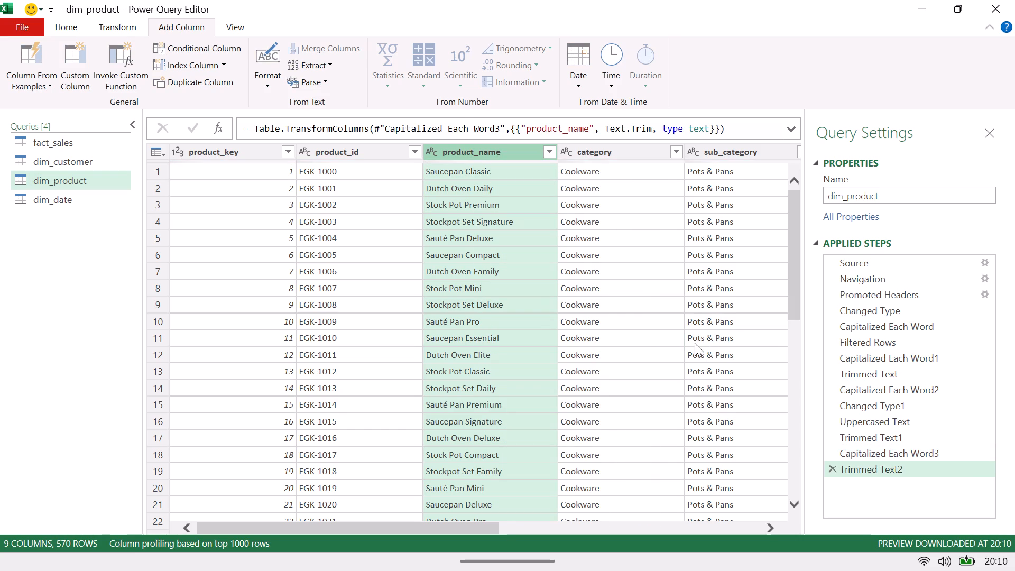
Capitalize each word in the category column and trim its text.
click(604, 148)
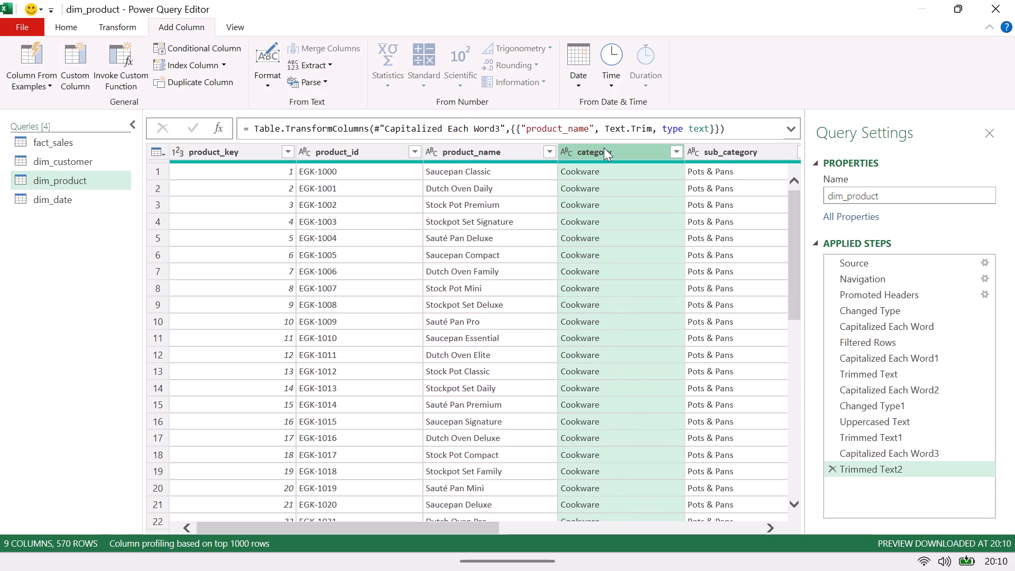
right_click(604, 148)
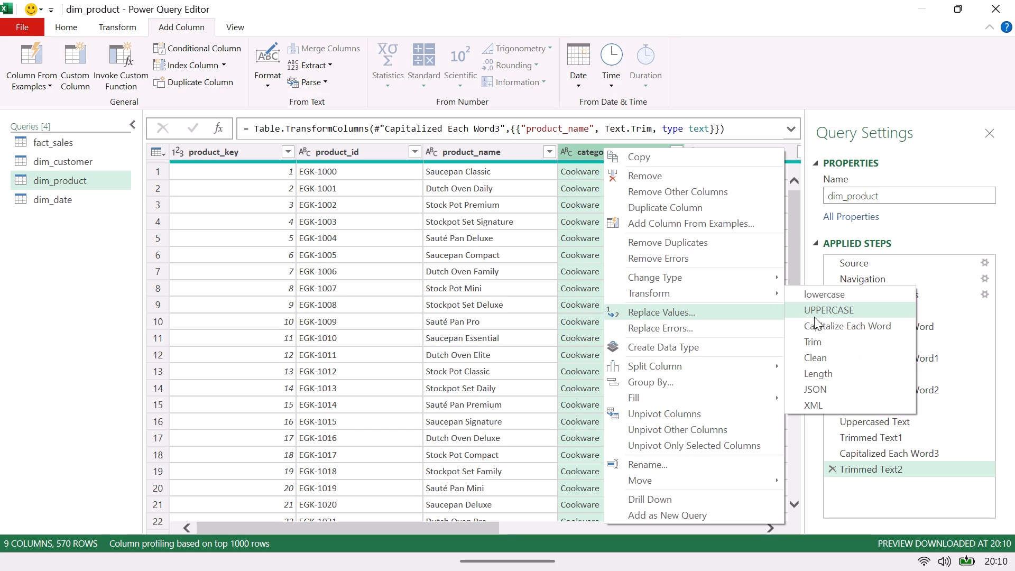
click(818, 323)
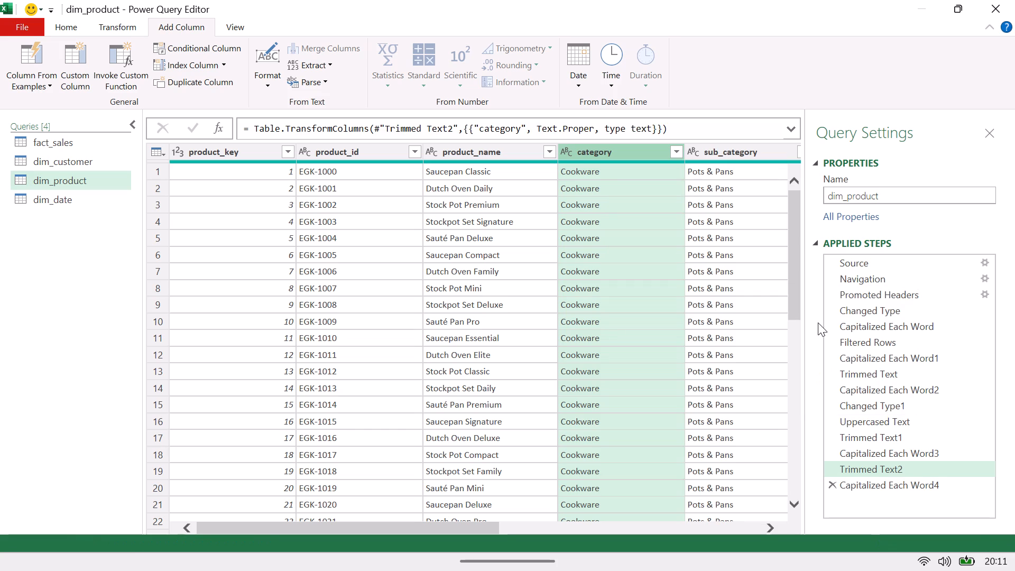
right_click(639, 153)
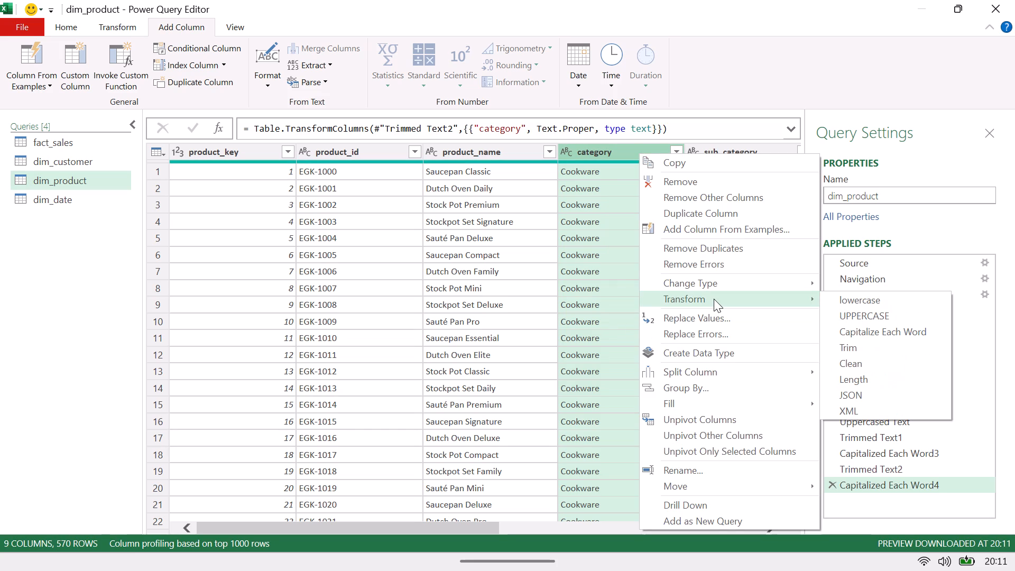
click(860, 348)
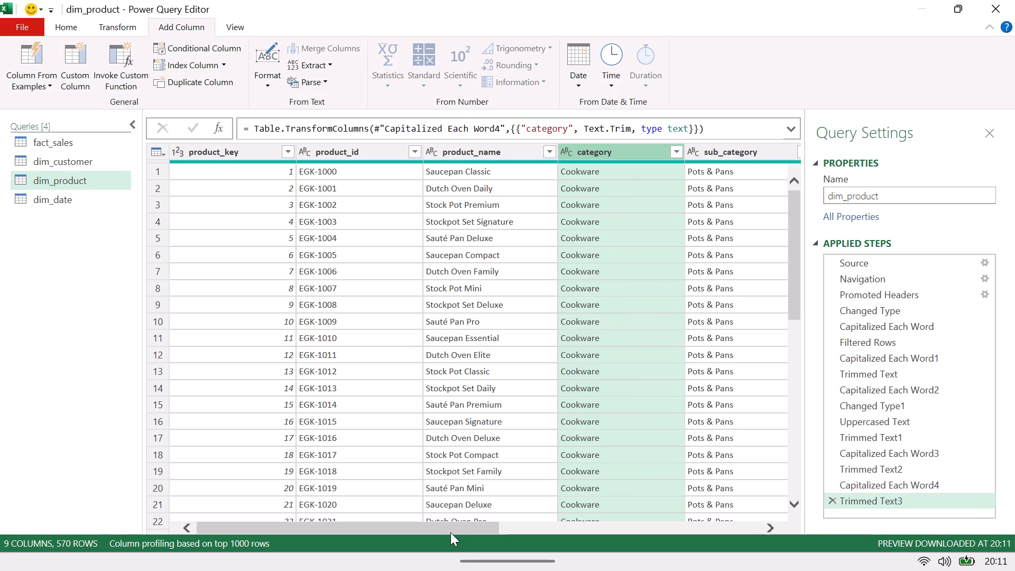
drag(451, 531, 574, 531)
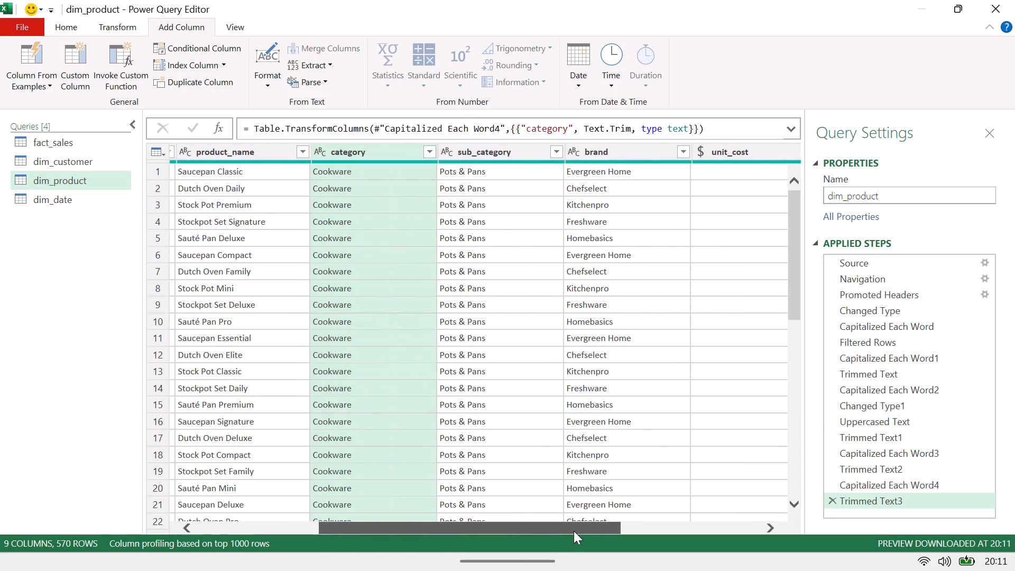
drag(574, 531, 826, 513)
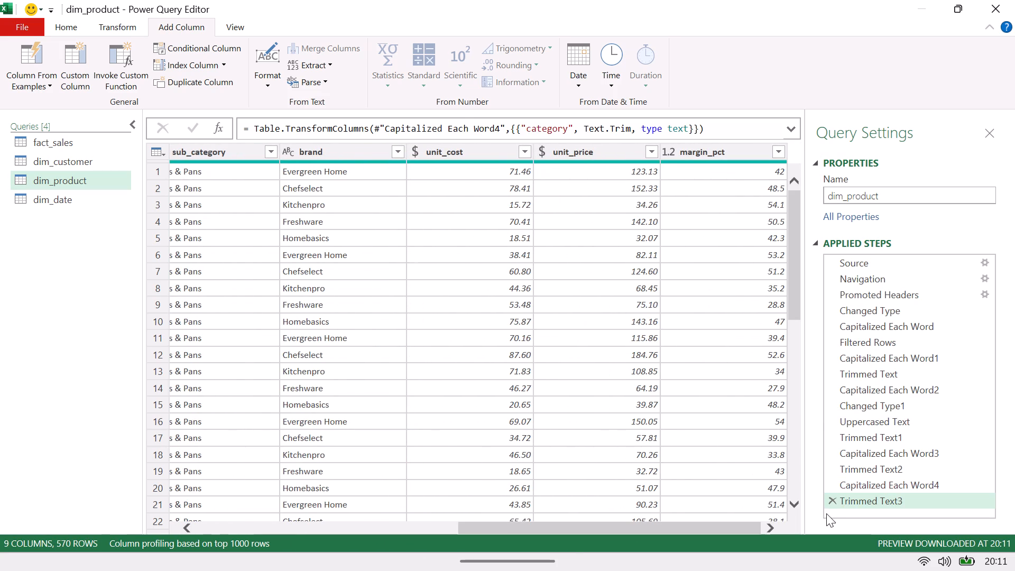
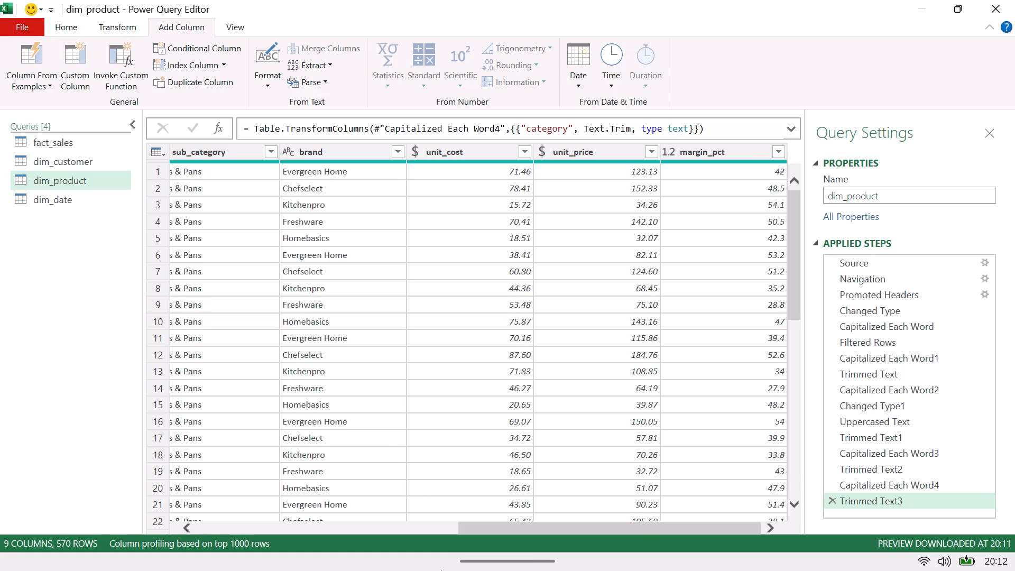
Bring up the hidden running apps to switch away from the Power Query Editor.
click(681, 534)
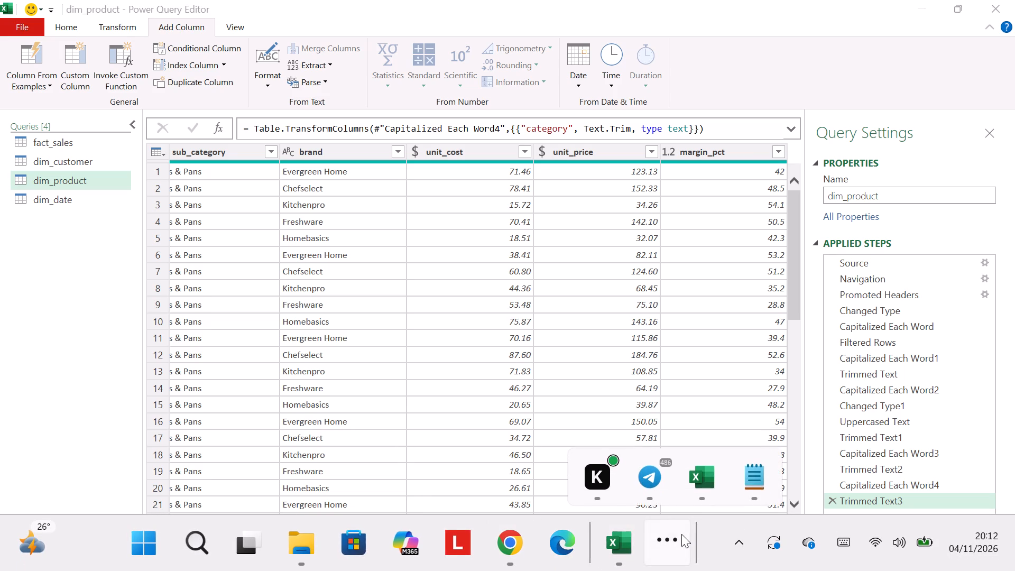
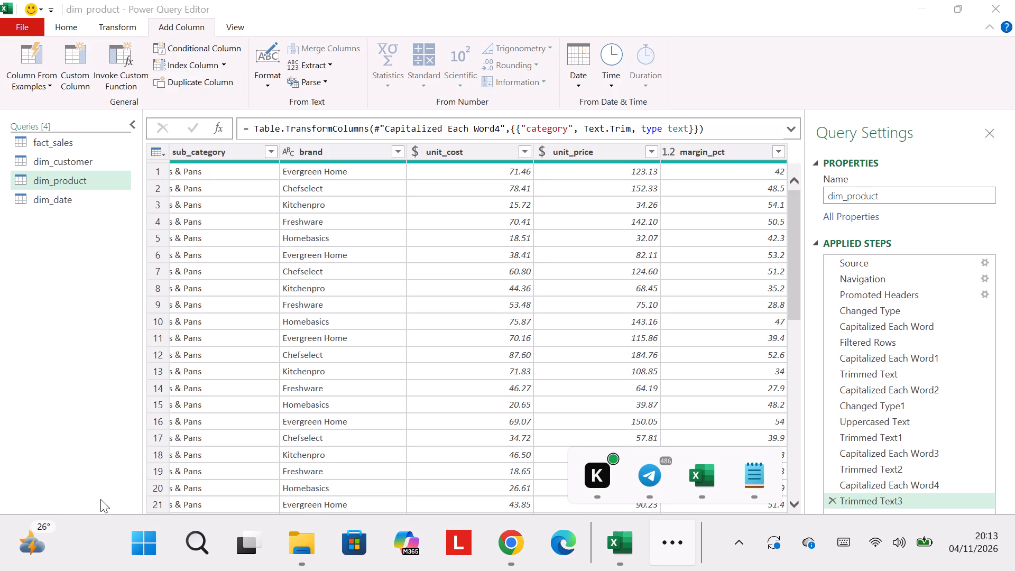
Open the Data Dict 1 image from the Pictures folder and maximise its window.
click(100, 499)
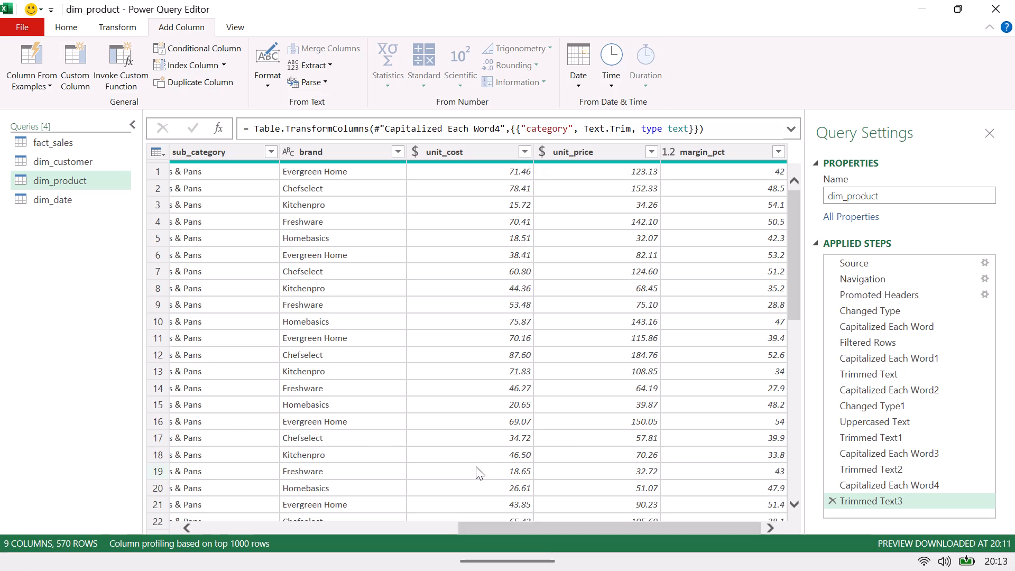
click(311, 536)
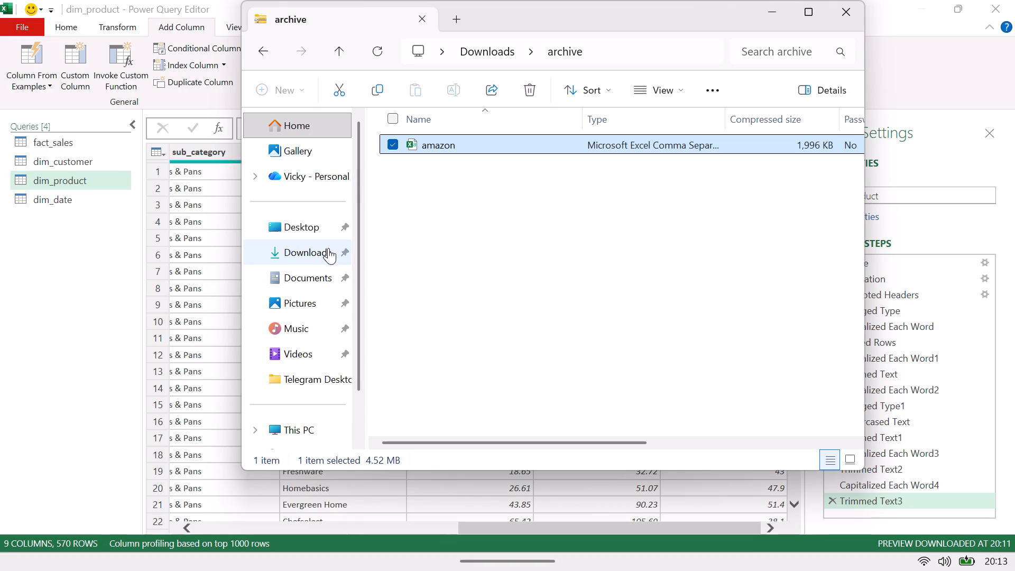
click(309, 308)
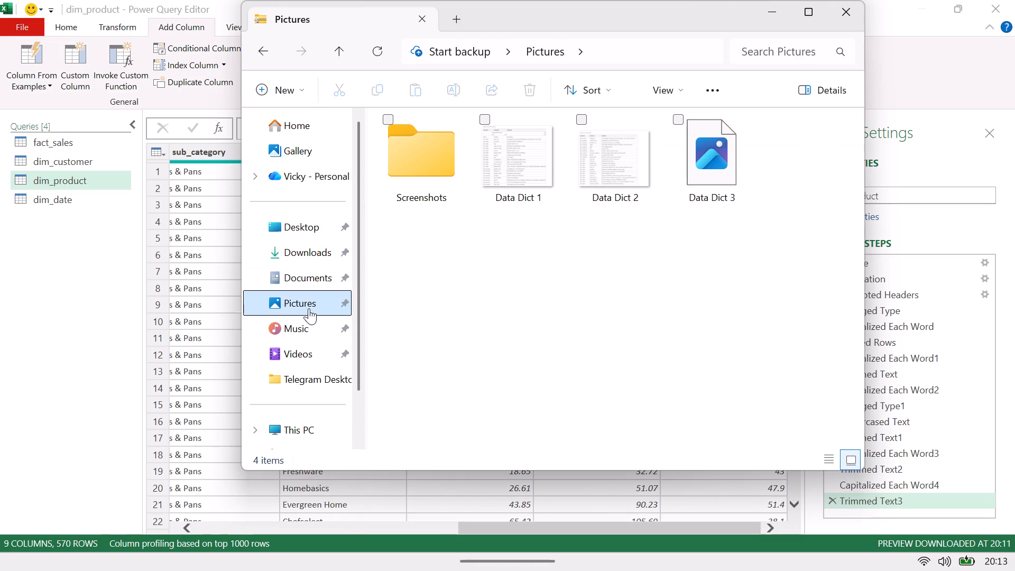
double_click(512, 173)
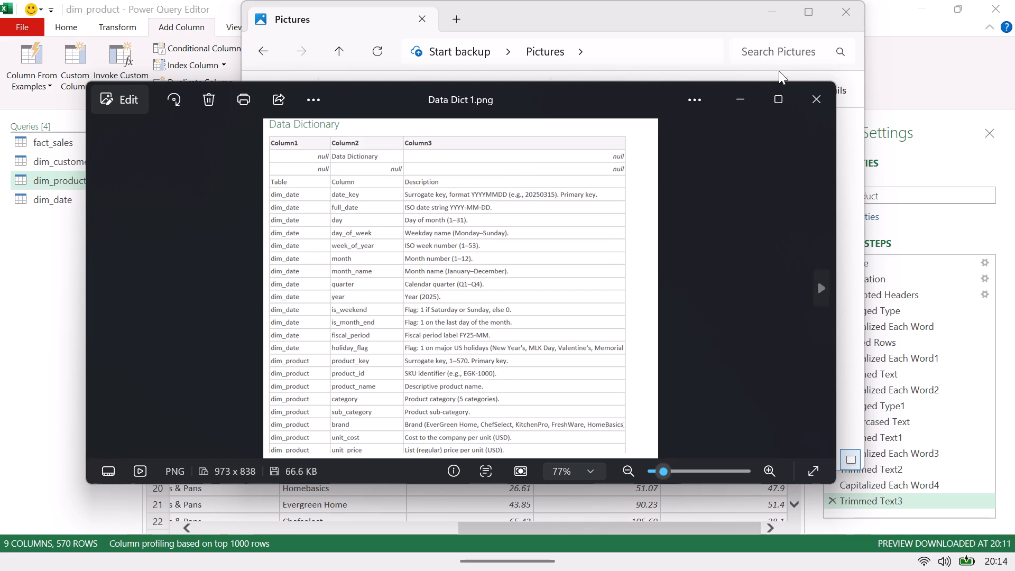
click(777, 90)
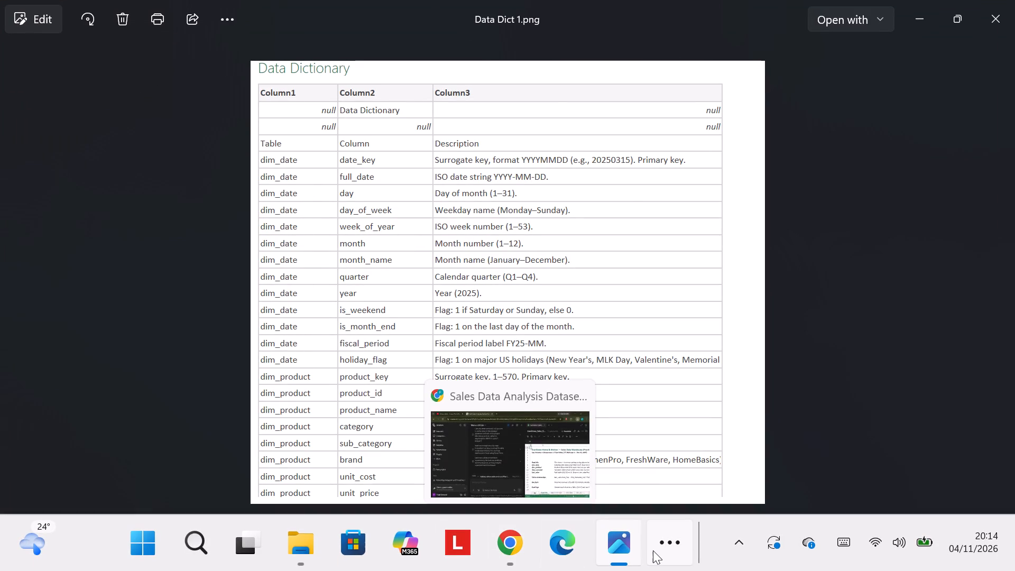
Check the dim_product columns from product_key to margin_pct in Power Query against the dim_product entries in the data dictionary image.
click(656, 551)
click(679, 493)
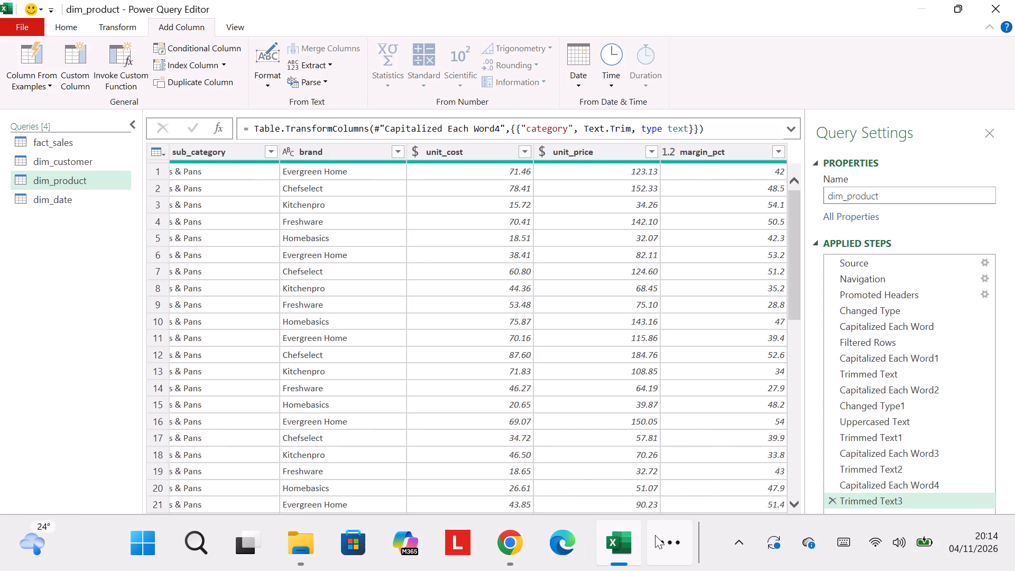
click(655, 535)
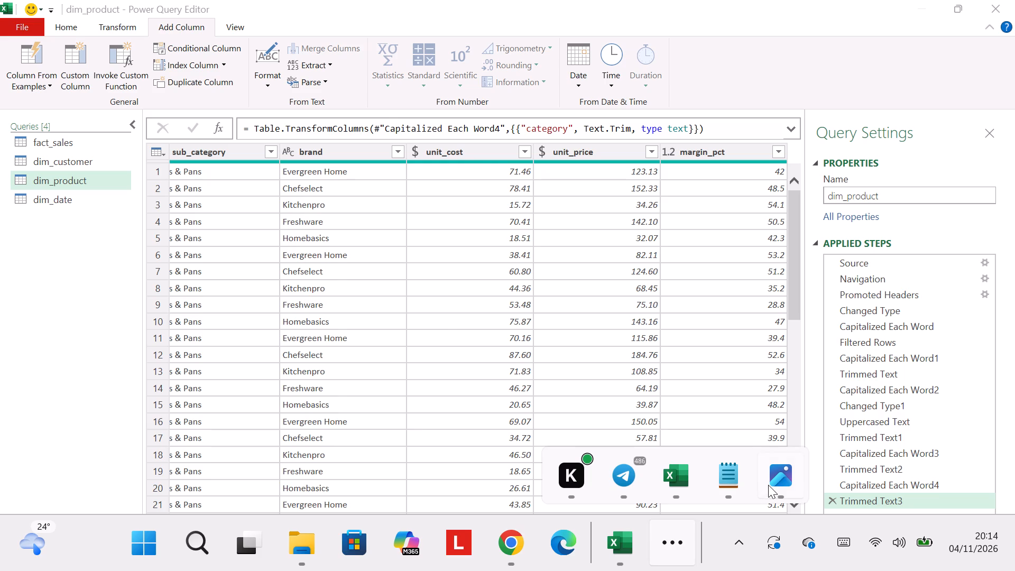
click(775, 484)
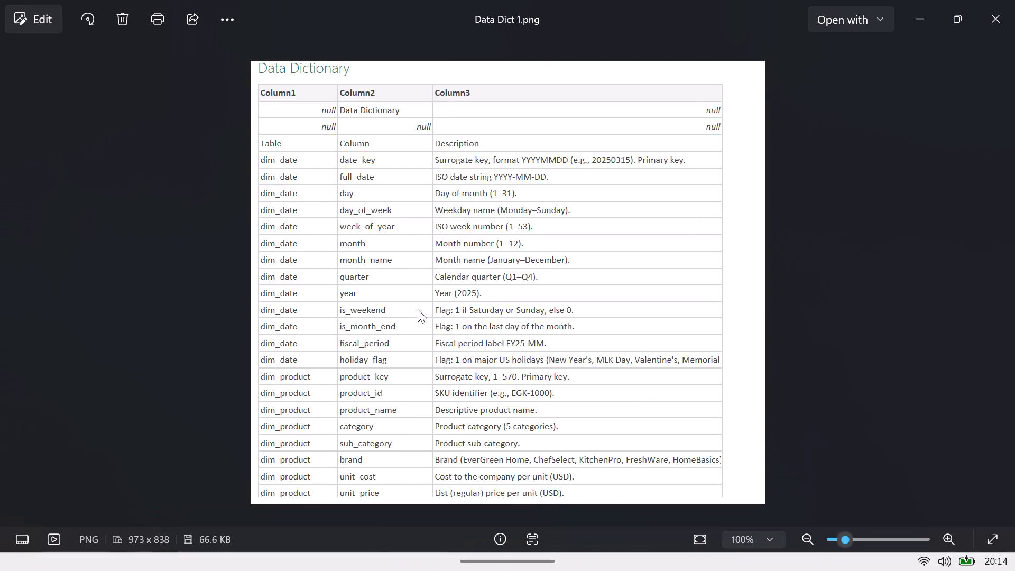
click(725, 265)
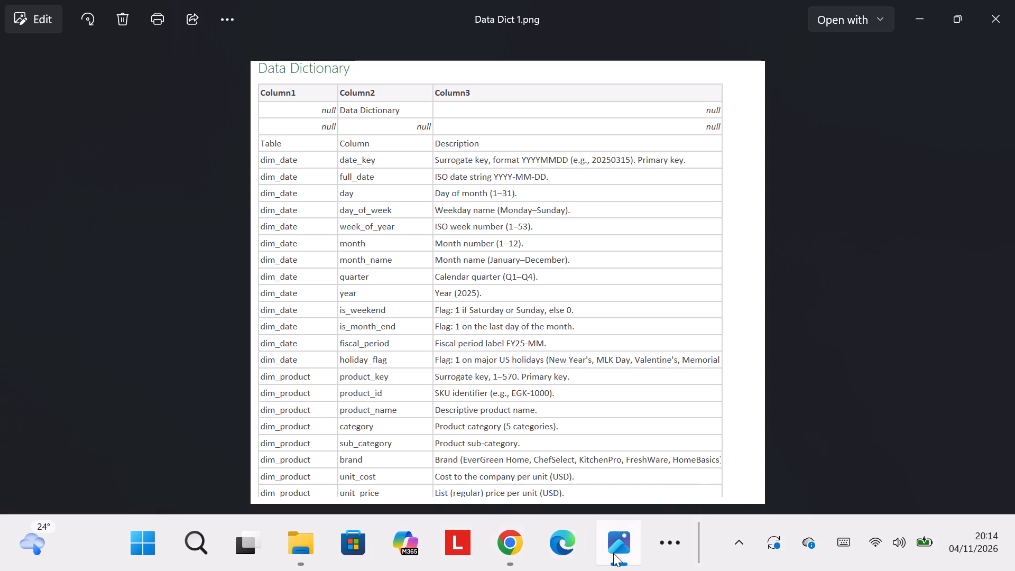
click(663, 559)
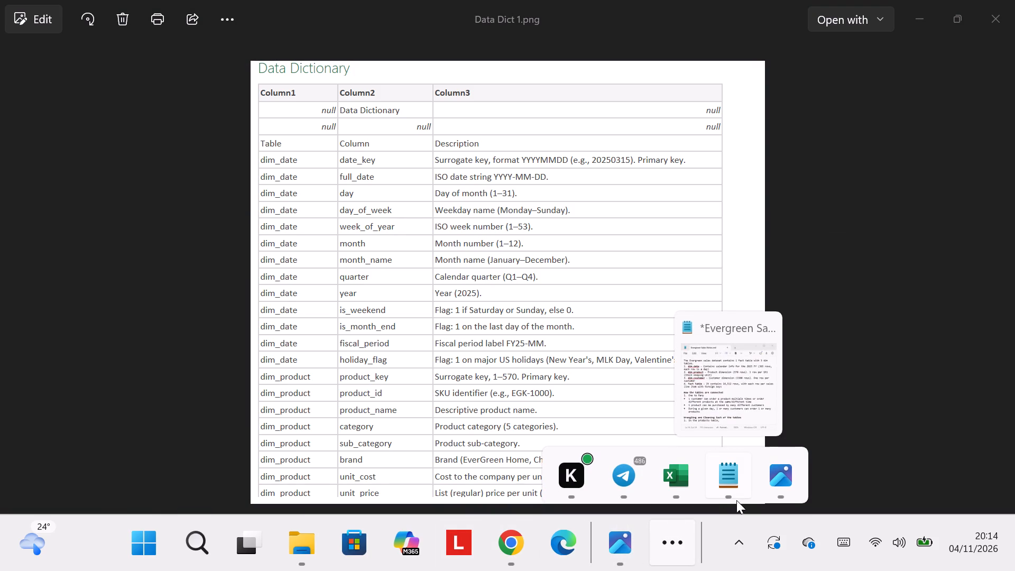
click(650, 474)
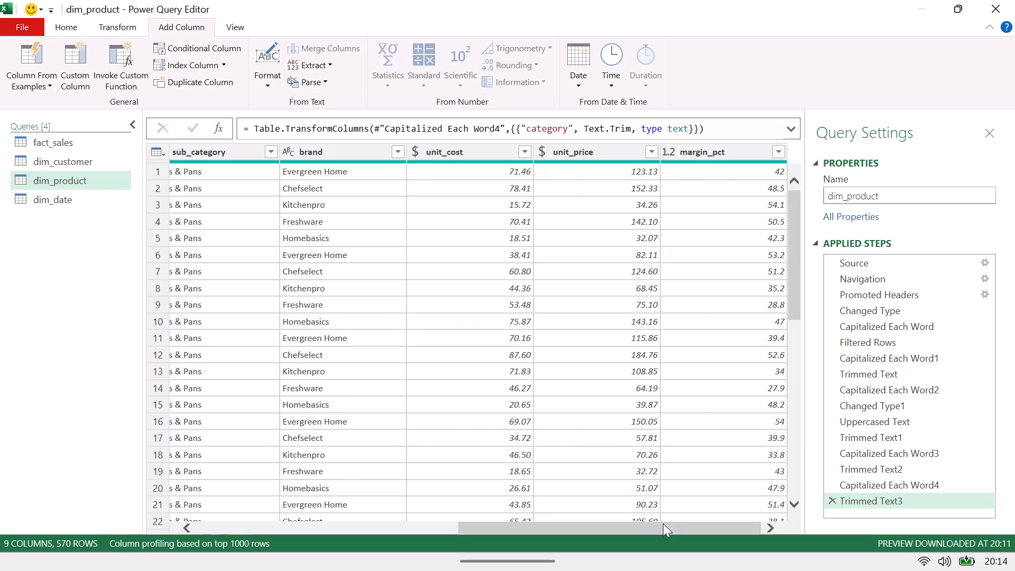
drag(663, 523, 320, 539)
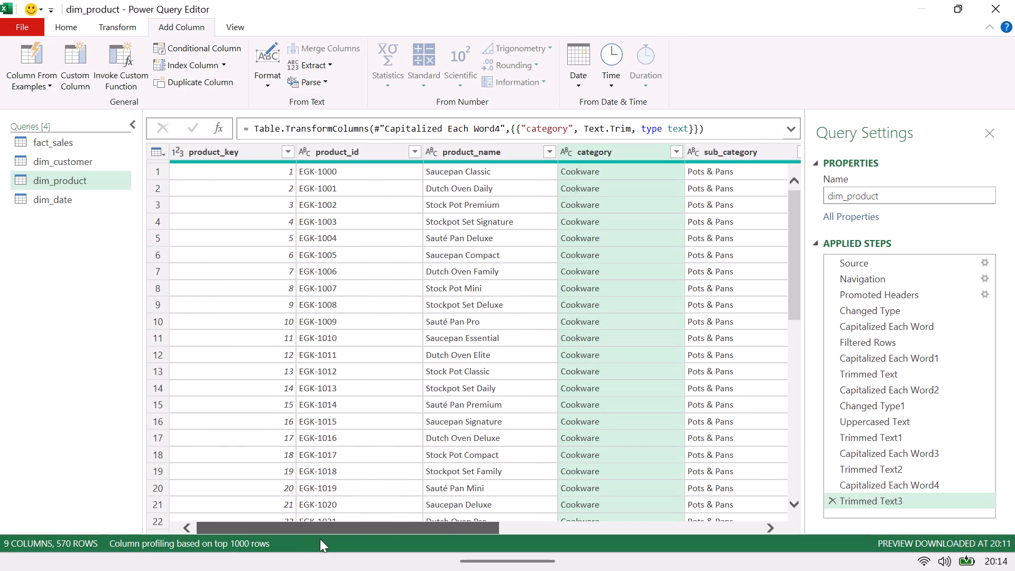
drag(320, 539, 312, 541)
drag(312, 541, 312, 540)
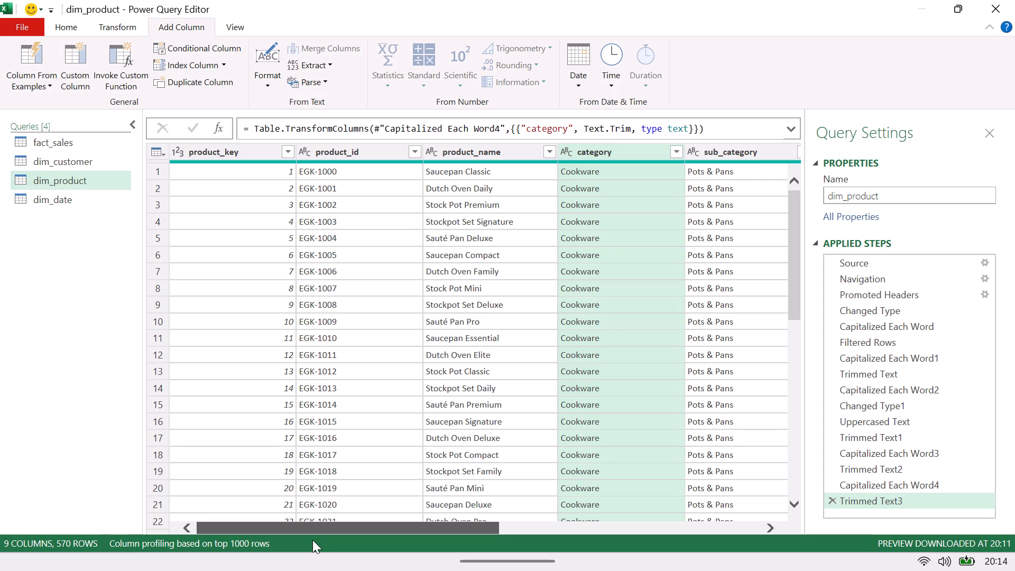
drag(312, 540, 261, 514)
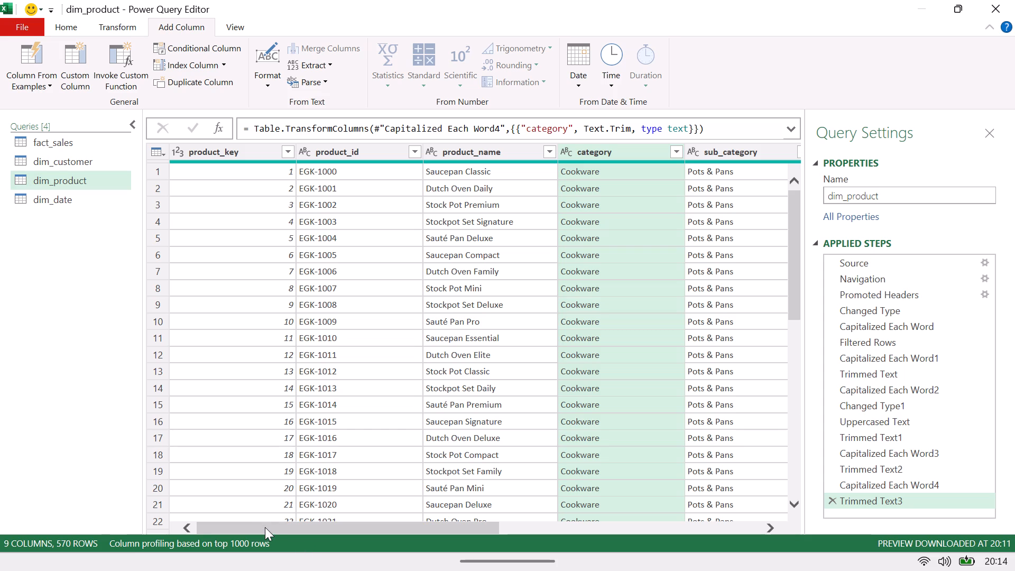
drag(264, 528, 382, 511)
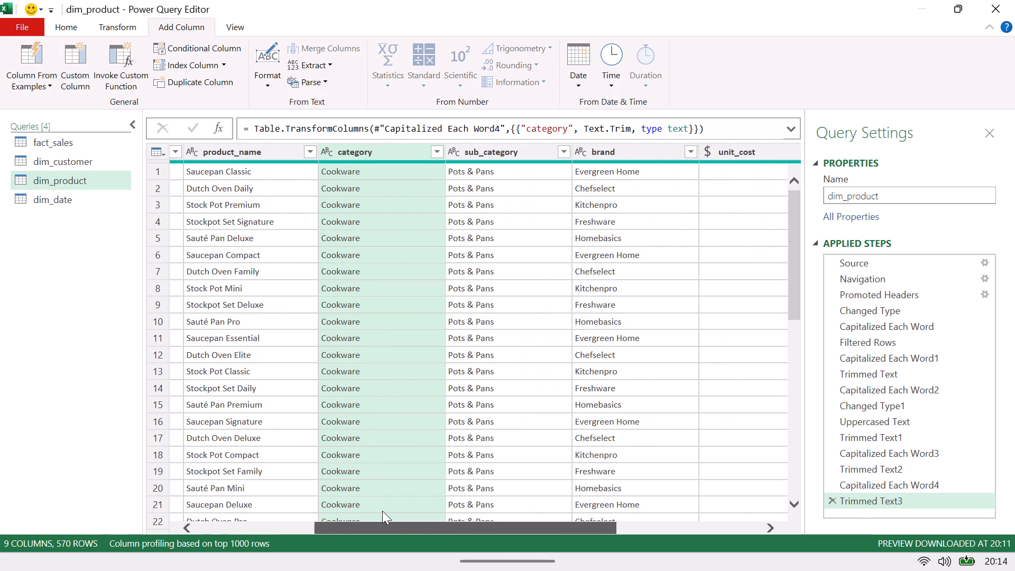
drag(382, 511, 496, 491)
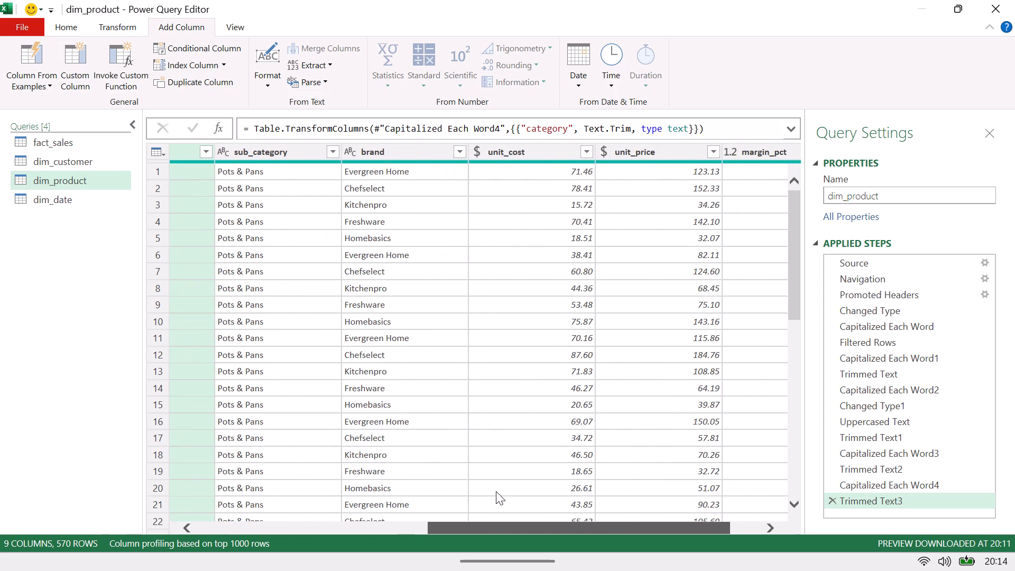
drag(496, 491, 556, 484)
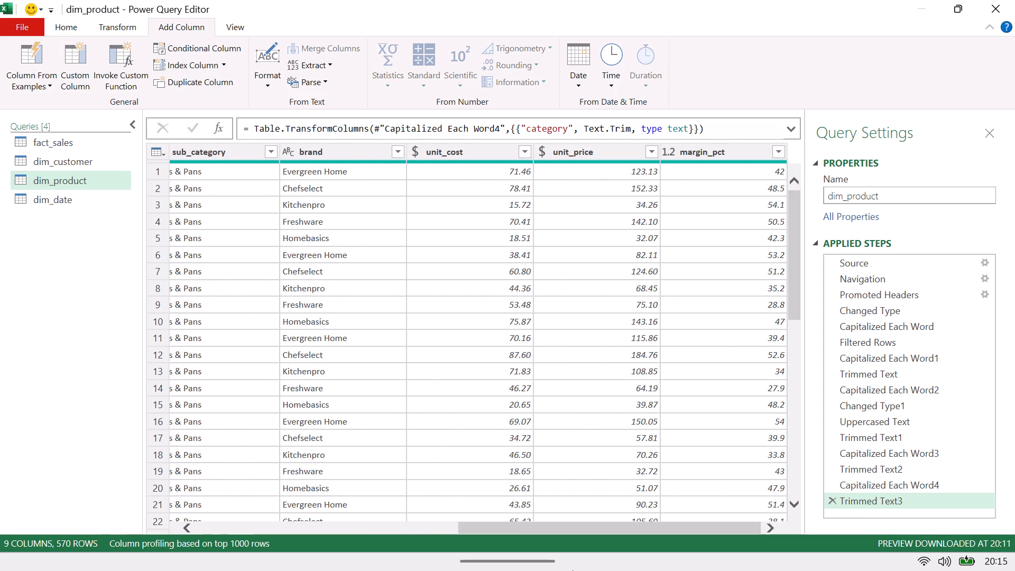
Compare the category, sub_category, brand, cost, price and margin columns of dim_product with their descriptions in the data dictionary image.
click(667, 552)
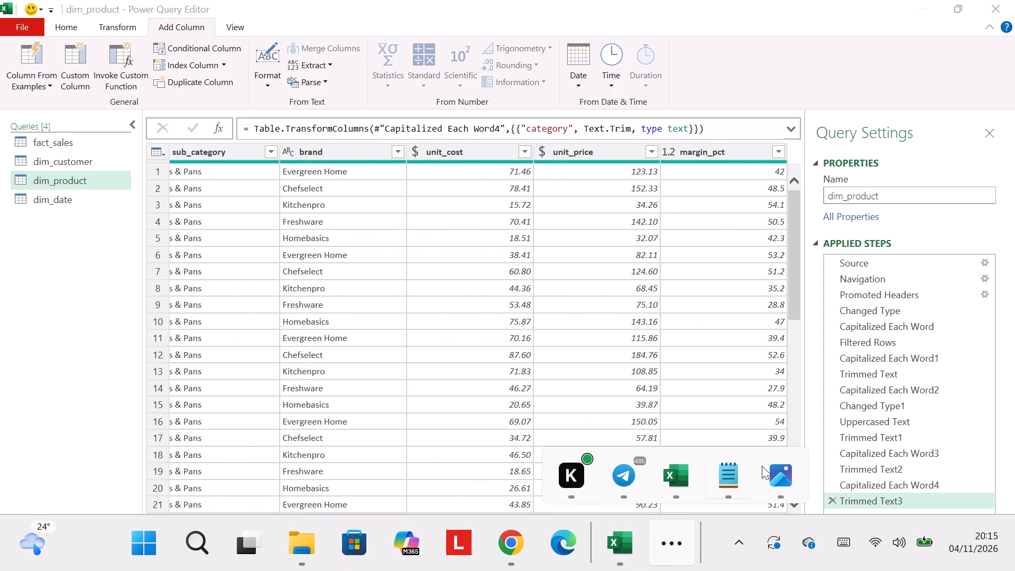
click(789, 466)
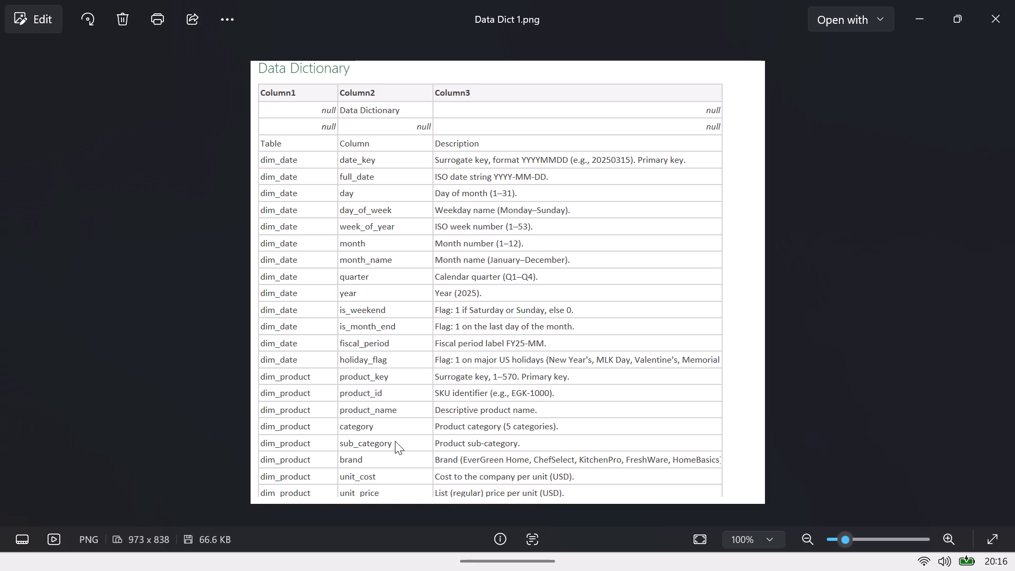
click(668, 552)
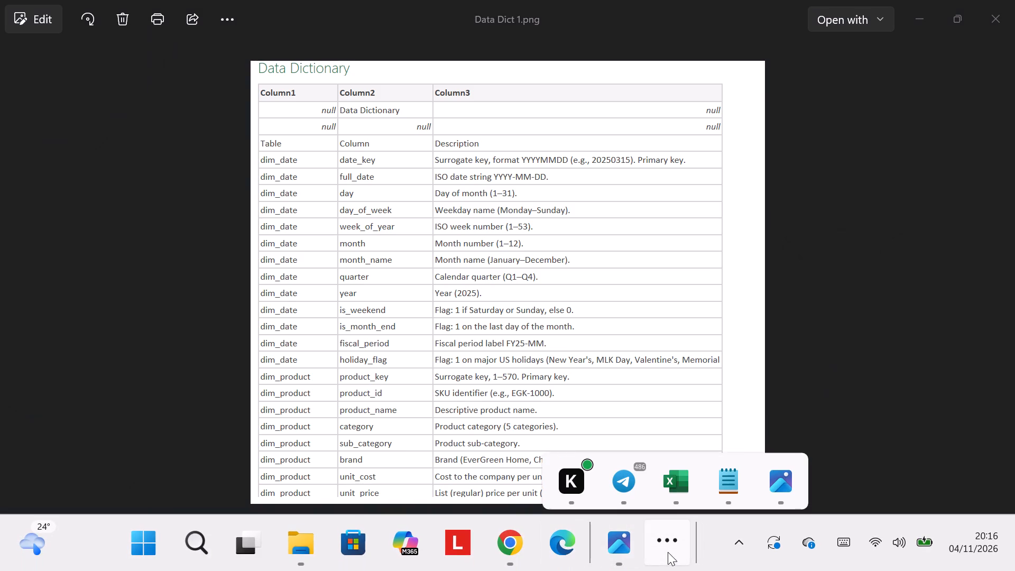
click(672, 485)
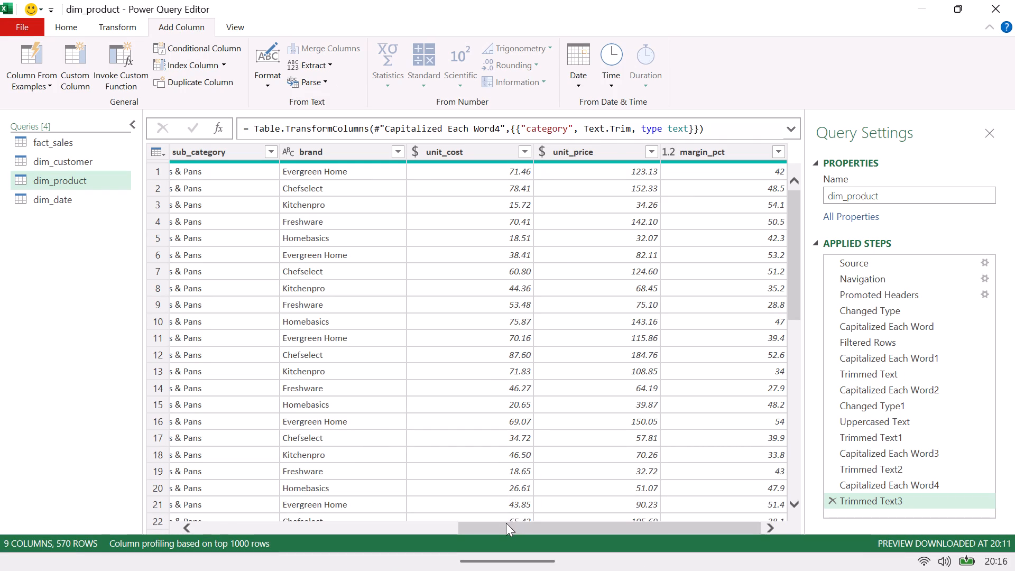
drag(506, 523, 417, 518)
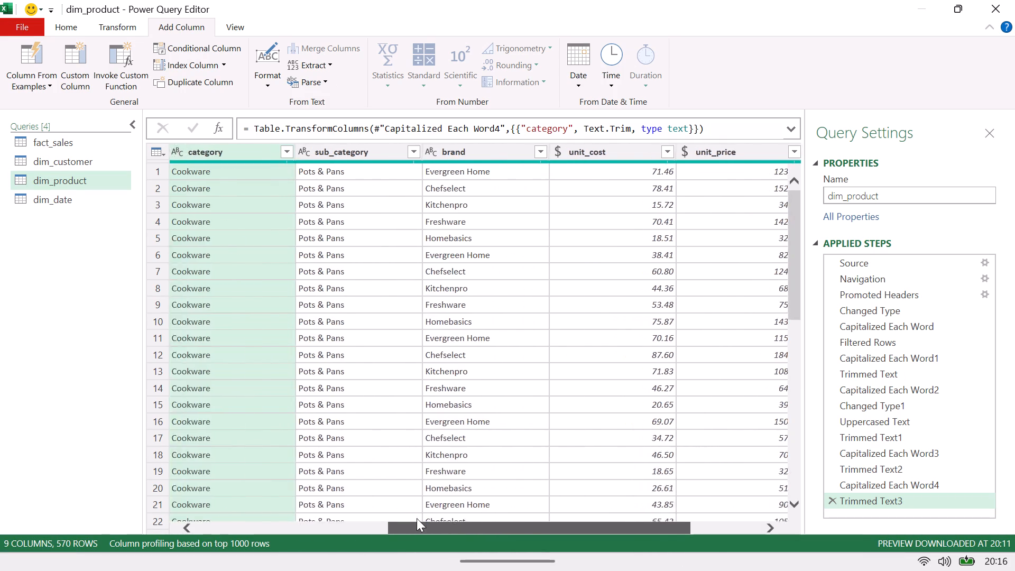
drag(417, 518, 384, 516)
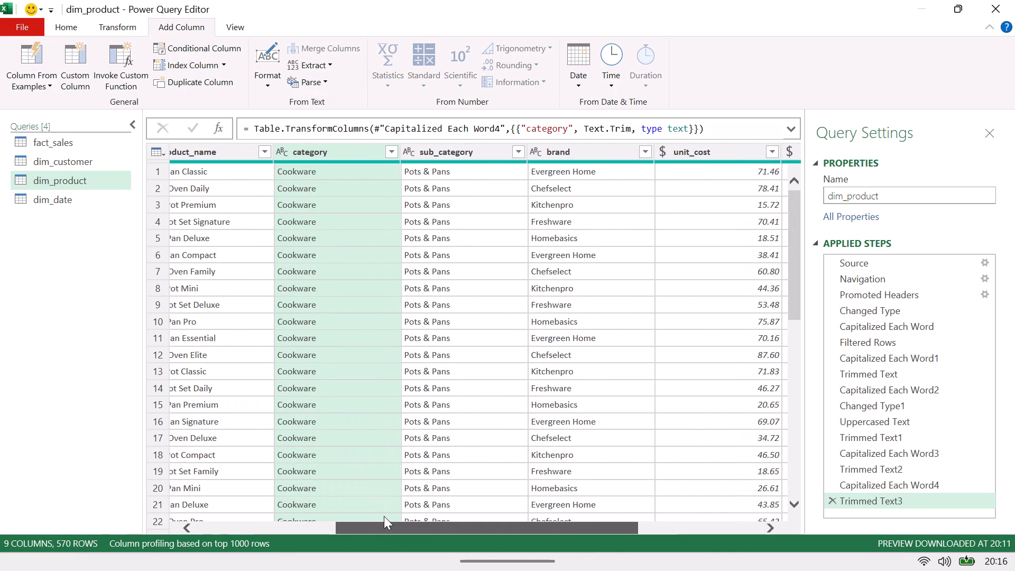
drag(384, 516, 422, 515)
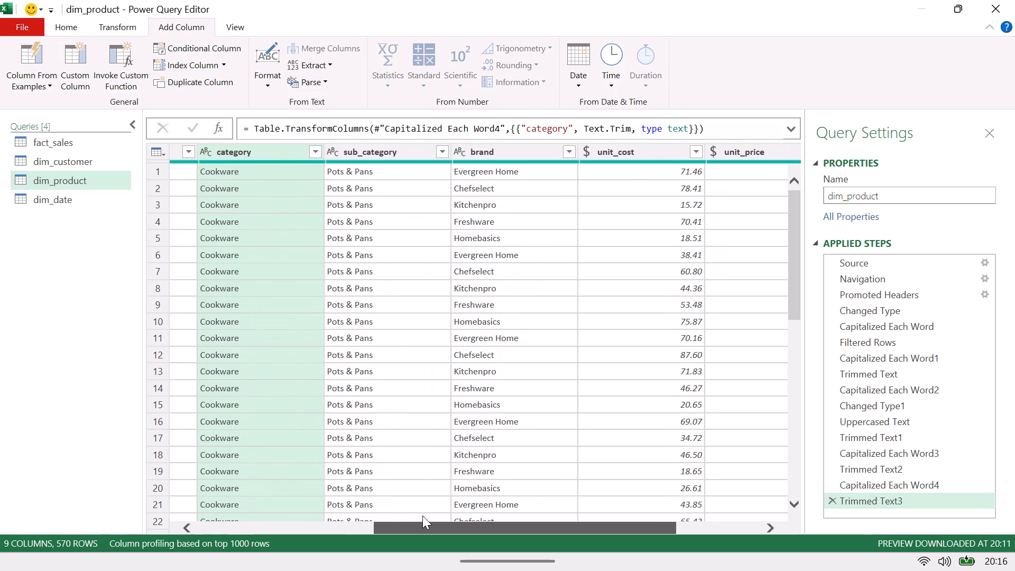
drag(422, 515, 426, 514)
double_click(660, 548)
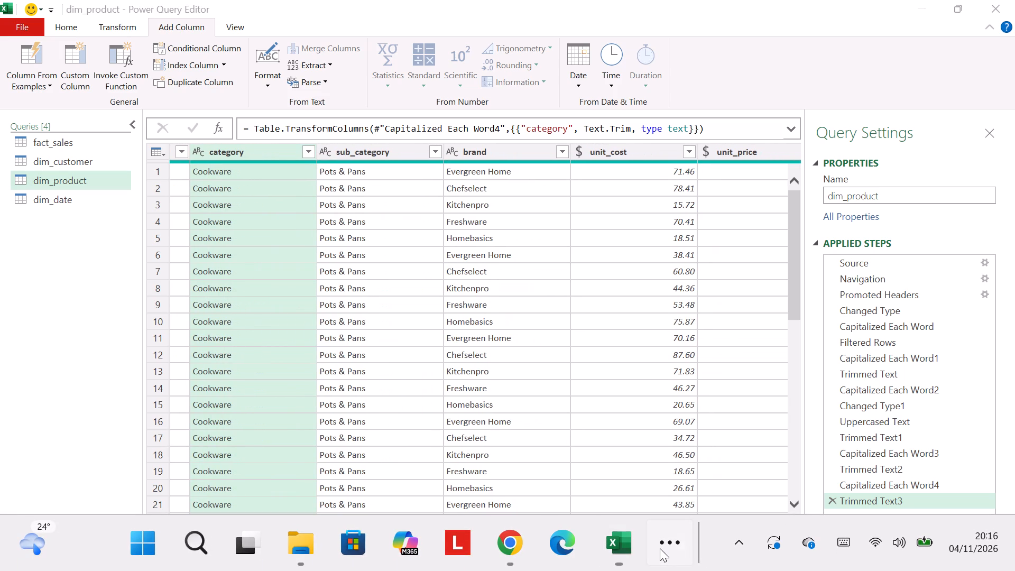
click(777, 474)
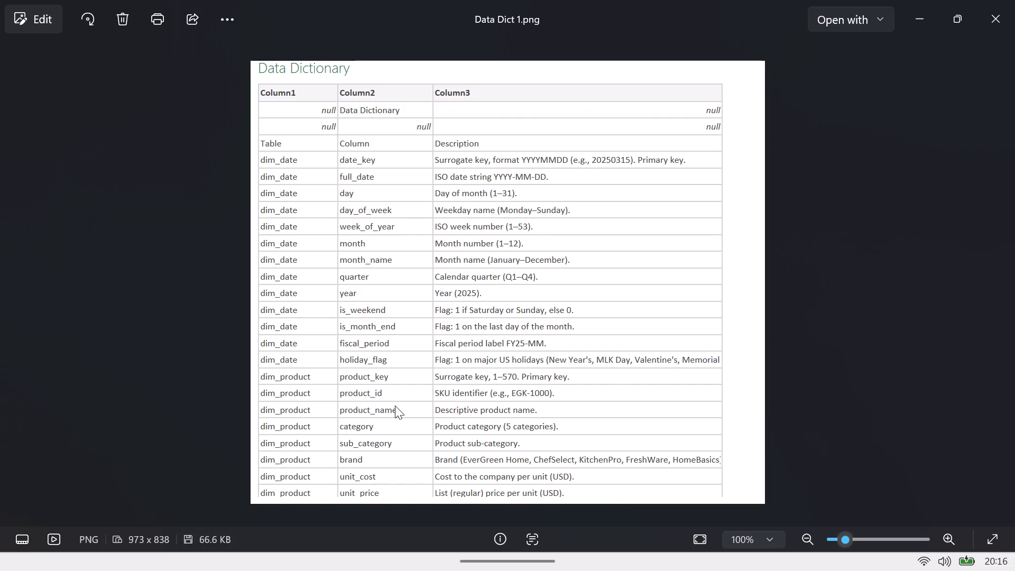
drag(378, 425, 367, 441)
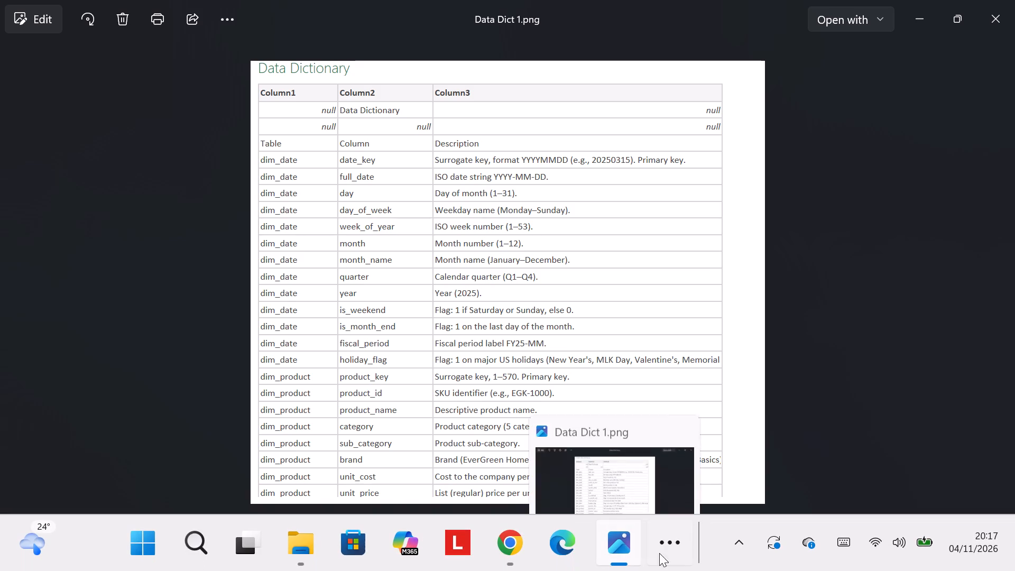
click(666, 549)
click(684, 478)
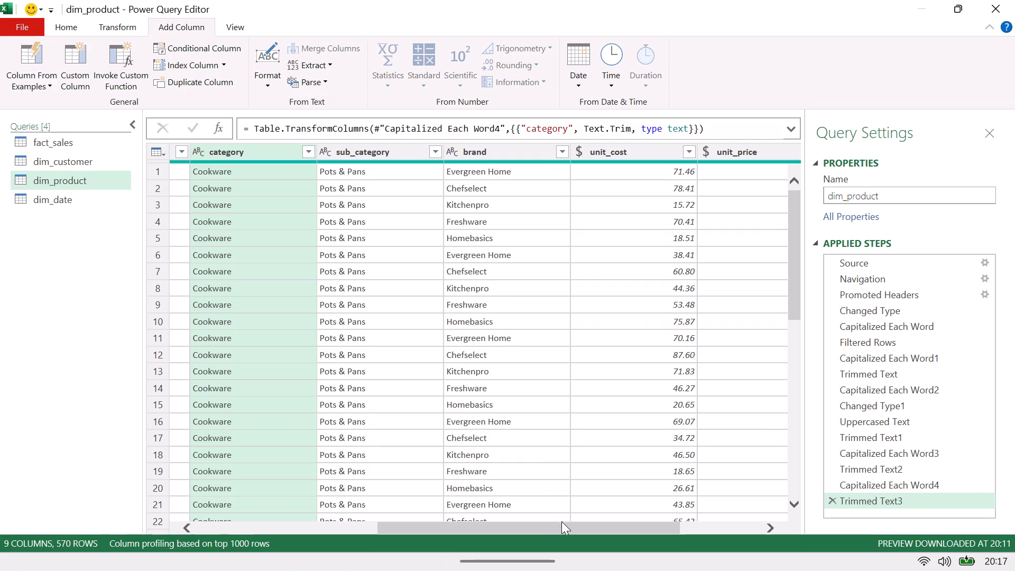
drag(562, 527, 649, 537)
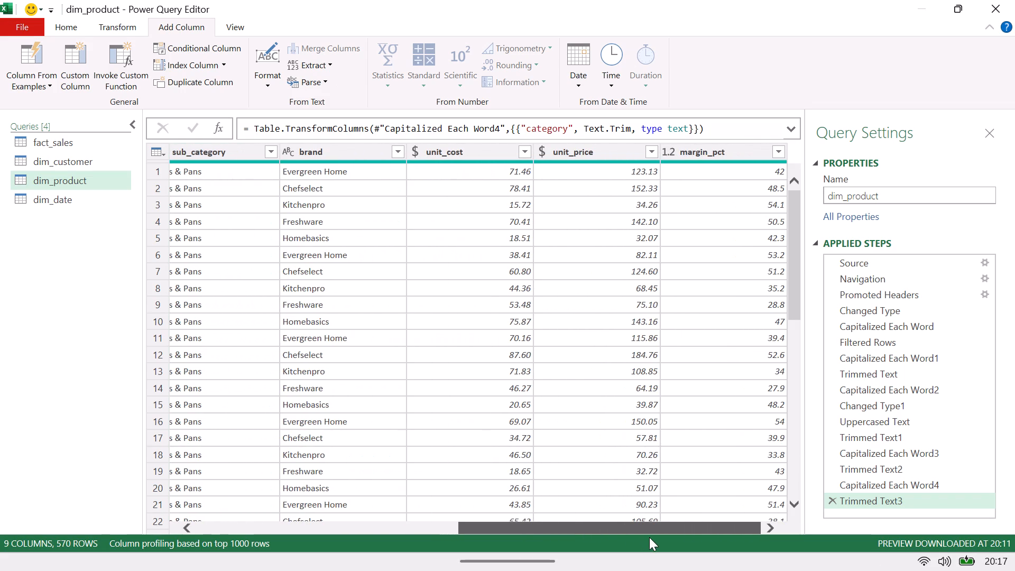
drag(649, 537, 680, 544)
drag(680, 544, 680, 543)
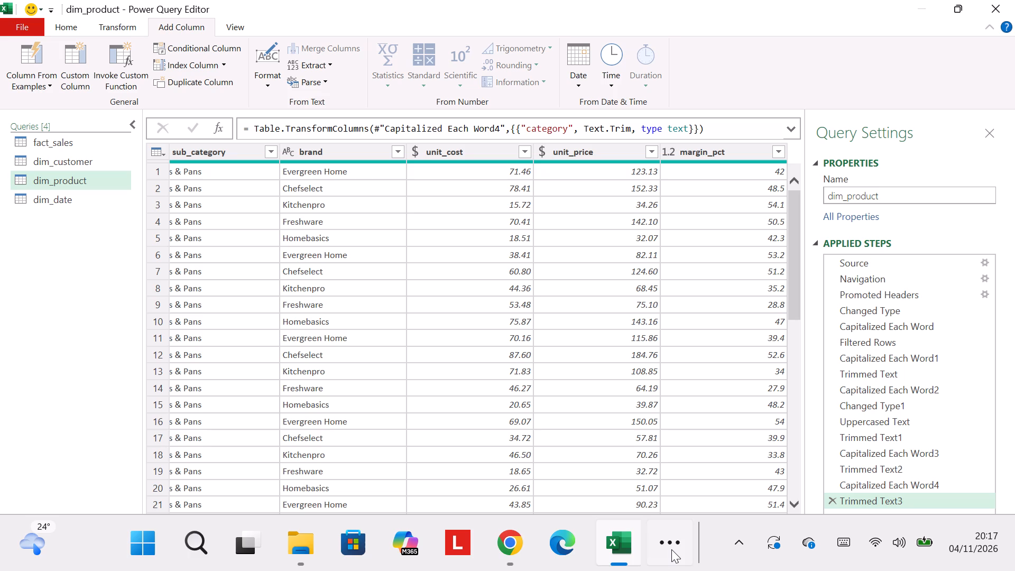
click(671, 549)
click(793, 473)
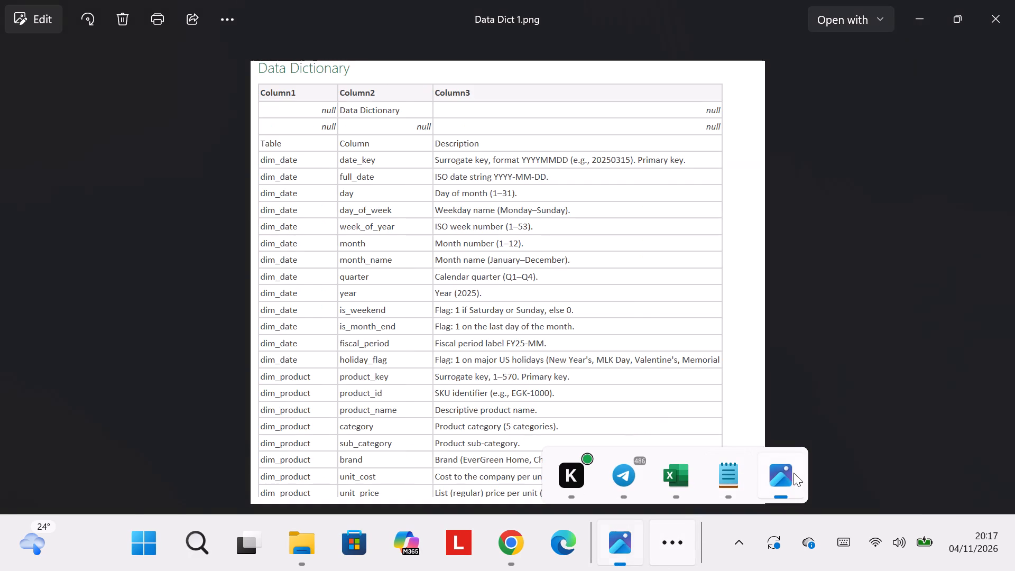
key(Print)
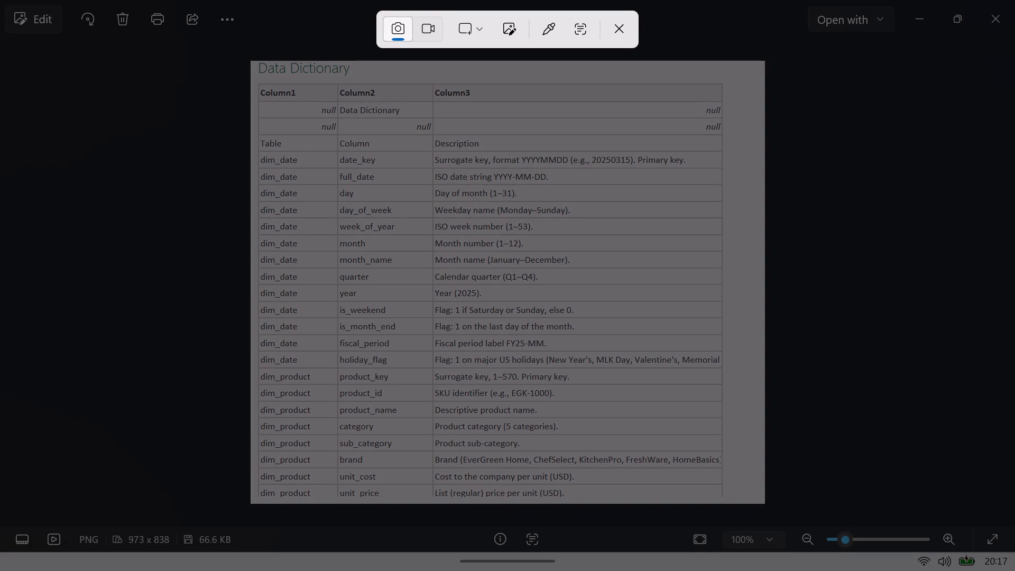
click(620, 23)
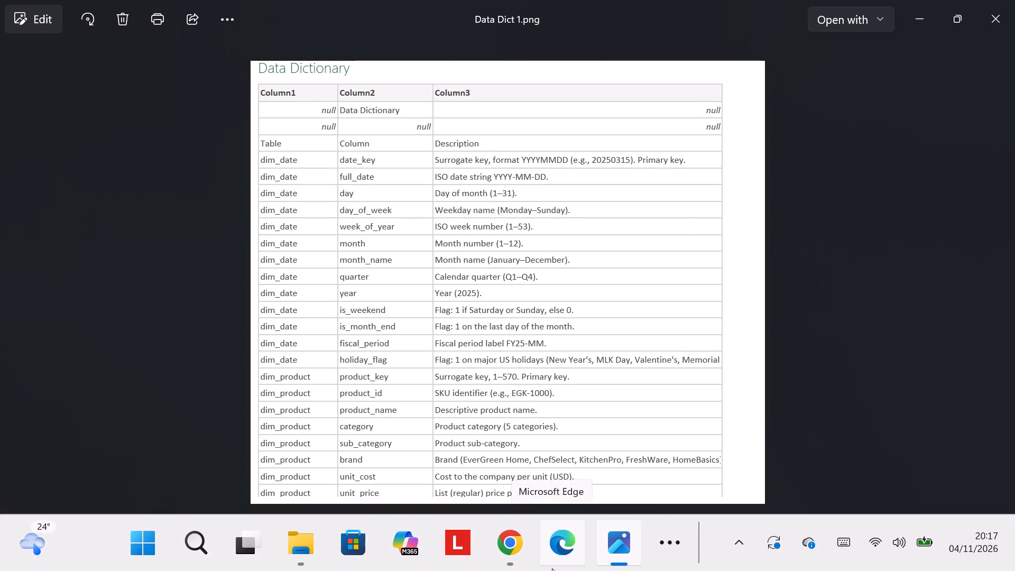
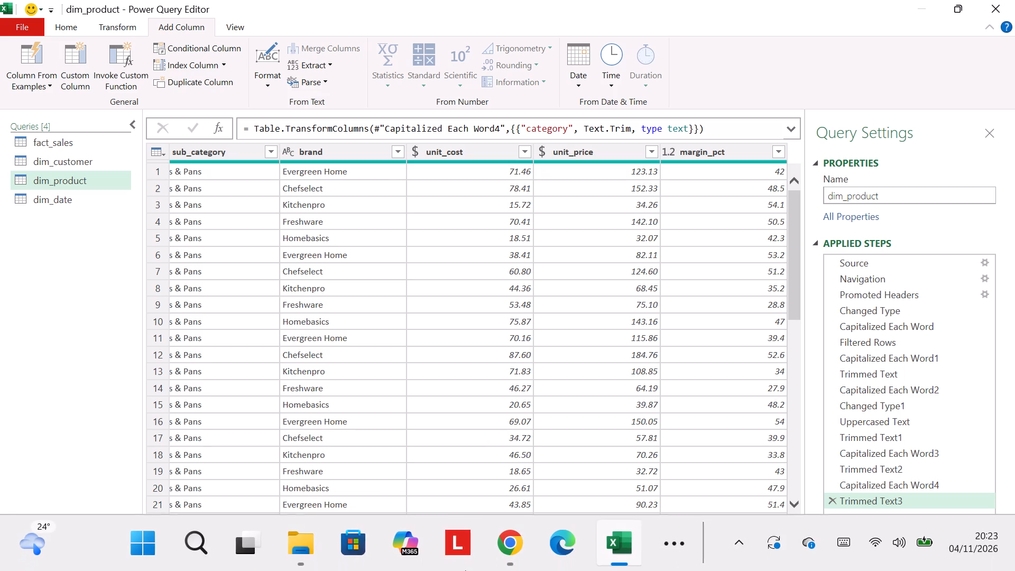
Close the Data Dict 2.png image while working in Power Query.
click(641, 544)
click(659, 546)
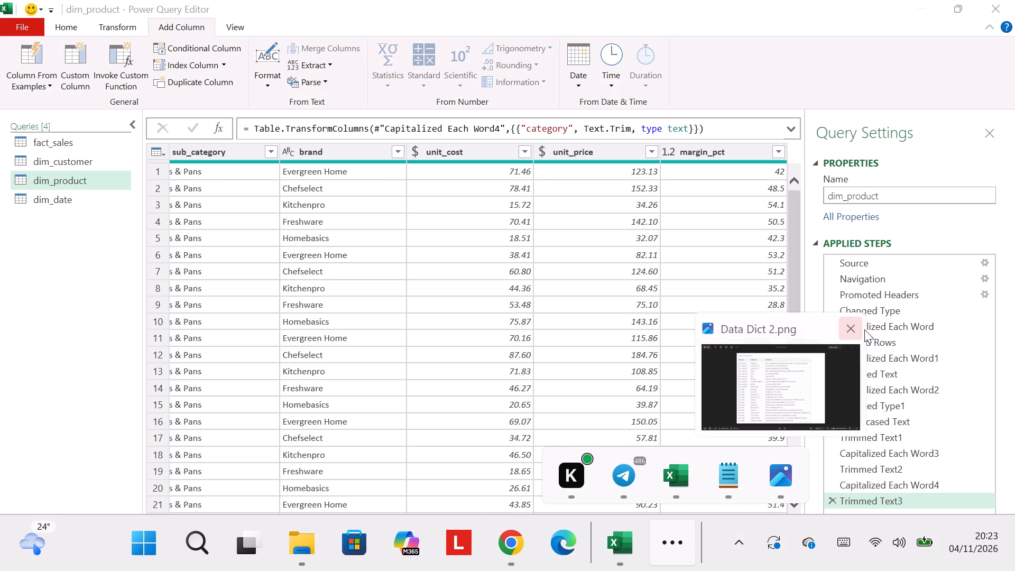
click(853, 331)
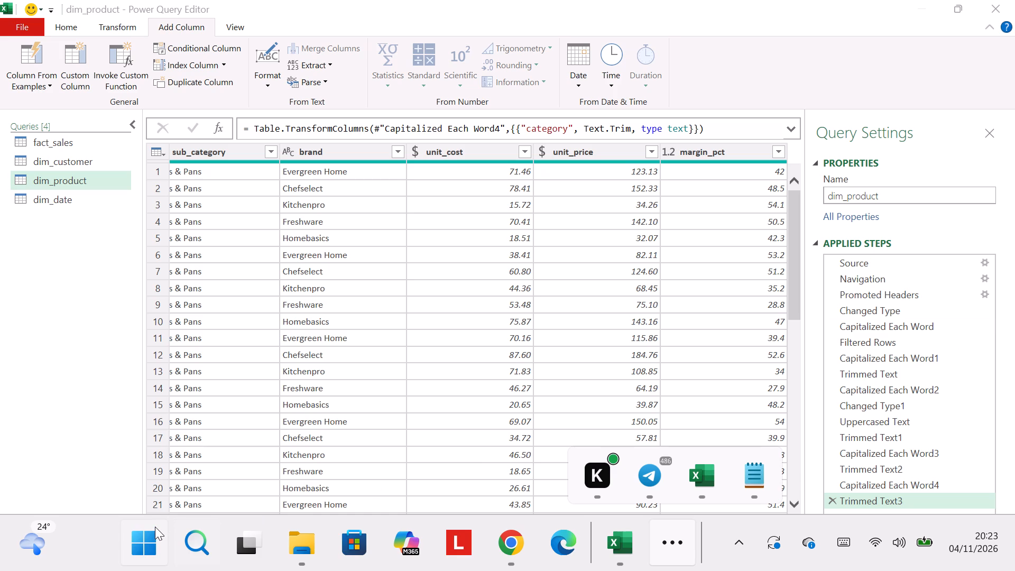
Open Calculator and work out the first dim_product row's unit_price minus its unit_cost as 123 − 71.46.
click(155, 527)
text(cal)
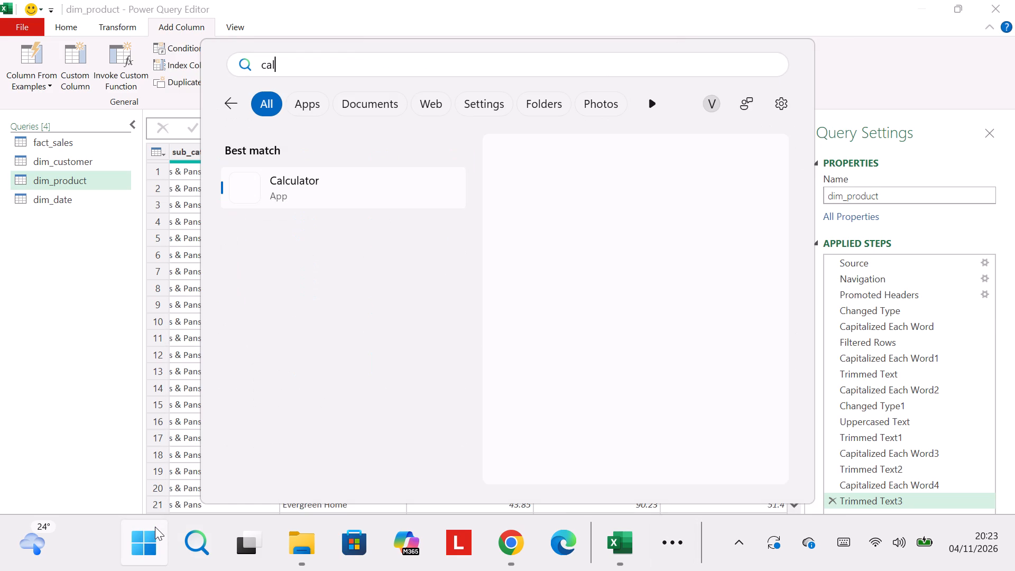
click(348, 201)
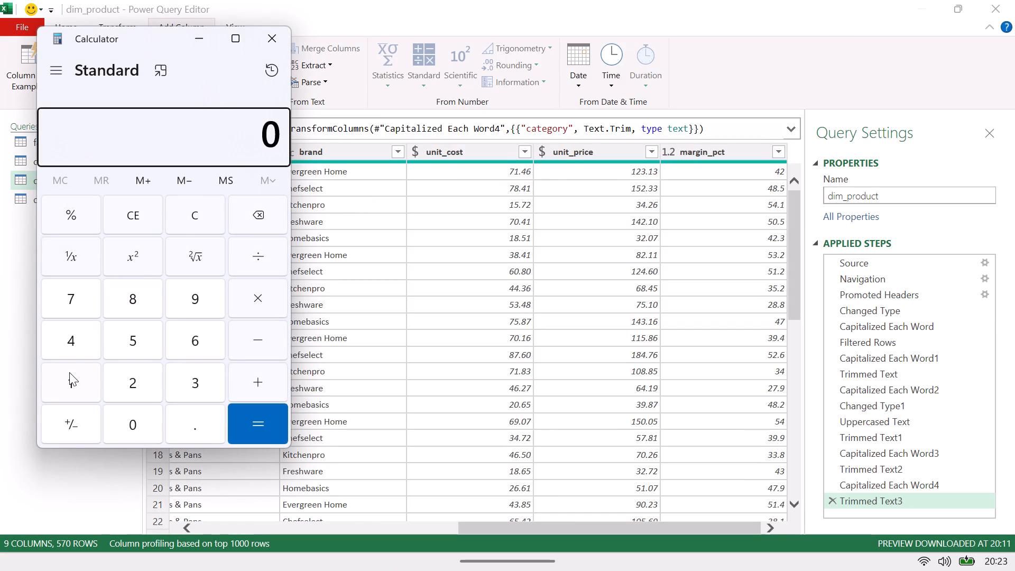
click(69, 372)
click(167, 402)
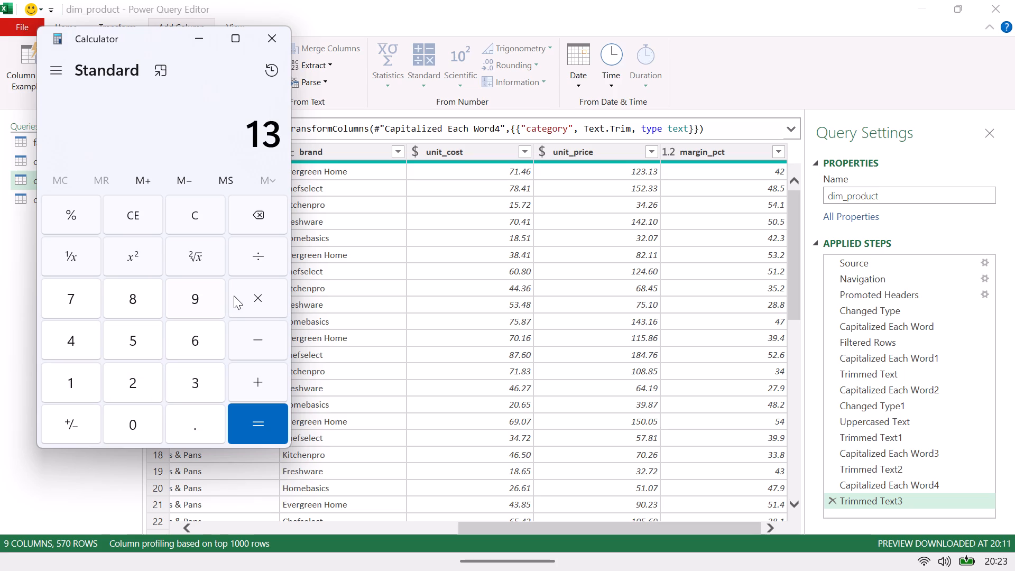
click(248, 218)
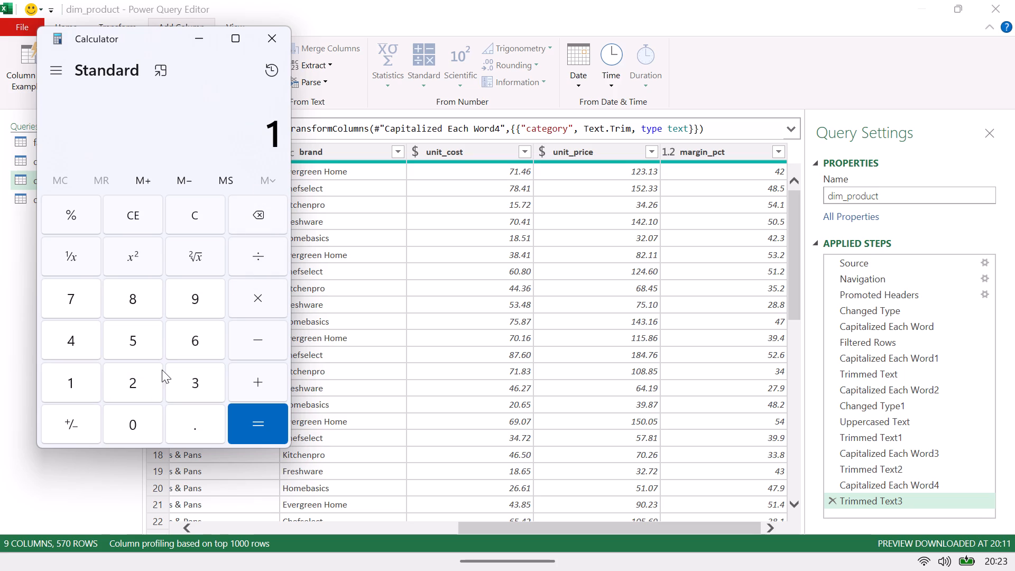
click(161, 371)
click(213, 379)
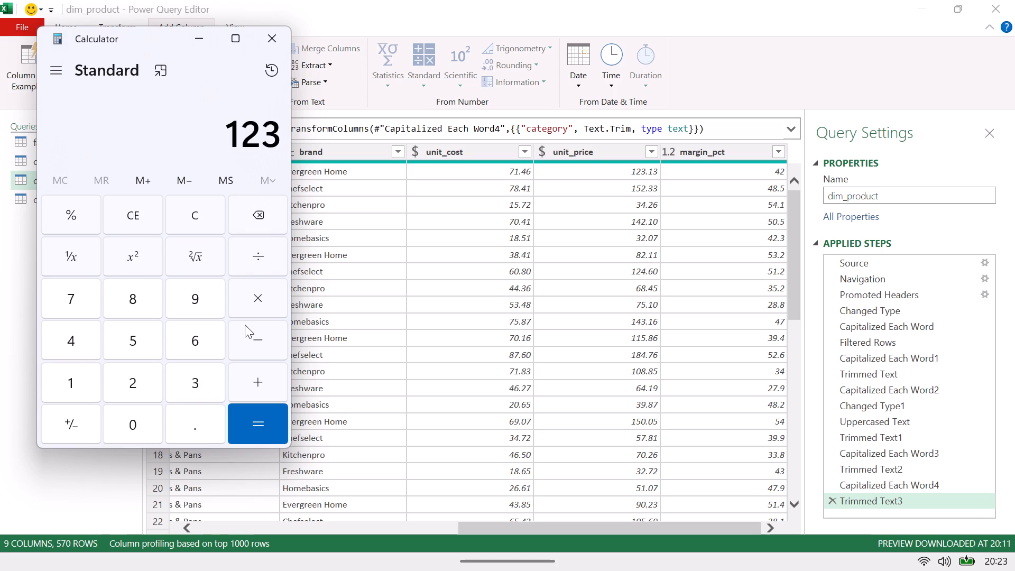
click(245, 325)
click(88, 305)
click(70, 399)
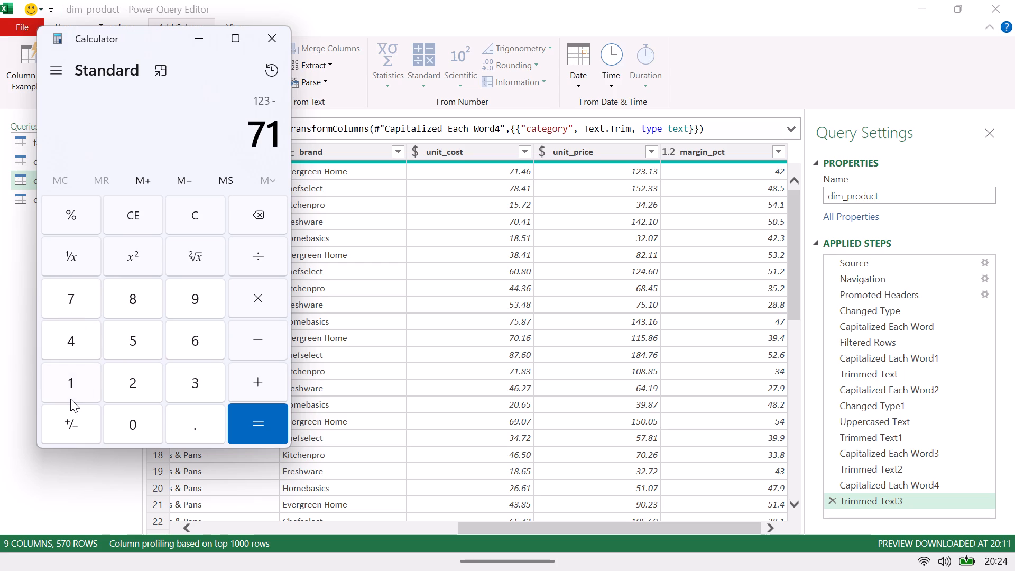
click(177, 415)
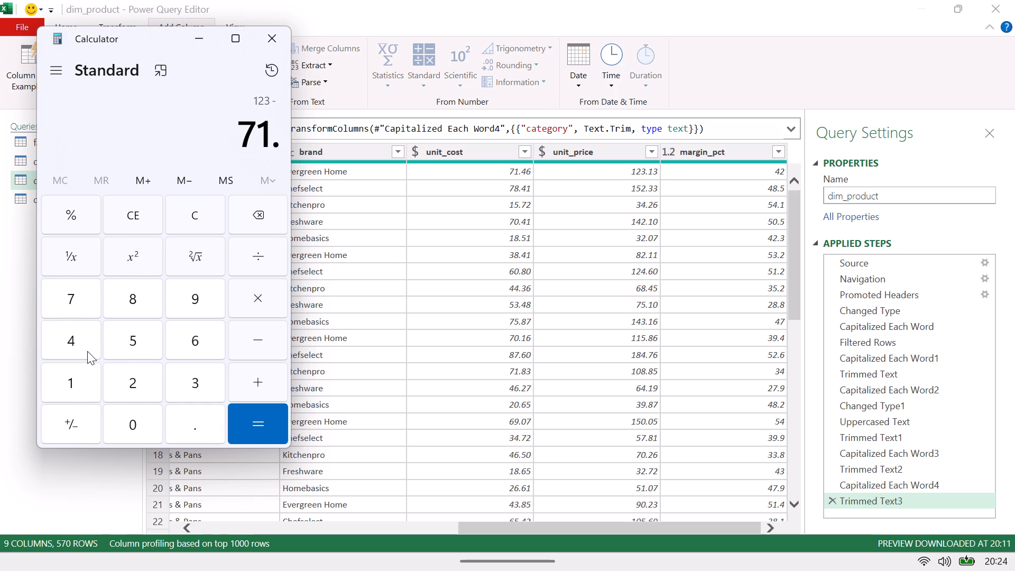
click(86, 351)
click(178, 339)
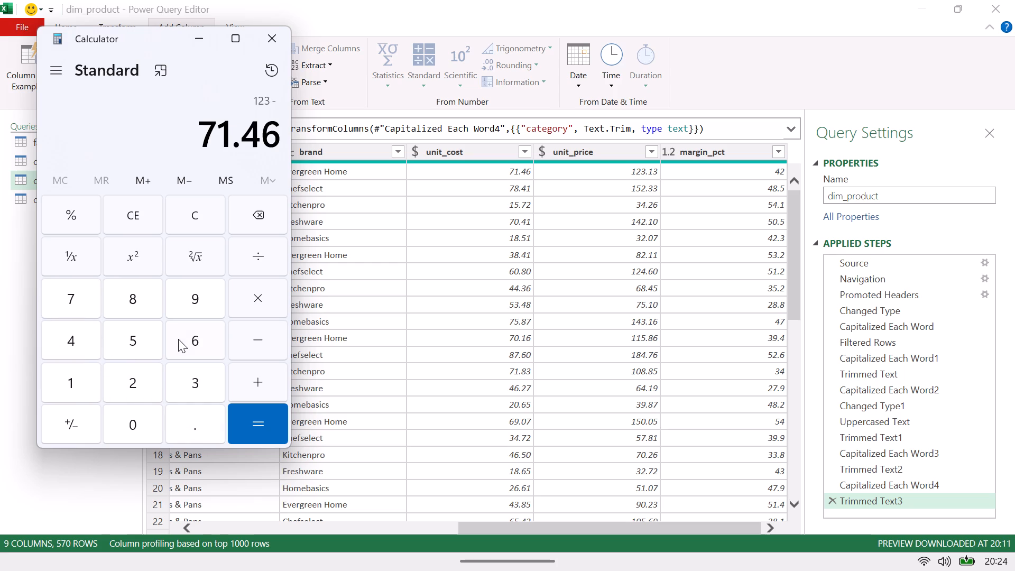
click(260, 435)
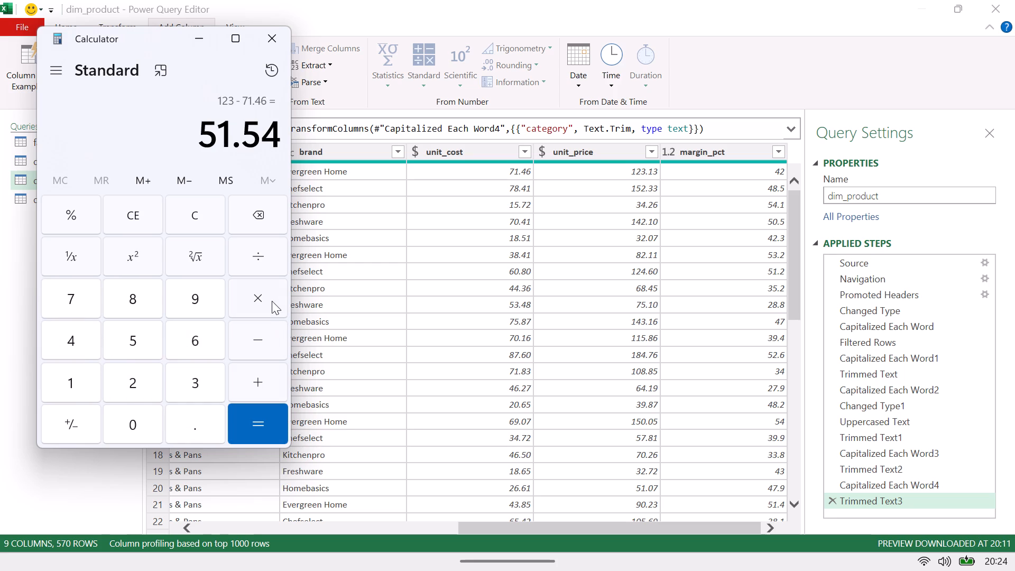
Divide that difference by the unit_price 123.13 to verify the first row's margin_pct, and close Calculator.
click(273, 274)
click(68, 371)
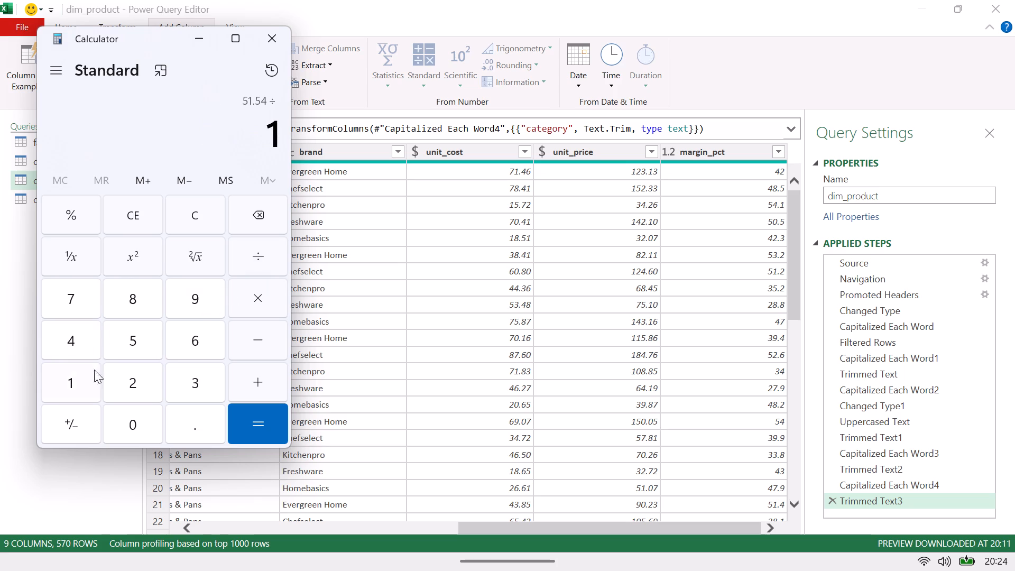
click(125, 381)
click(188, 377)
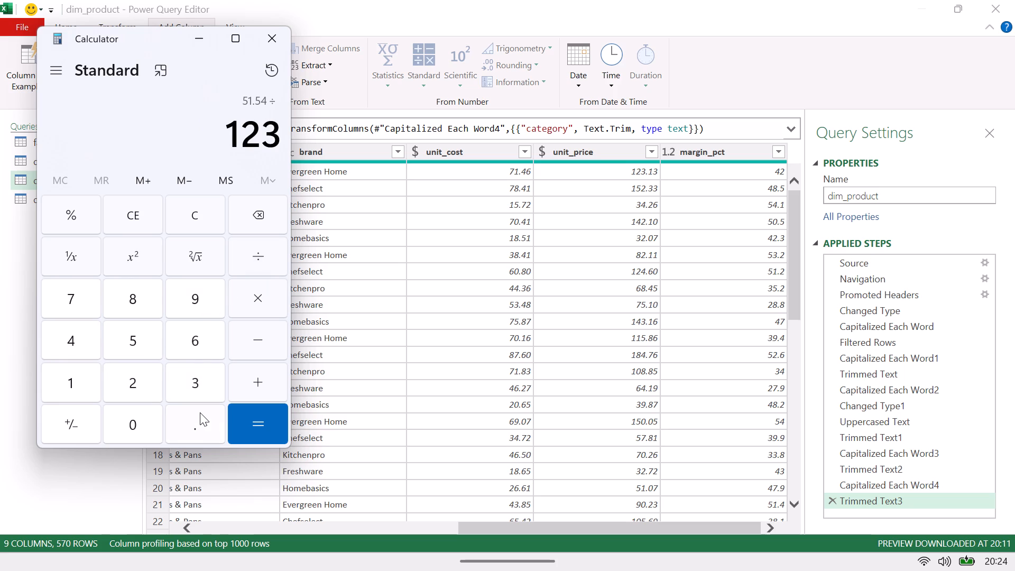
click(200, 412)
click(70, 394)
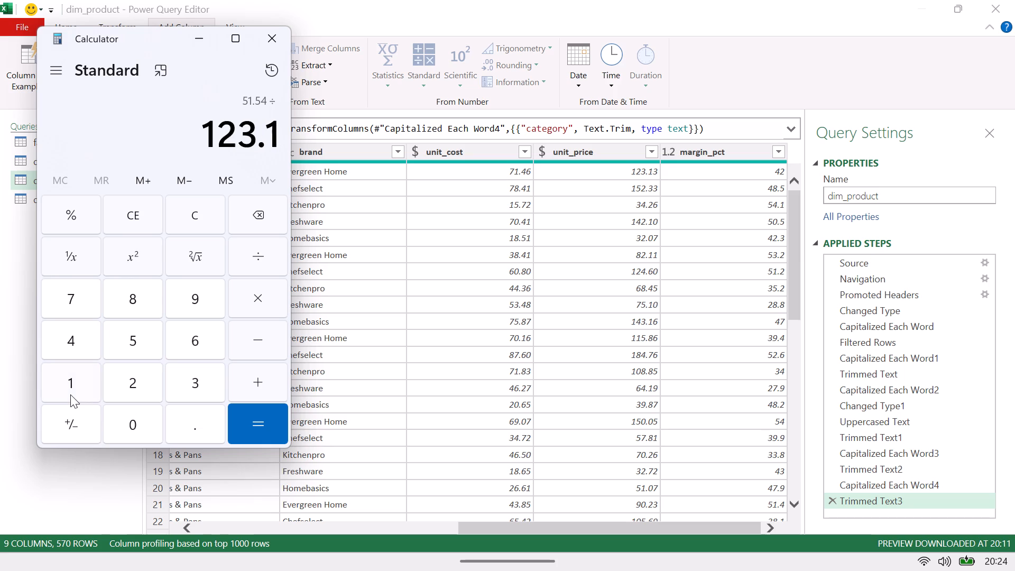
click(205, 383)
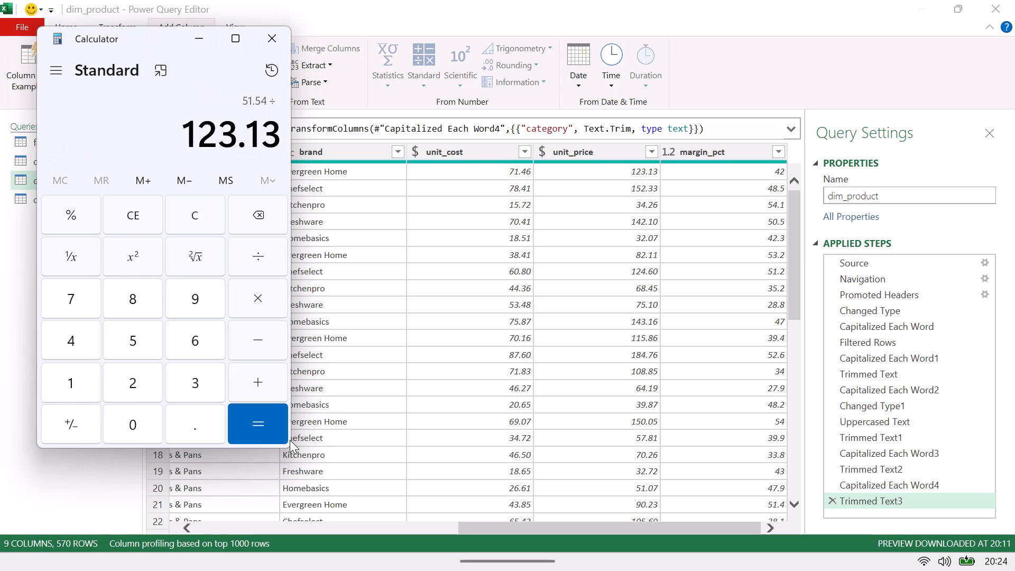
click(283, 431)
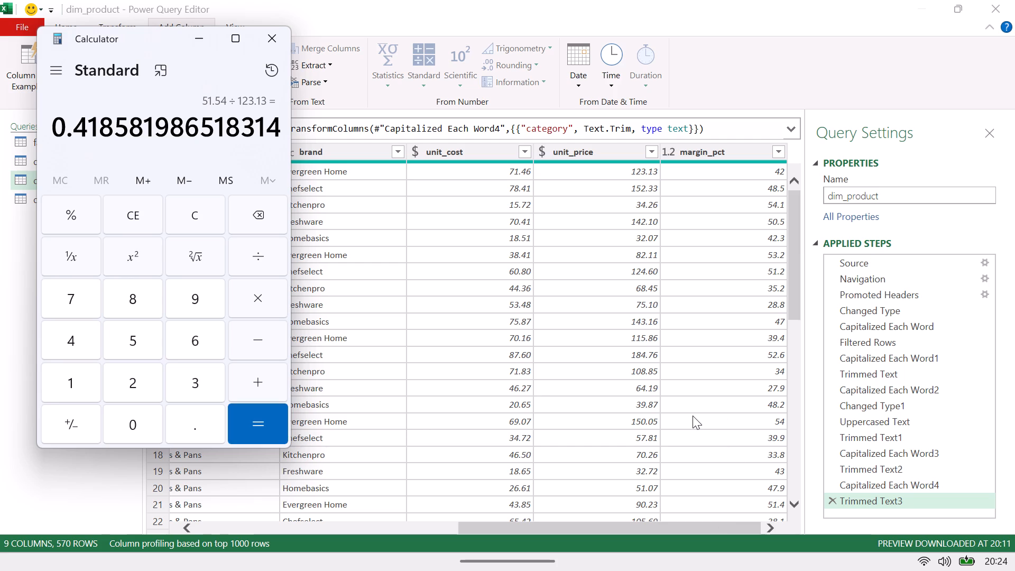
click(270, 34)
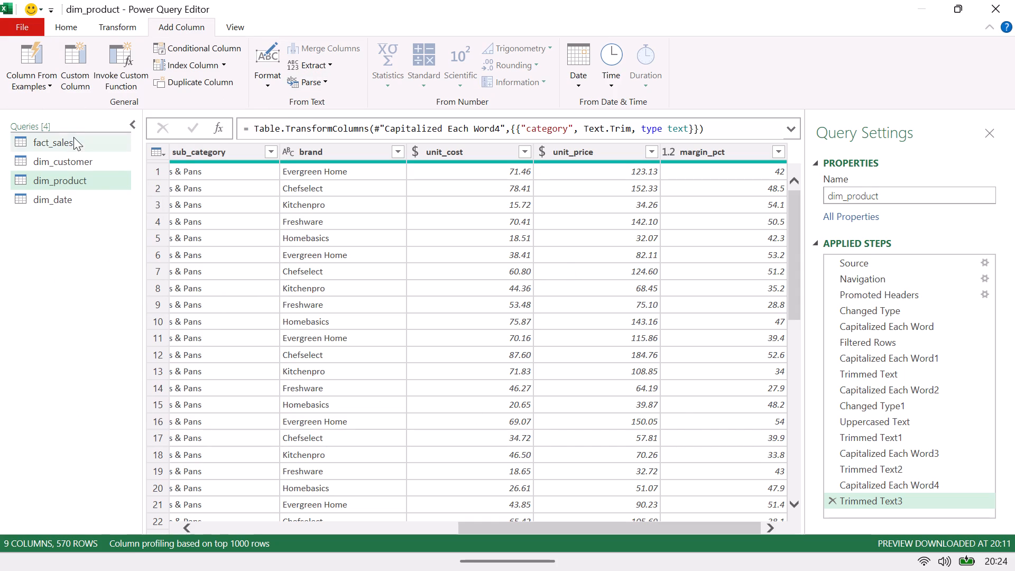
Open the dim_date query in Power Query.
click(69, 208)
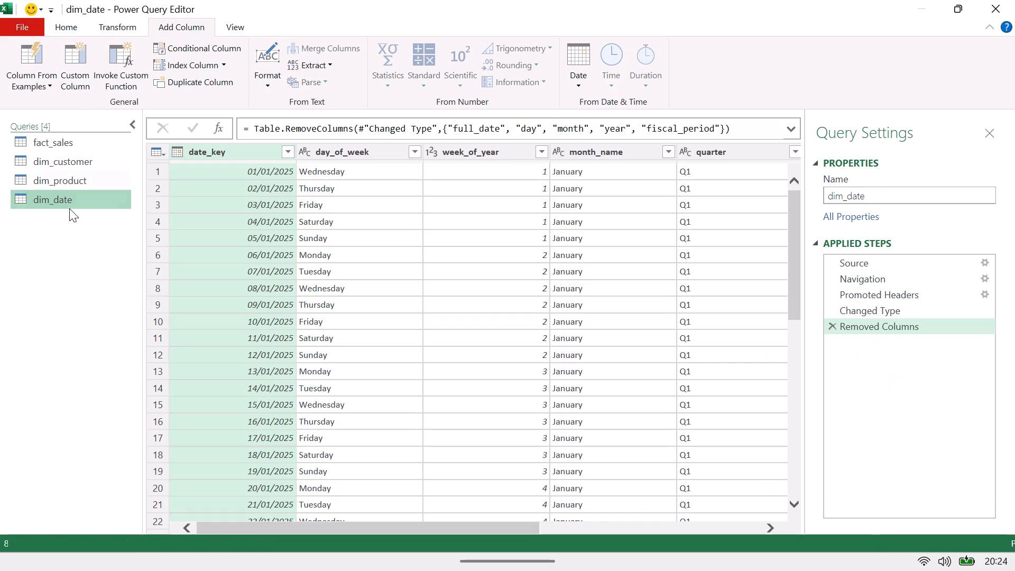